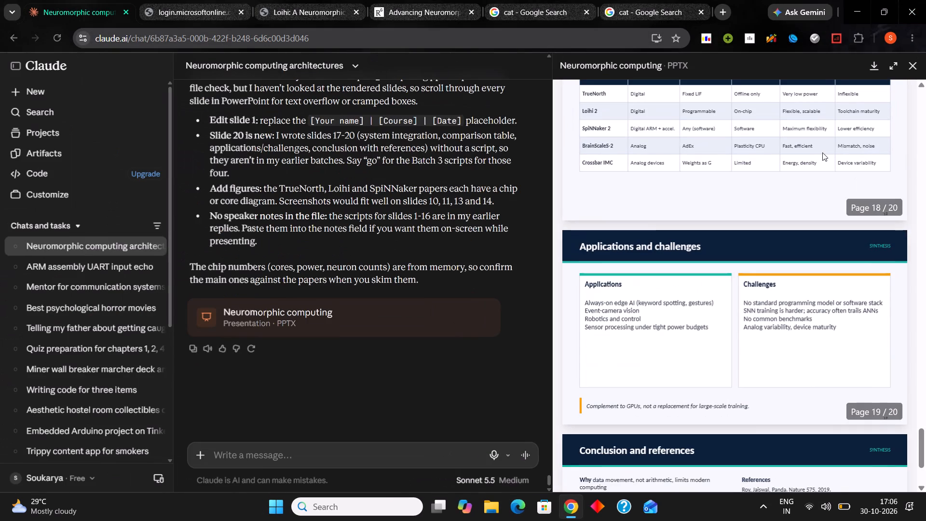
Download the Neuromorphic computing deck, open it in PowerPoint and enable editing.
left_click(870, 68)
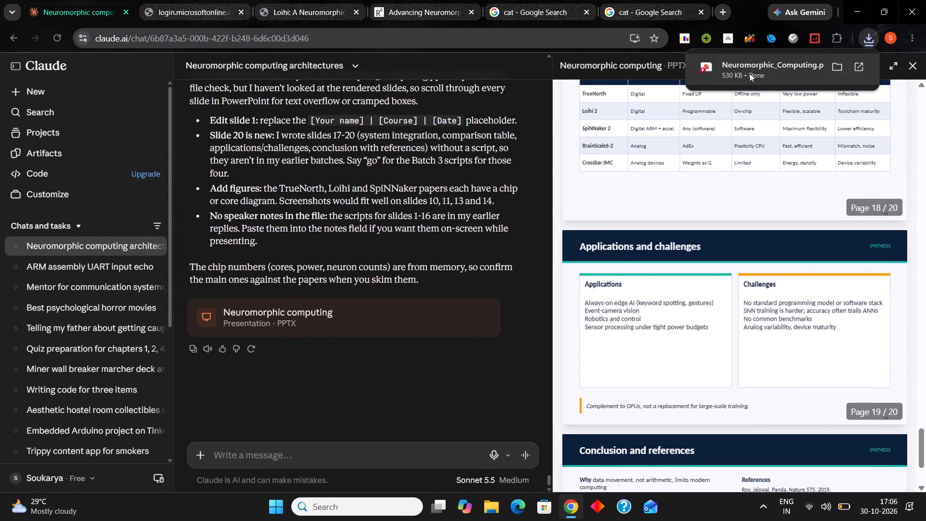
left_click(749, 73)
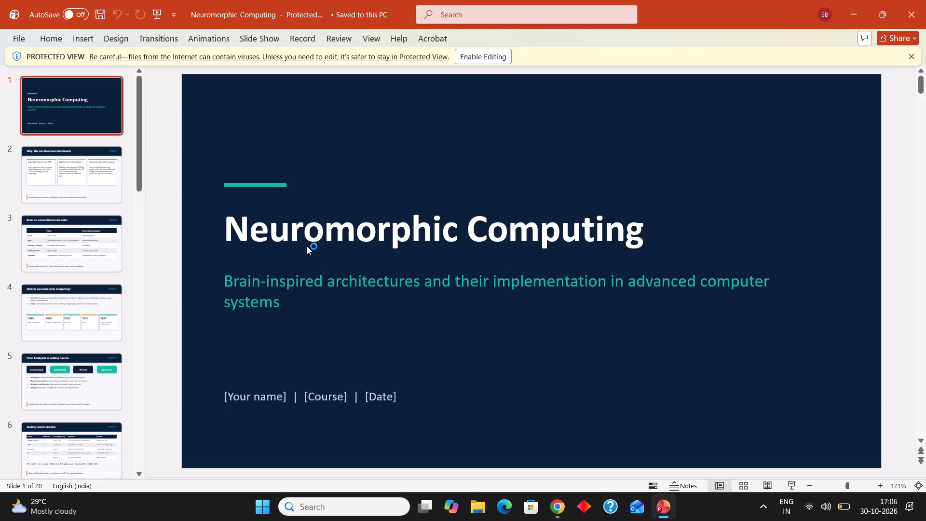
left_click(273, 398)
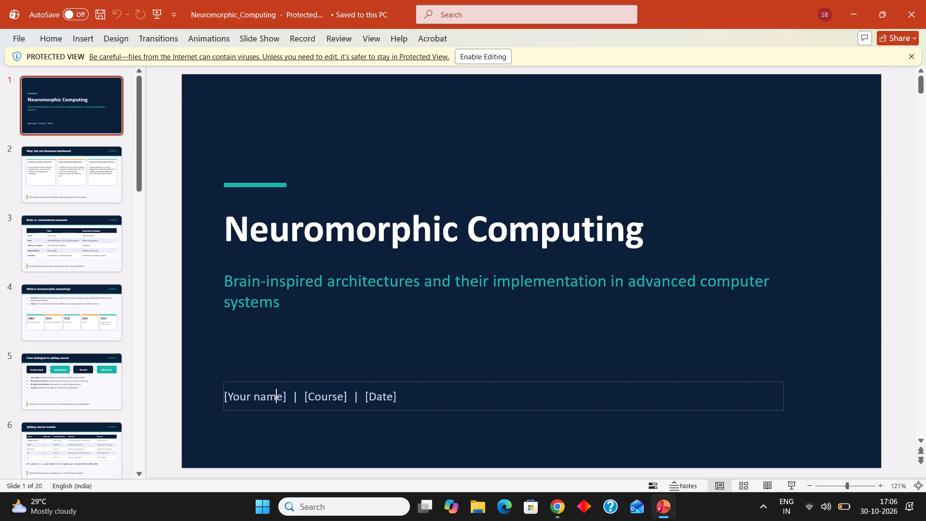
left_click(499, 59)
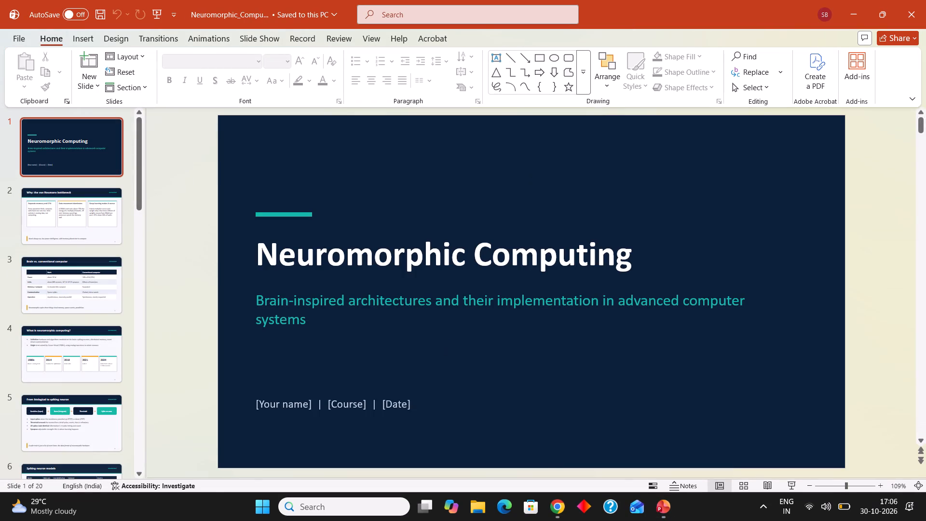
Replace the [Your name] placeholder on the title slide with the presenter's name.
left_click(305, 402)
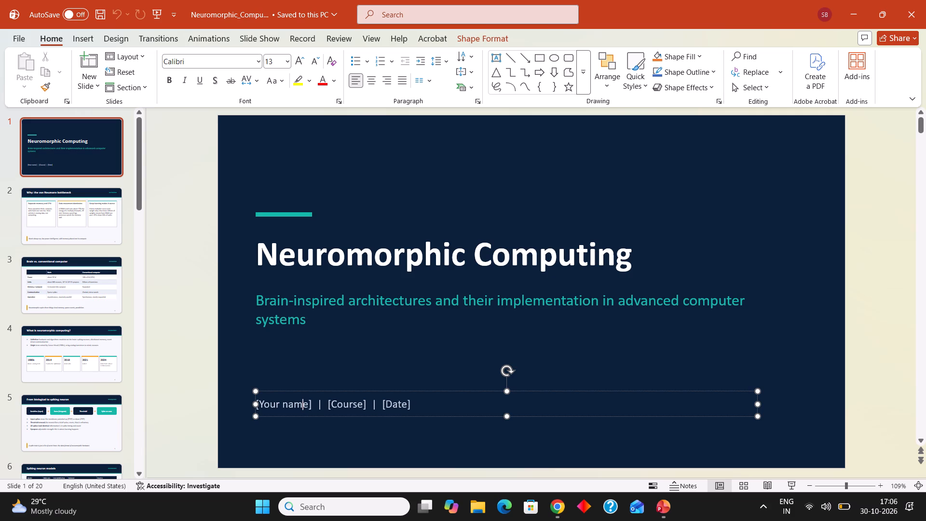
left_click(308, 403)
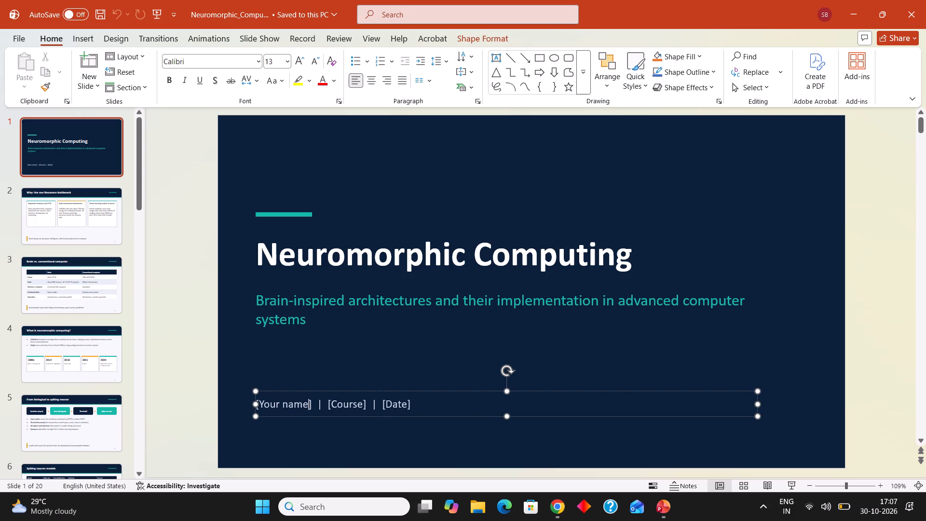
left_click(312, 403)
key("BackSpace")
key("BackSpace")
key("BackSpace")
key("BackSpace")
key("BackSpace")
key("BackSpace")
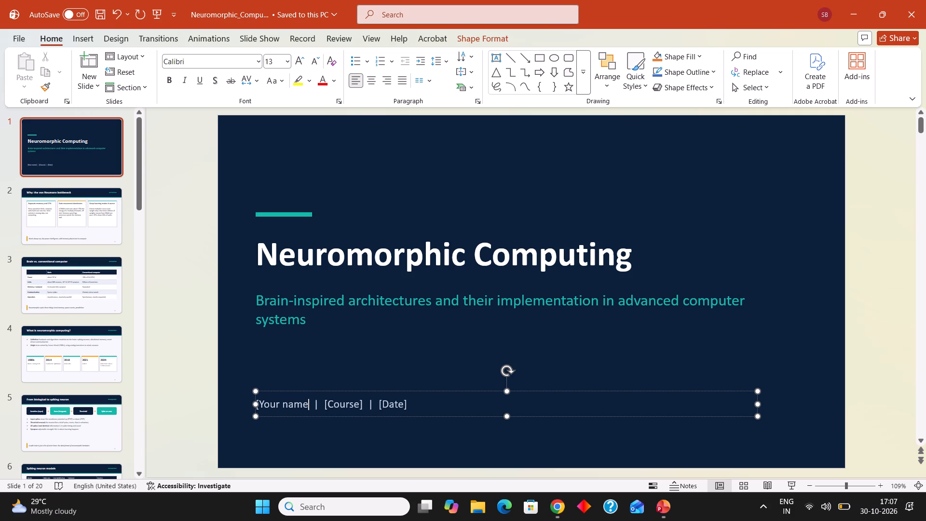
key("BackSpace")
key("BackSpace")
key("BackSpace")
key("BackSpace")
key("BackSpace")
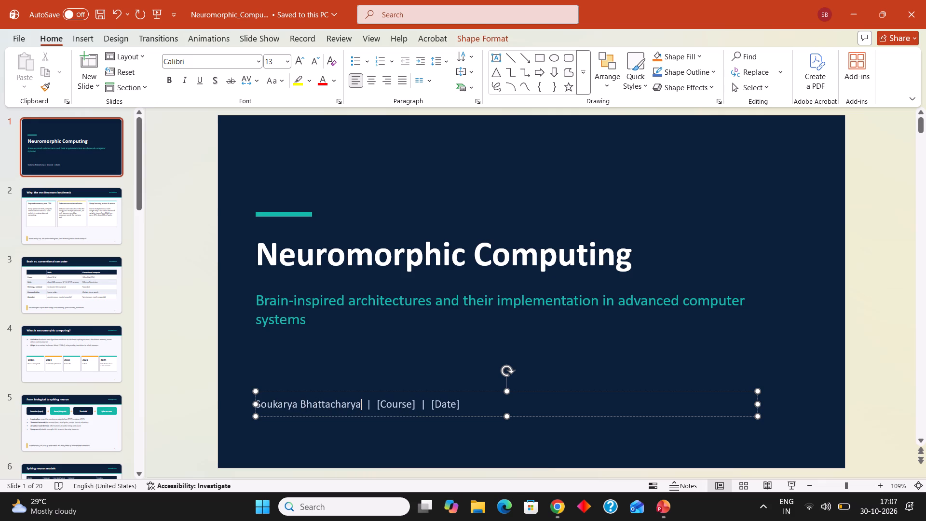
Replace the [Course] placeholder on the title slide with ECE.
left_click(415, 402)
key("BackSpace")
key("BackSpace")
key("BackSpace")
key("BackSpace")
key("BackSpace")
key("BackSpace")
key("BackSpace")
key("BackSpace")
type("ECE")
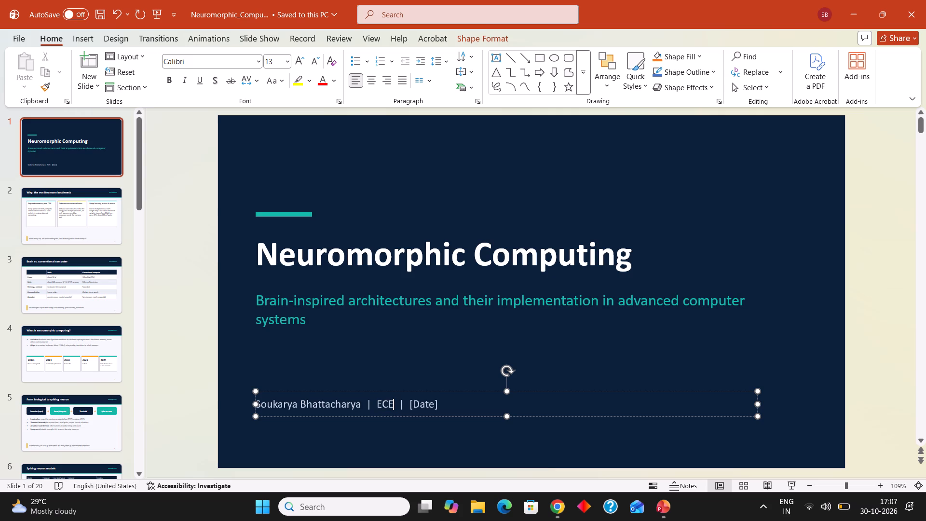
Replace the [Date] placeholder on the title slide with the presenter's ID number.
left_click(438, 403)
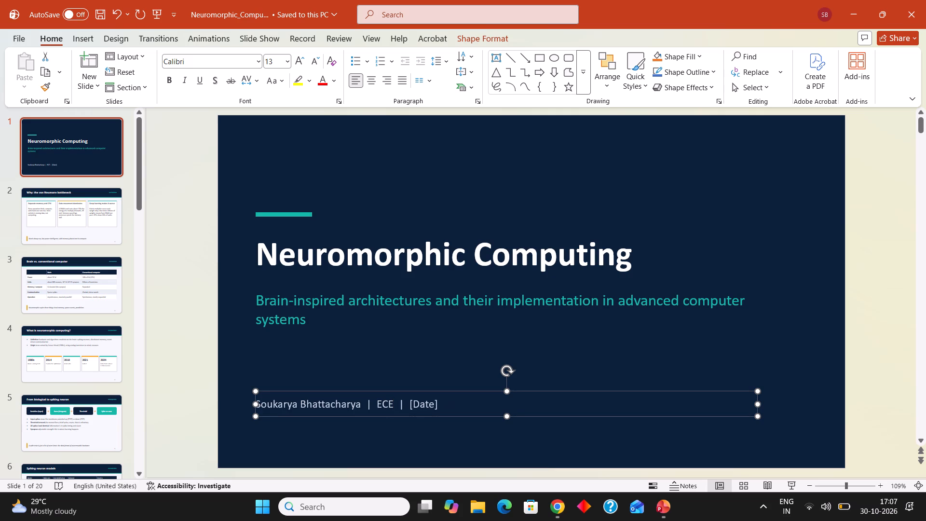
left_click(437, 403)
key("BackSpace")
key("BackSpace")
key("BackSpace")
key("BackSpace")
key("BackSpace")
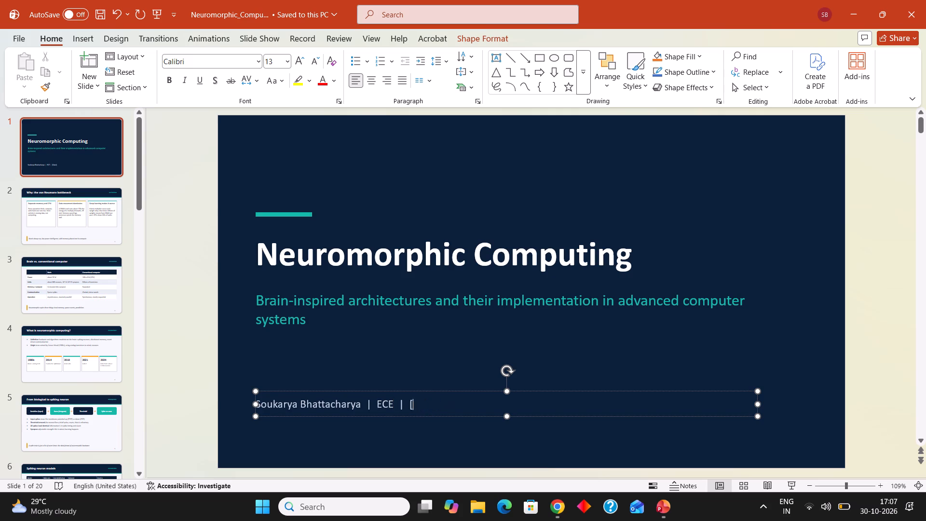
key("BackSpace")
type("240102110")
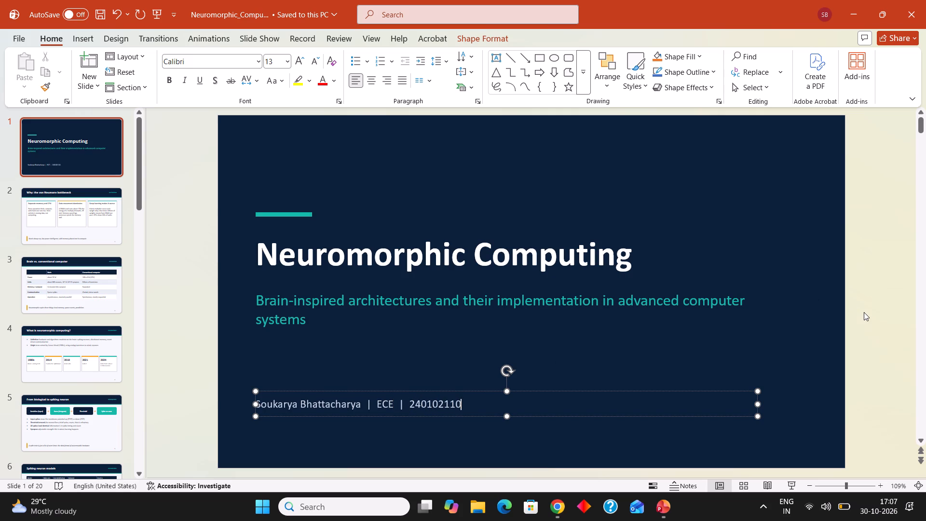
left_click(864, 312)
Review the opening slides, from the title slide through the von Neumann bottleneck to the Brain vs. conventional computer table.
scroll(730, 319, "right", 1)
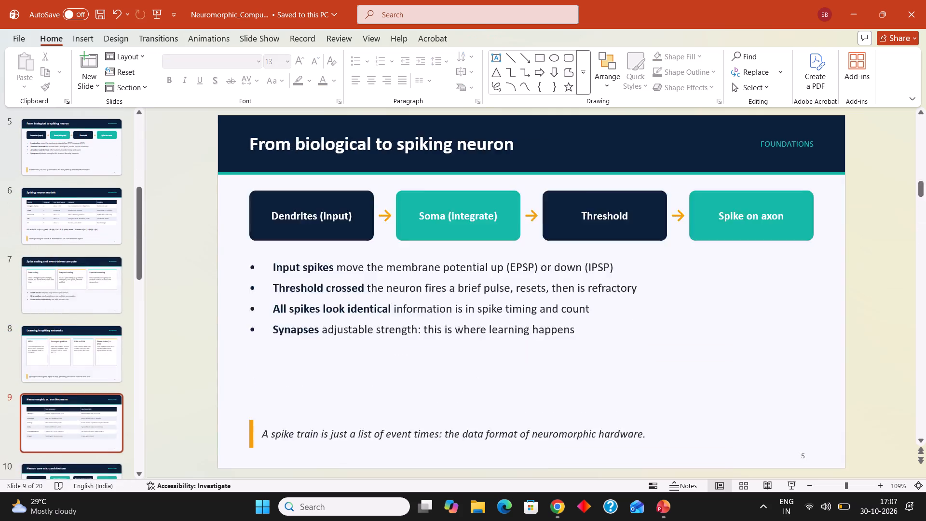
scroll(730, 319, "right", 1)
scroll(730, 319, "up", 4, "ctrl")
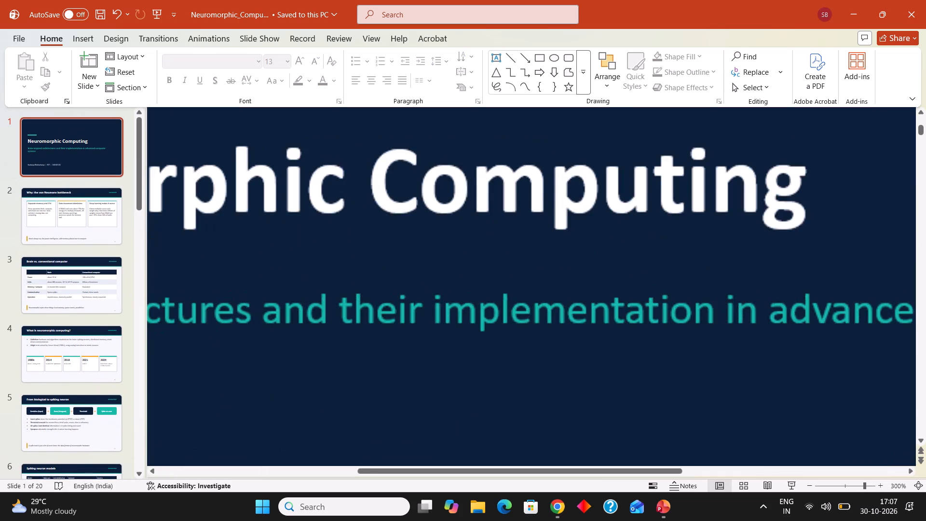
scroll(730, 319, "down", 4, "ctrl")
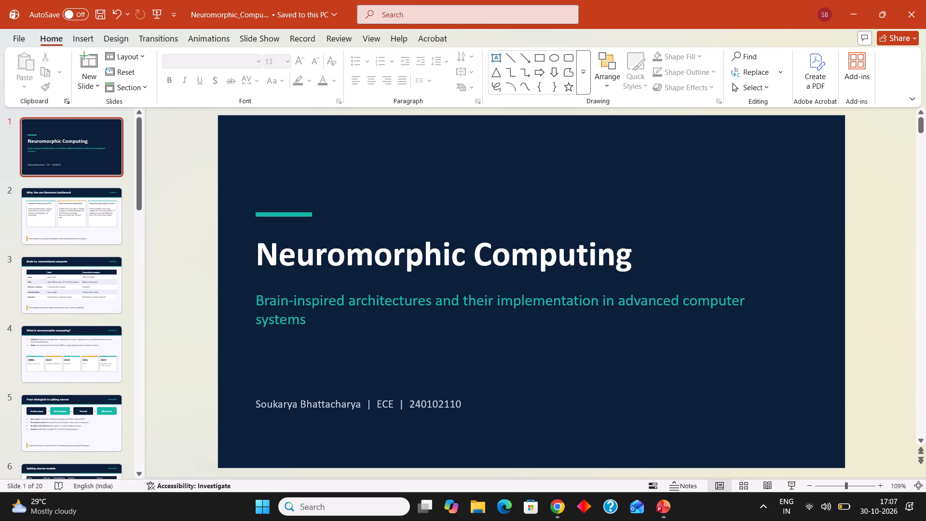
scroll(389, 296, "up", 2, "ctrl")
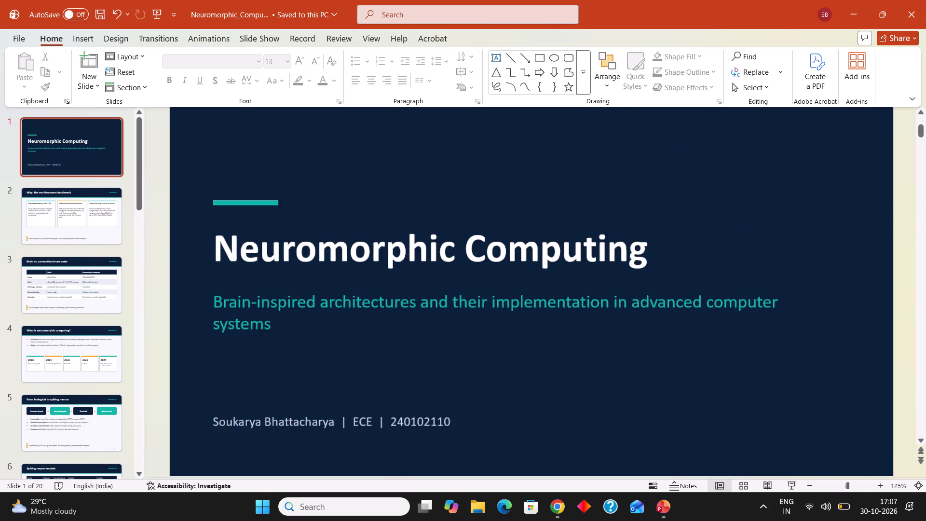
scroll(389, 296, "down", 1, "ctrl")
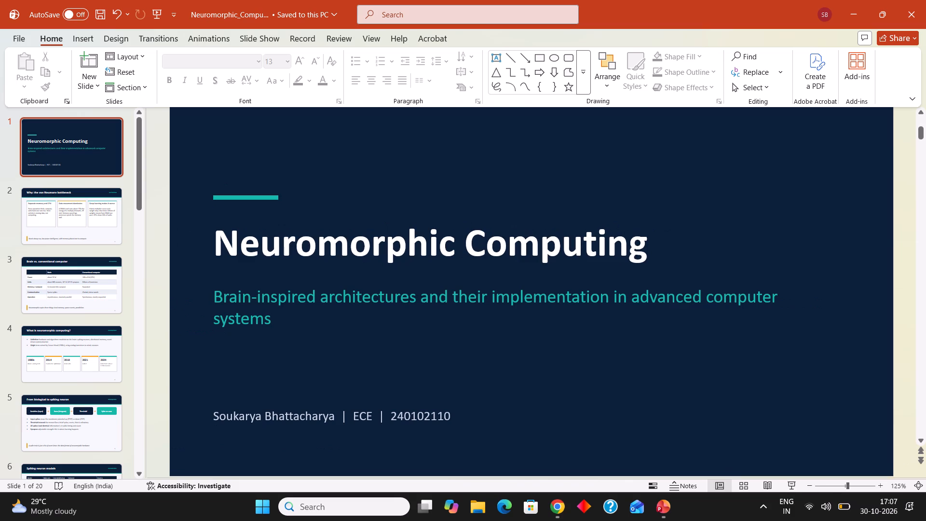
scroll(510, 322, "right", 1)
key("Right")
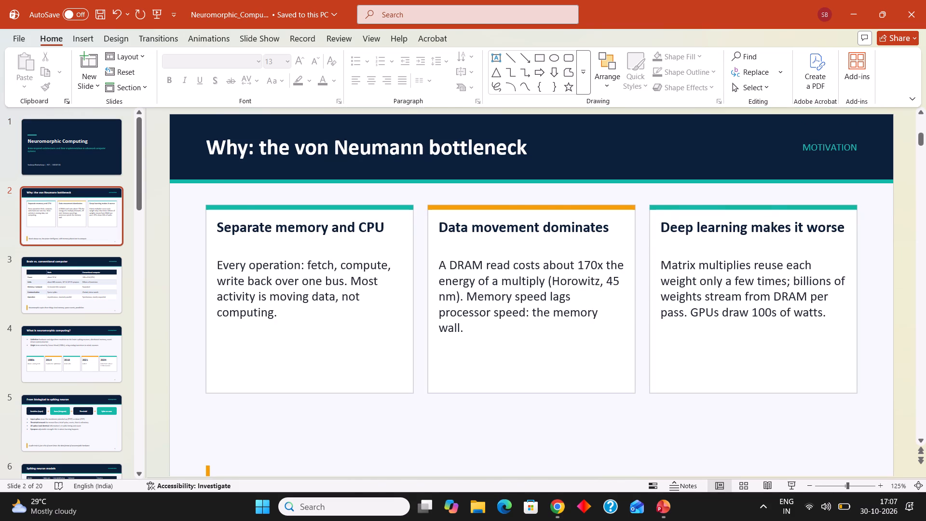
scroll(290, 276, "down", 2, "ctrl")
key("Left")
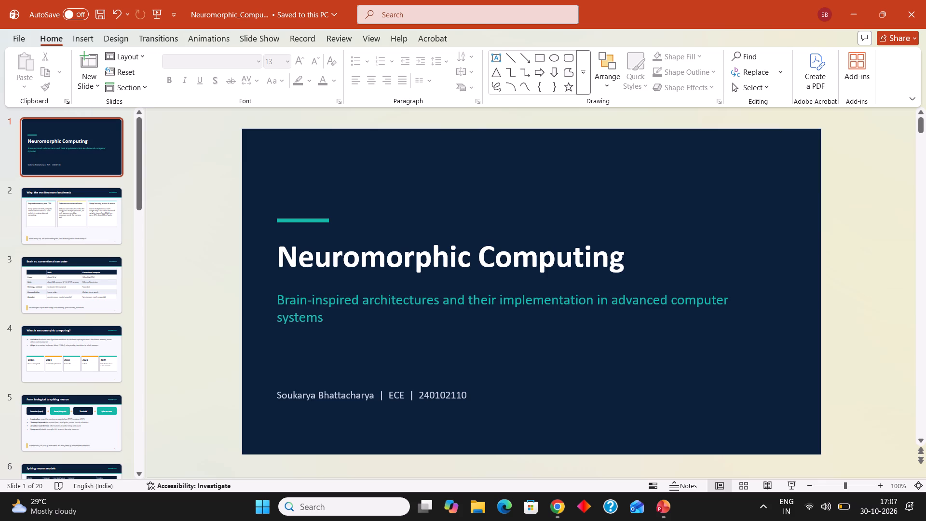
key("Right")
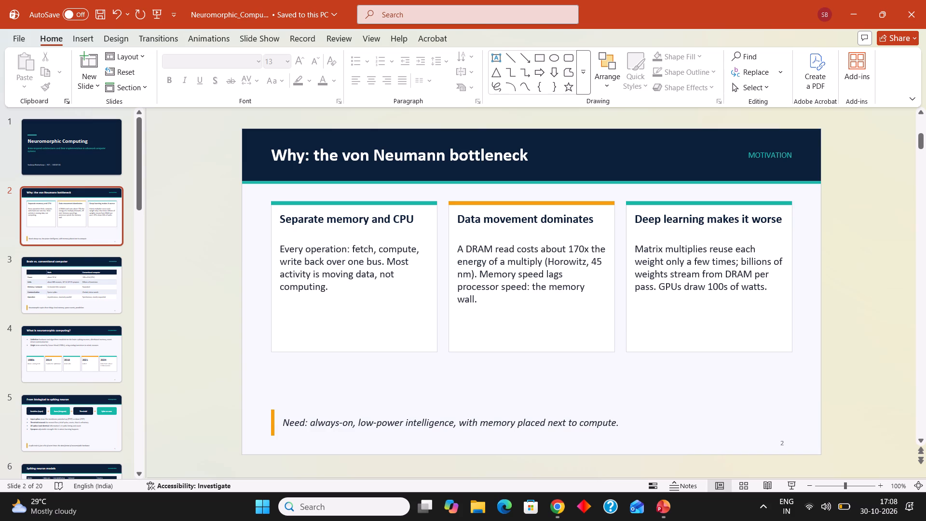
key("Right")
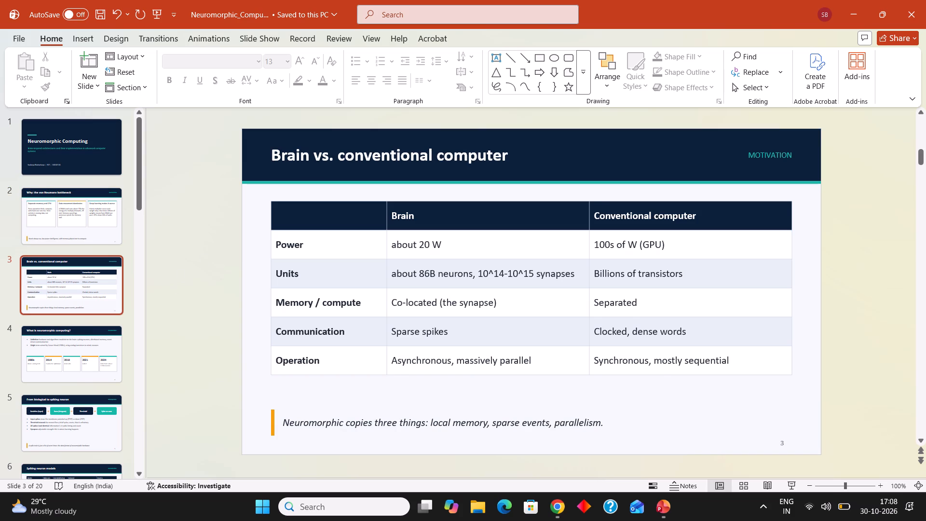
scroll(290, 209, "up", 1, "ctrl")
key("Left")
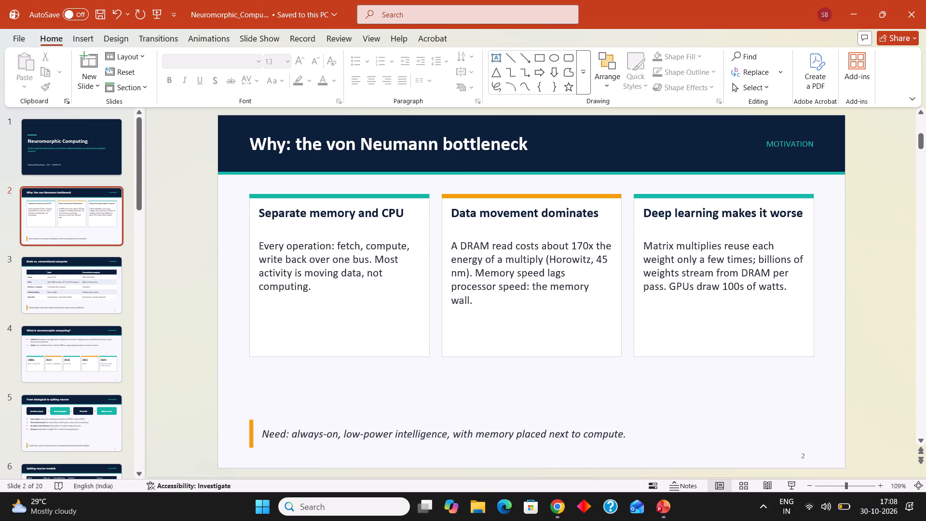
key("Left")
key("Right")
key("Right")
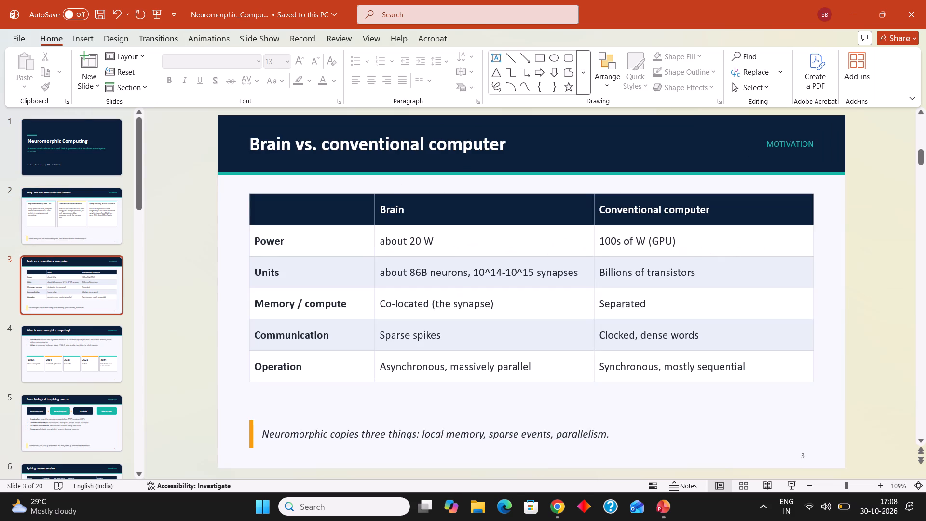
Delete the exponent "^14" from the Brain column's Units cell in the slide 3 comparison table.
left_click(499, 270)
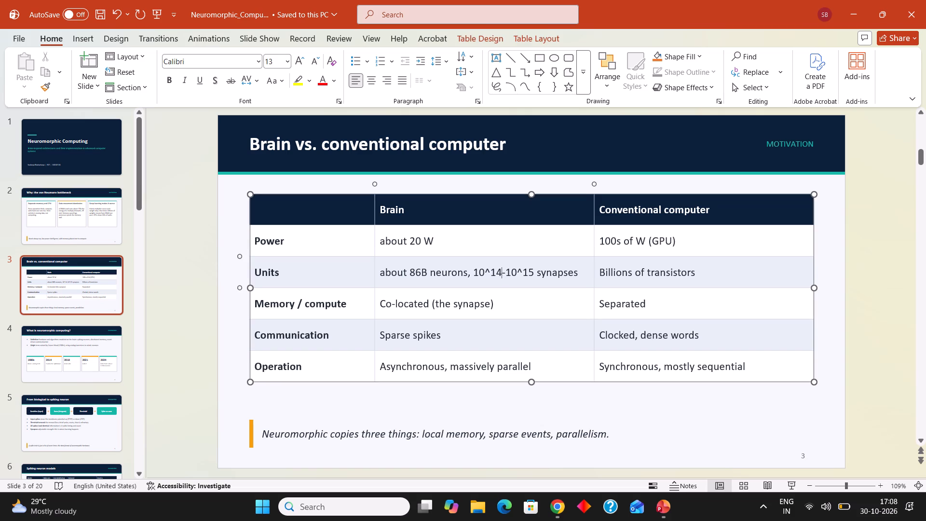
key("BackSpace")
key("BackSpace")
key("BackSpace")
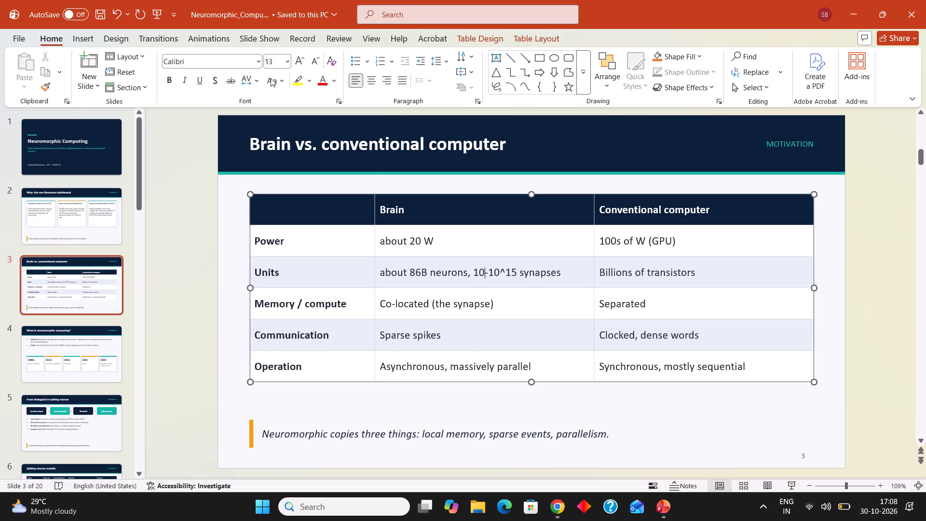
Adjust the font size of the "10-10^15" text in the Units cell to 12.
left_click(300, 62)
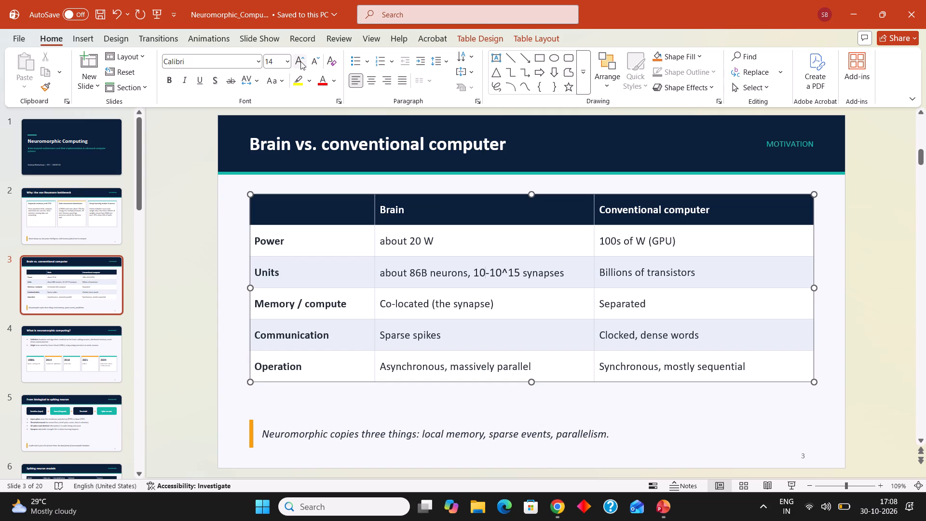
left_click(300, 61)
double_click(314, 61)
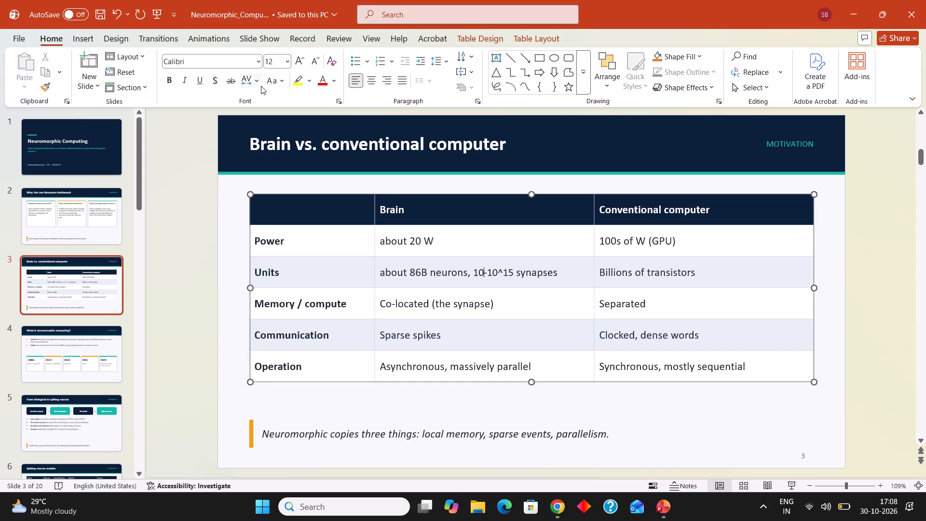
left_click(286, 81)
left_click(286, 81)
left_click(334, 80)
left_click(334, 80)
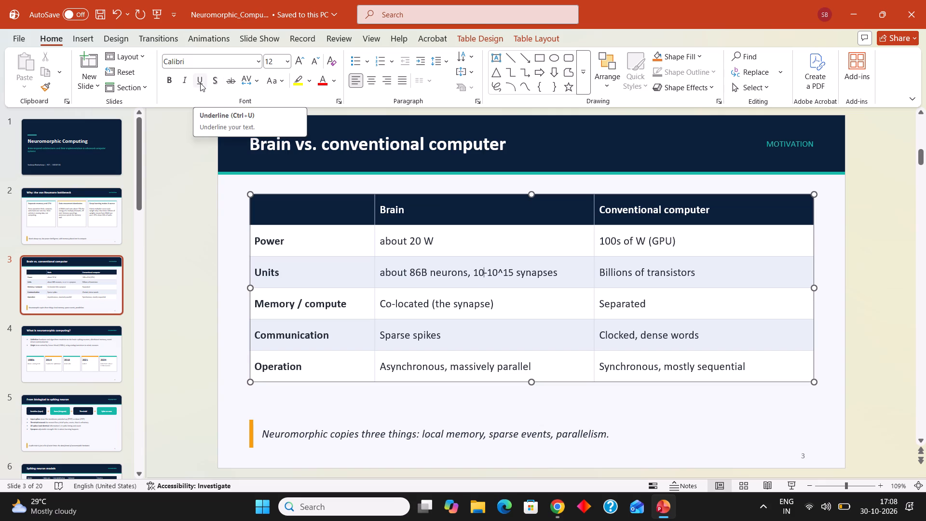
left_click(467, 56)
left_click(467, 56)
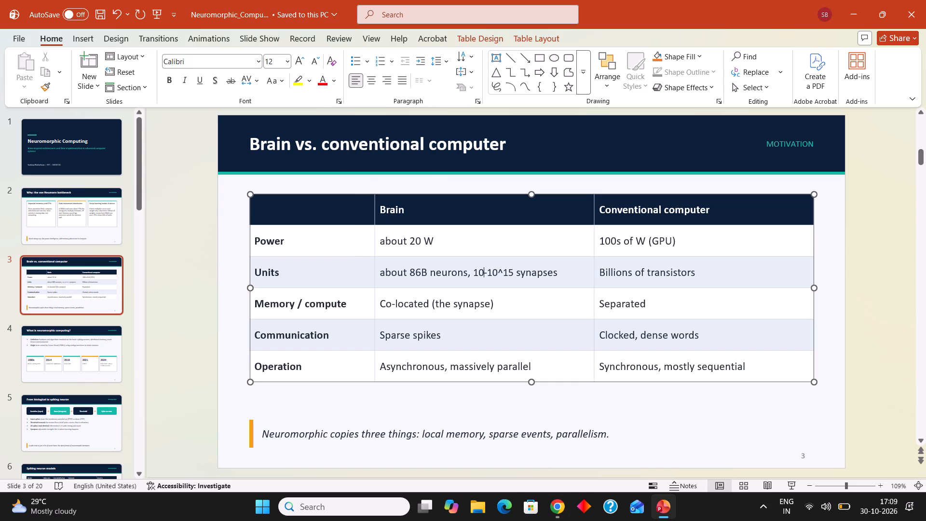
Switch to Chrome, search Google in a new tab for "how to do 10^14 in powerpoint" and read the superscript instructions.
left_click(556, 479)
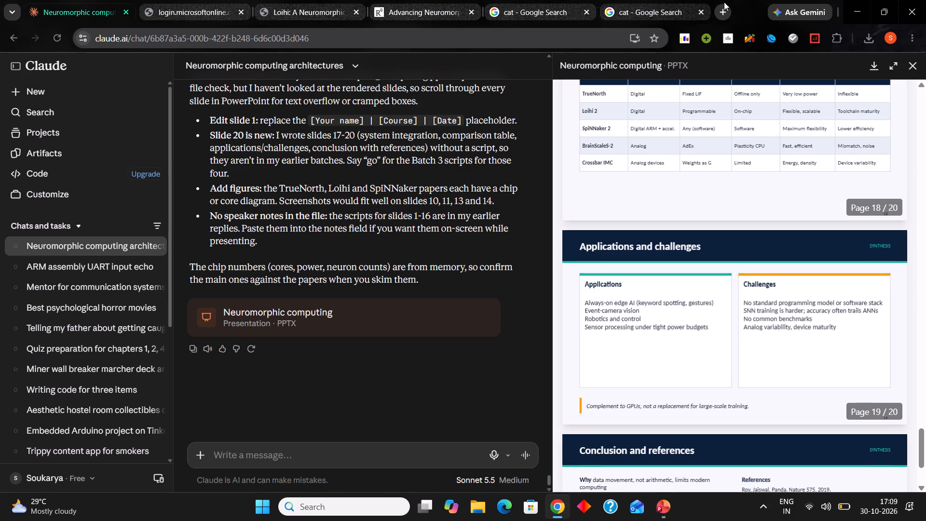
left_click(724, 13)
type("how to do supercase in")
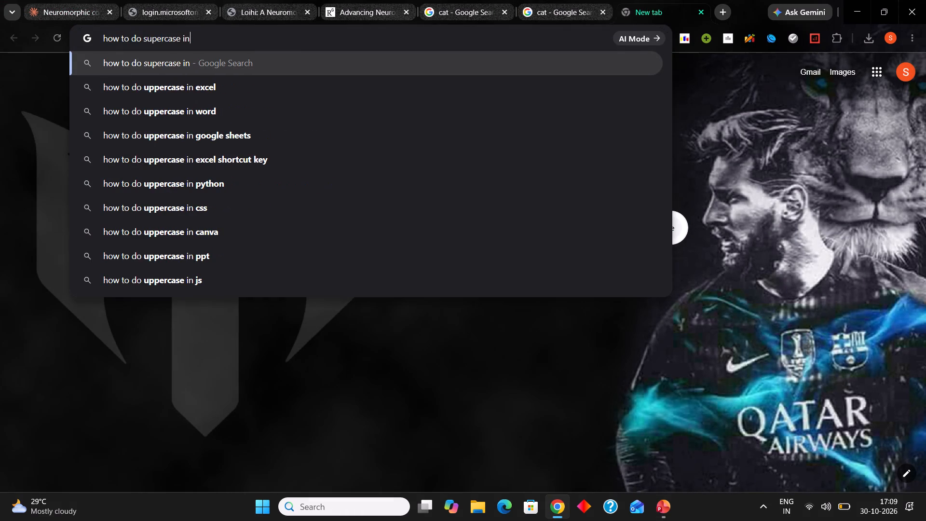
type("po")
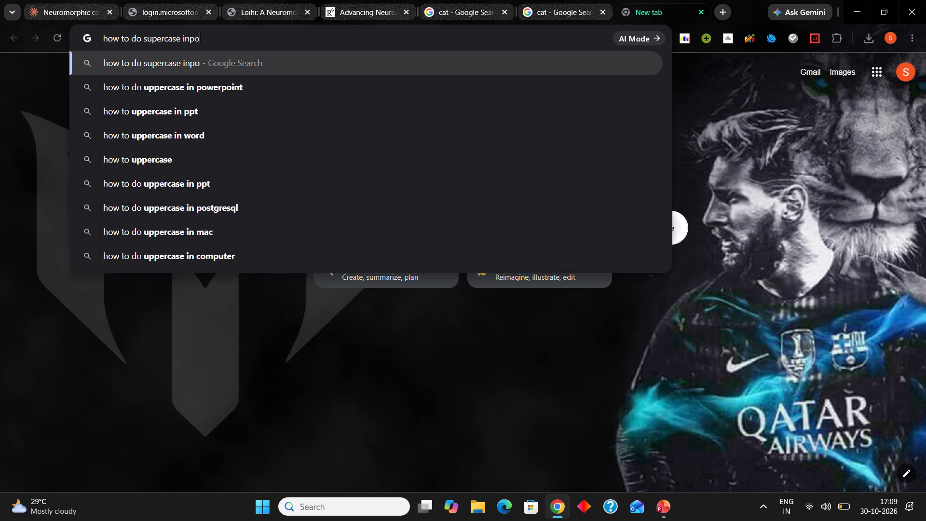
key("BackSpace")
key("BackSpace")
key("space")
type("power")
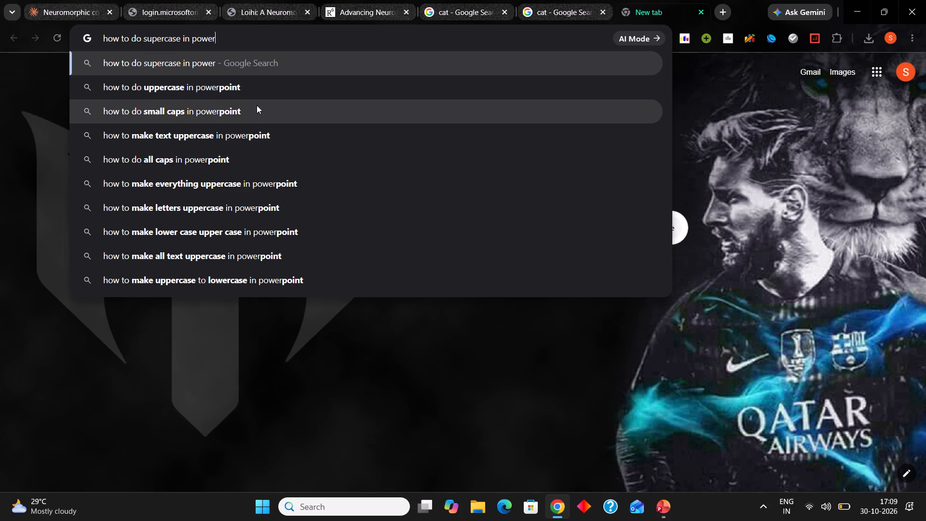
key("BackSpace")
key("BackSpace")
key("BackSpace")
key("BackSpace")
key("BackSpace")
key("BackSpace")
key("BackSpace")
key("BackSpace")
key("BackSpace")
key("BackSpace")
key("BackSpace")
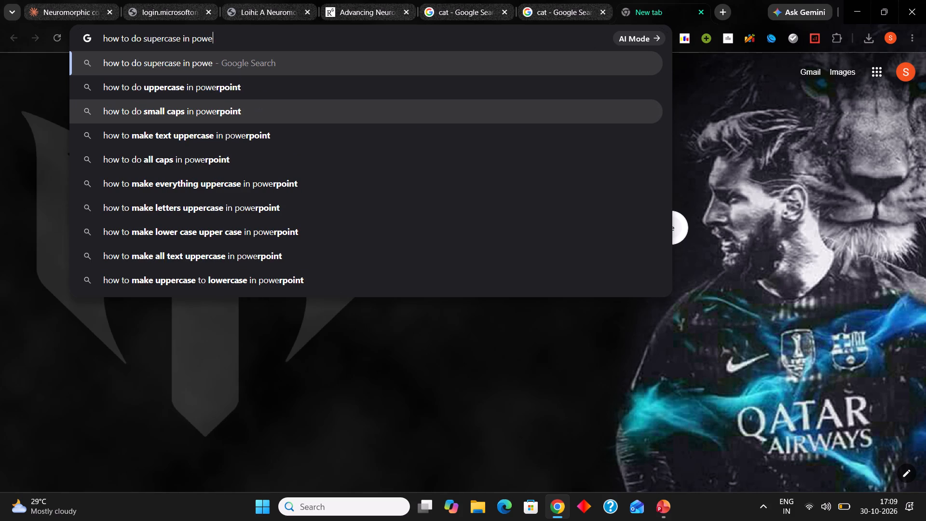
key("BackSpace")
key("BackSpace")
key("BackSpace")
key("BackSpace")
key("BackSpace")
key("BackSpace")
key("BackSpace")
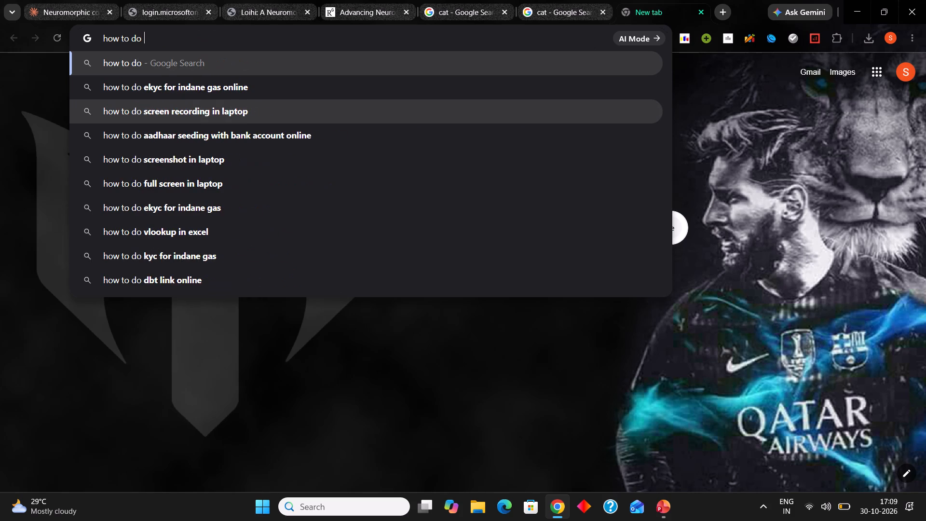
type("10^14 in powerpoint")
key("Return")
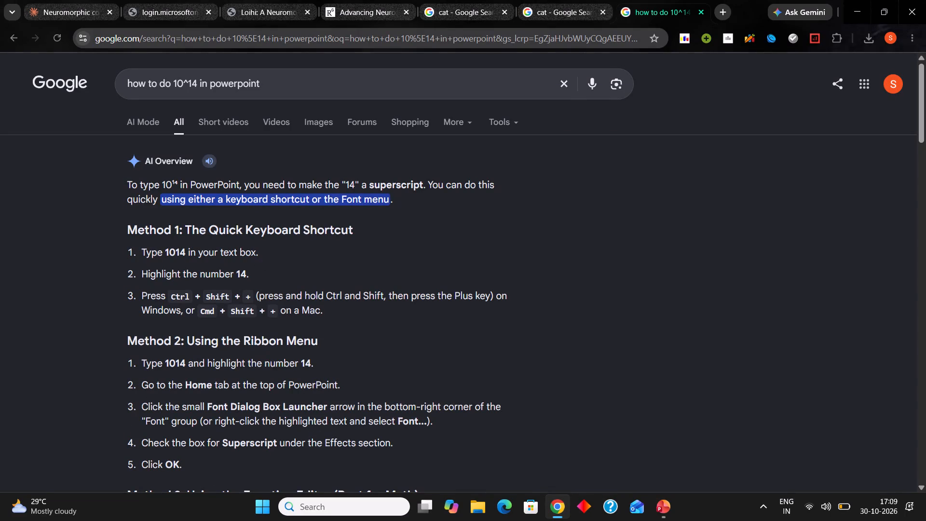
scroll(395, 197, "down", 1)
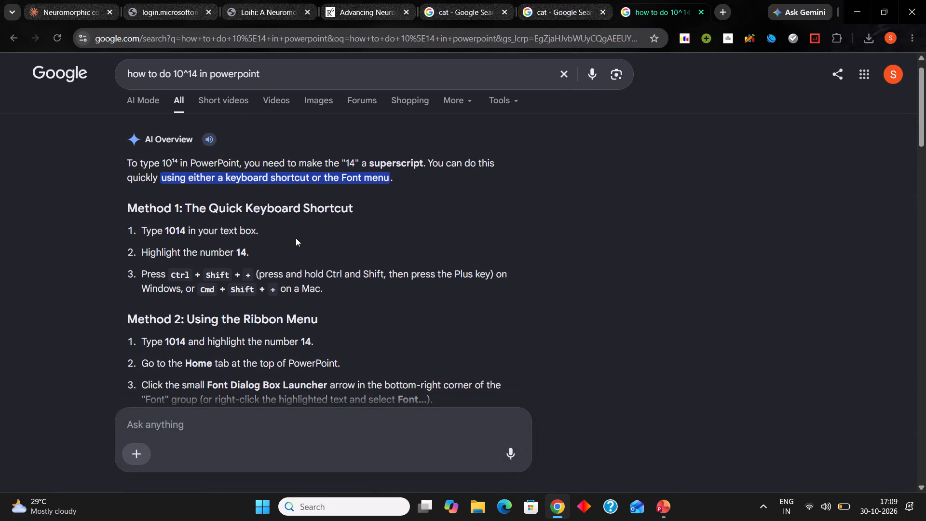
scroll(288, 279, "down", 2)
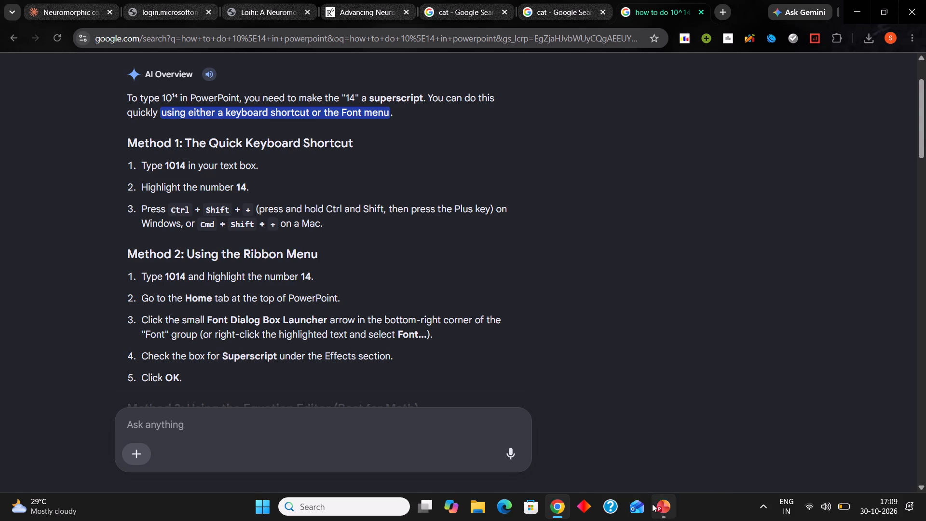
Back in PowerPoint, add 14 after the first 10 in the Brain column's Units cell and format it as superscript.
left_click(655, 456)
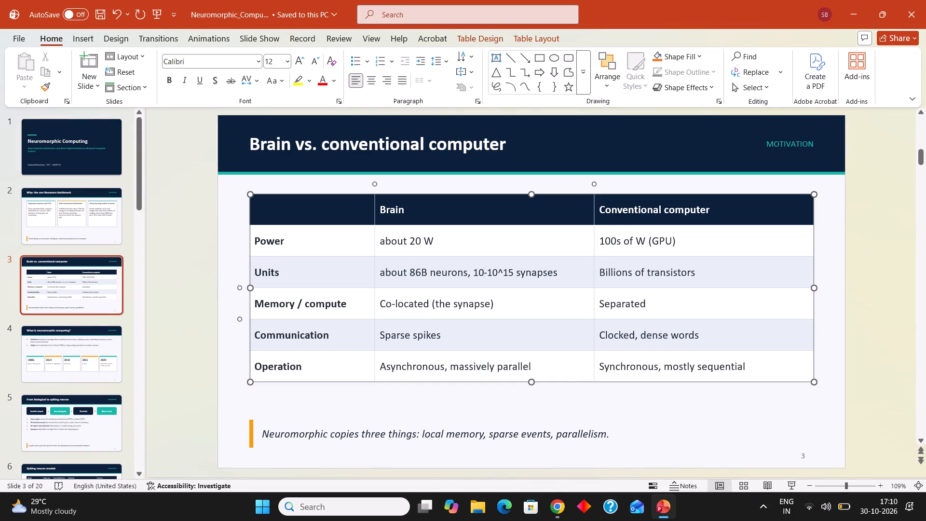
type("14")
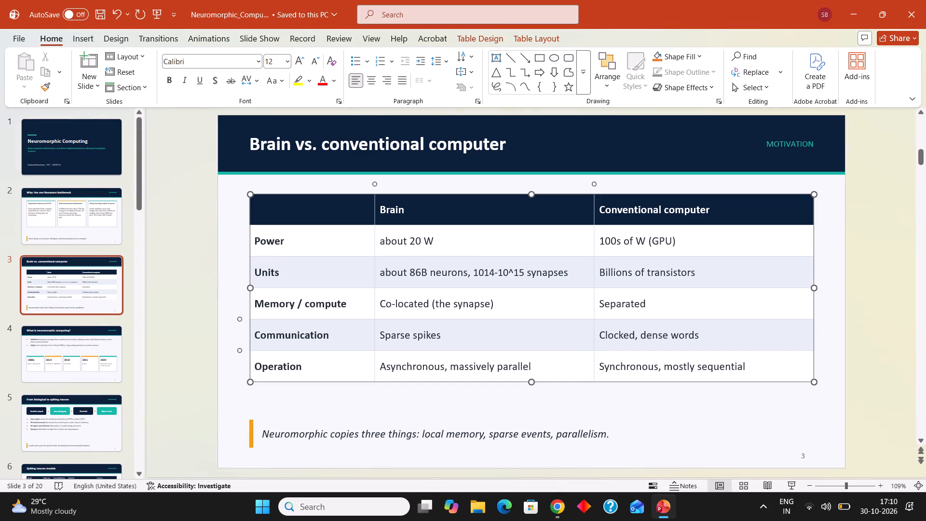
left_click_drag(494, 270, 484, 269)
key("ctrl+shift+equal")
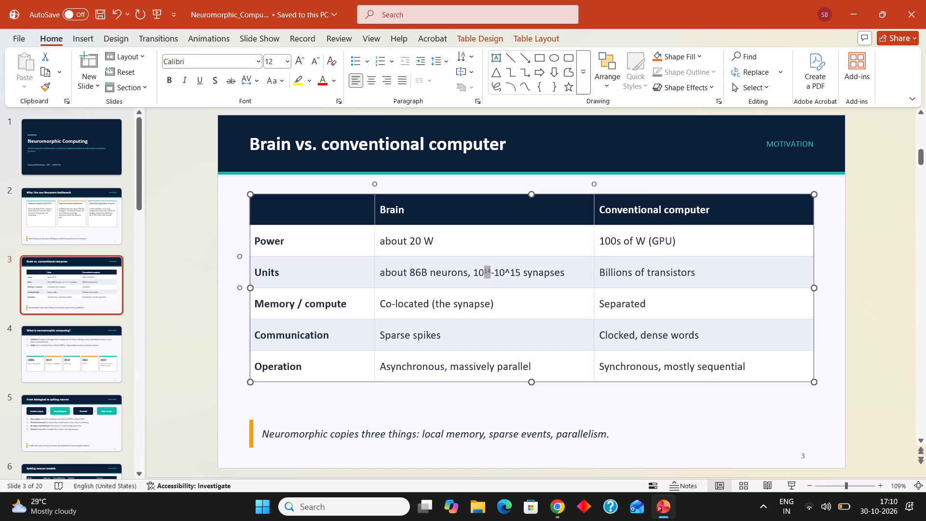
Format the 15 in "10^15" as superscript in the same Units cell and delete the caret before it.
left_click(518, 271)
left_click_drag(519, 272, 513, 272)
left_click_drag(513, 272, 508, 272)
key("ctrl+shift+equal")
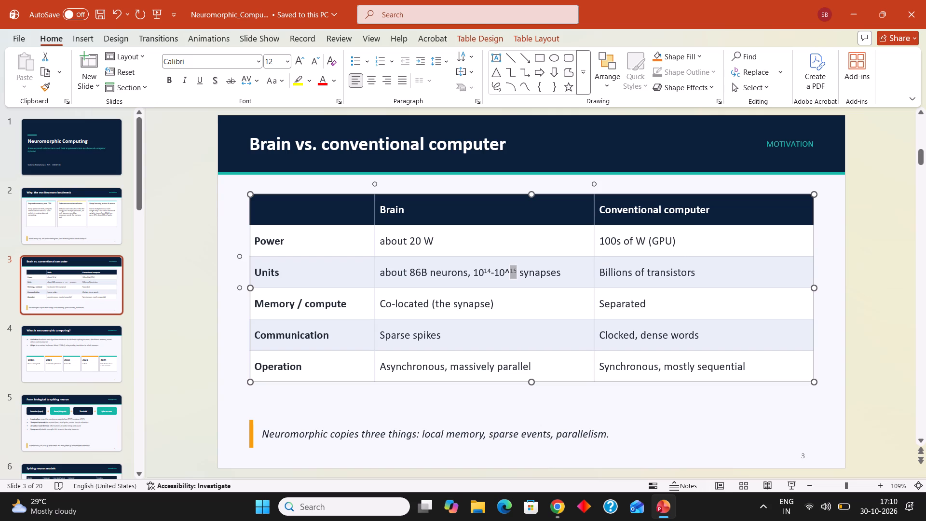
left_click(509, 270)
key("BackSpace")
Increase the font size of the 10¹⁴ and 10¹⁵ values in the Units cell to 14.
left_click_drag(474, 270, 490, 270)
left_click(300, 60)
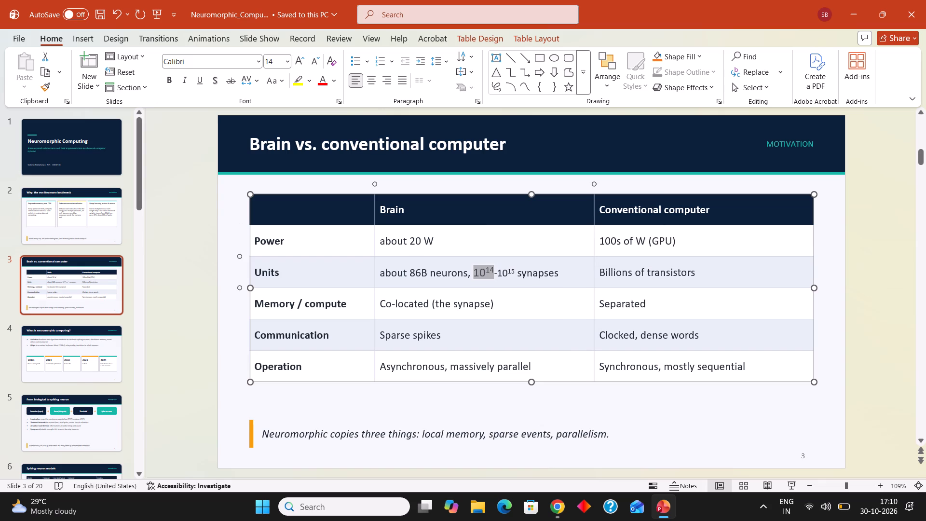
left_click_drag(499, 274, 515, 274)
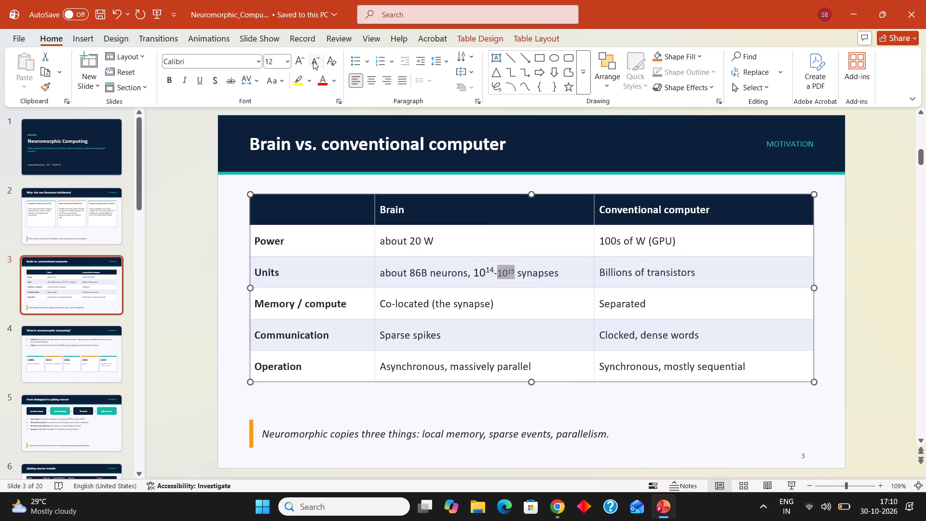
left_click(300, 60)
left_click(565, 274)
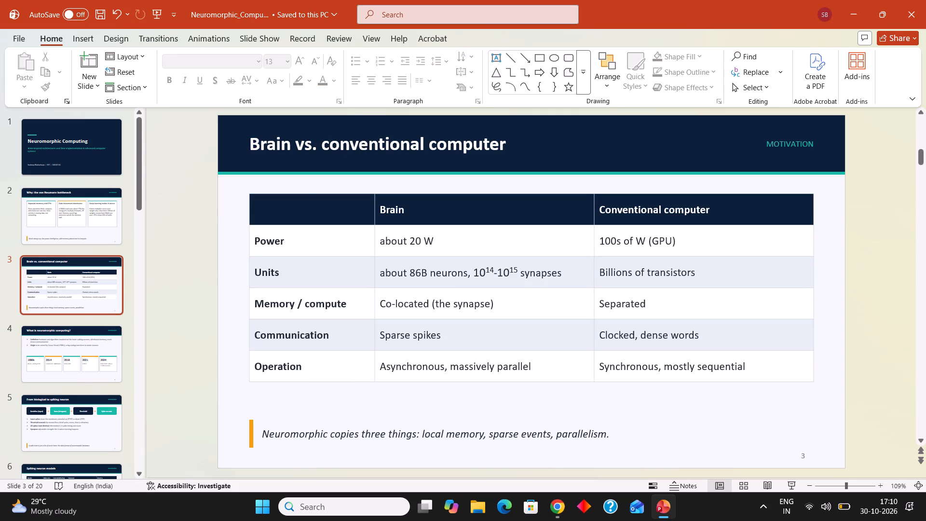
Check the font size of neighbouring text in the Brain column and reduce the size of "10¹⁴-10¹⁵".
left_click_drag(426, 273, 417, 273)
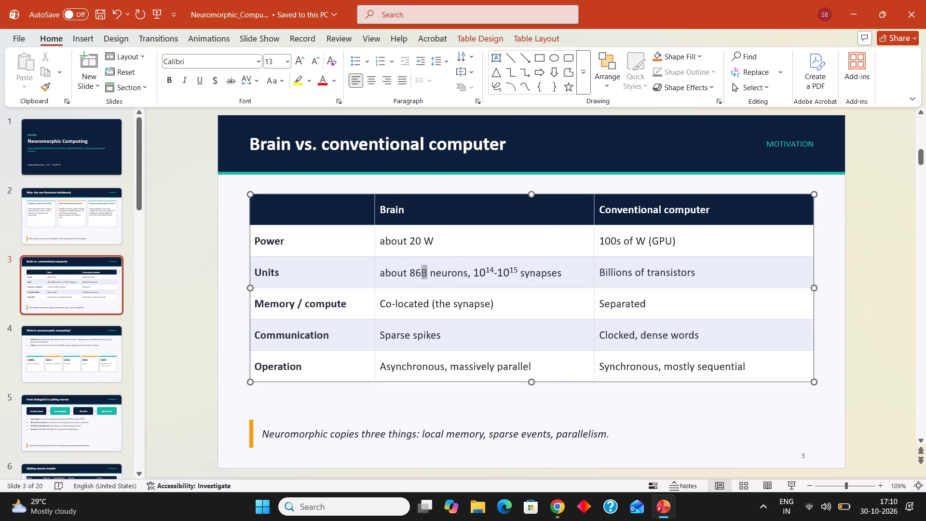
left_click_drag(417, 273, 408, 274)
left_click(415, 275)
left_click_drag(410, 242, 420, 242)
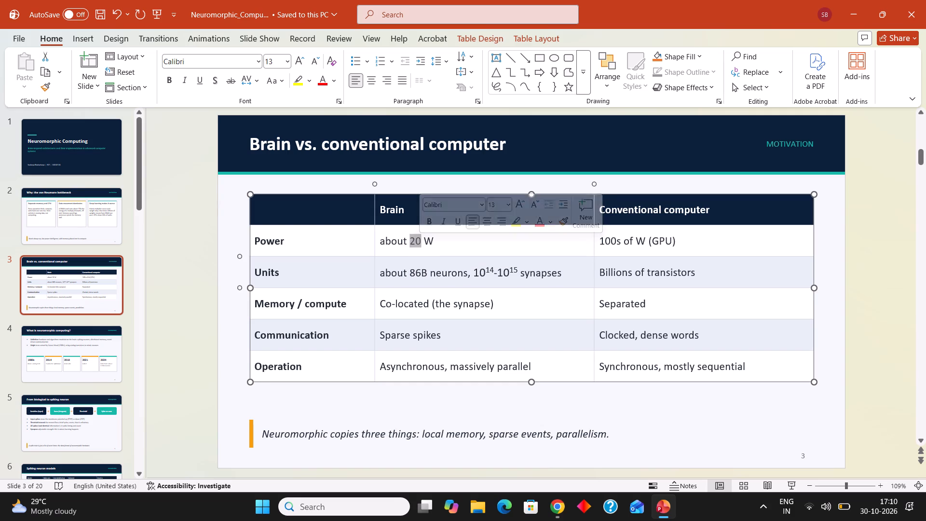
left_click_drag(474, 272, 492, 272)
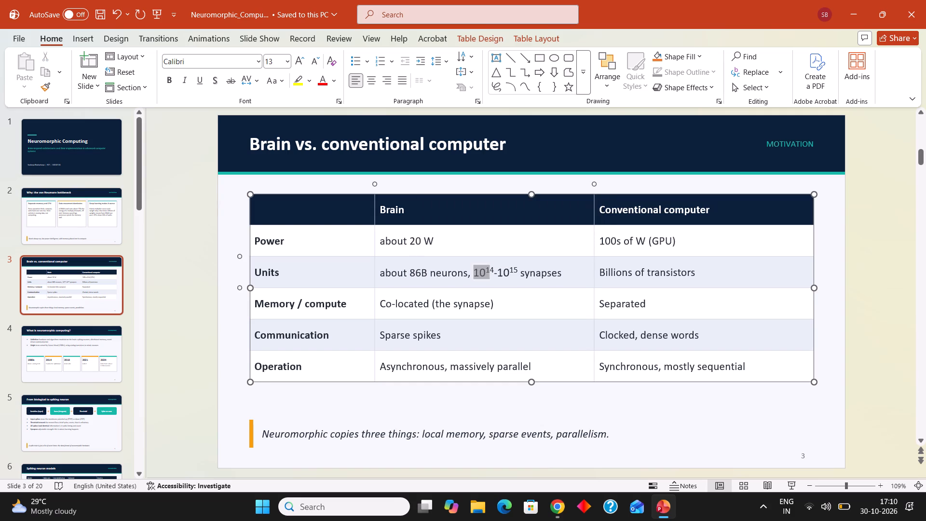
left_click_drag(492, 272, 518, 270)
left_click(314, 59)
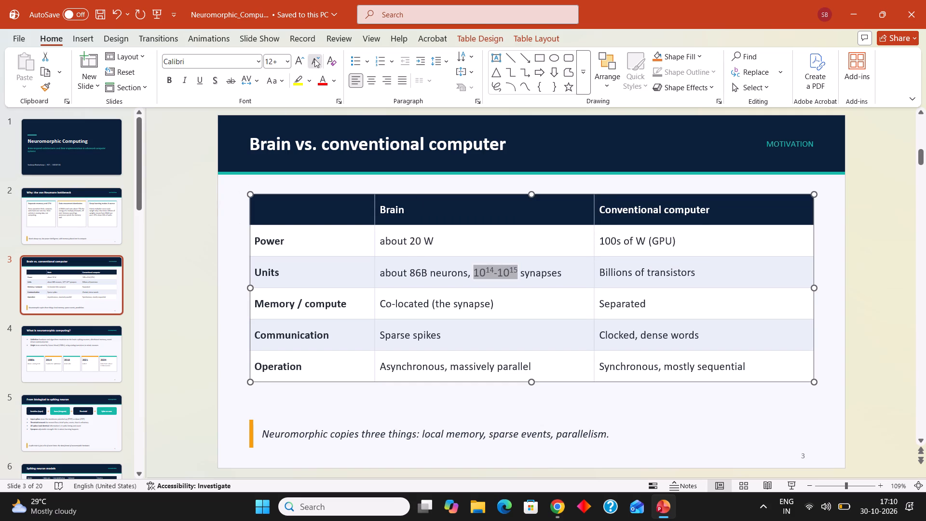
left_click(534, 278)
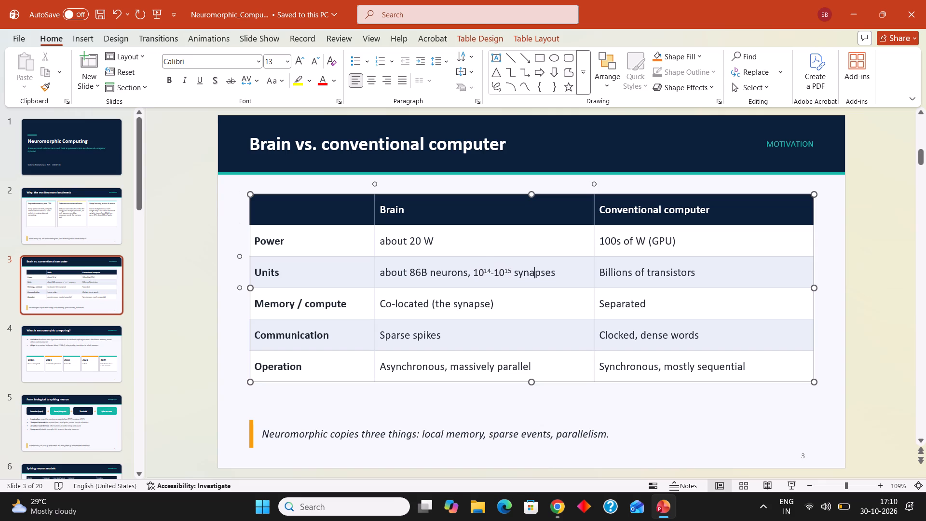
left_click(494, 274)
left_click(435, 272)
Set the font size of the whole "10¹⁴-10¹⁵" text in the Units cell to 13.
left_click_drag(475, 273, 511, 271)
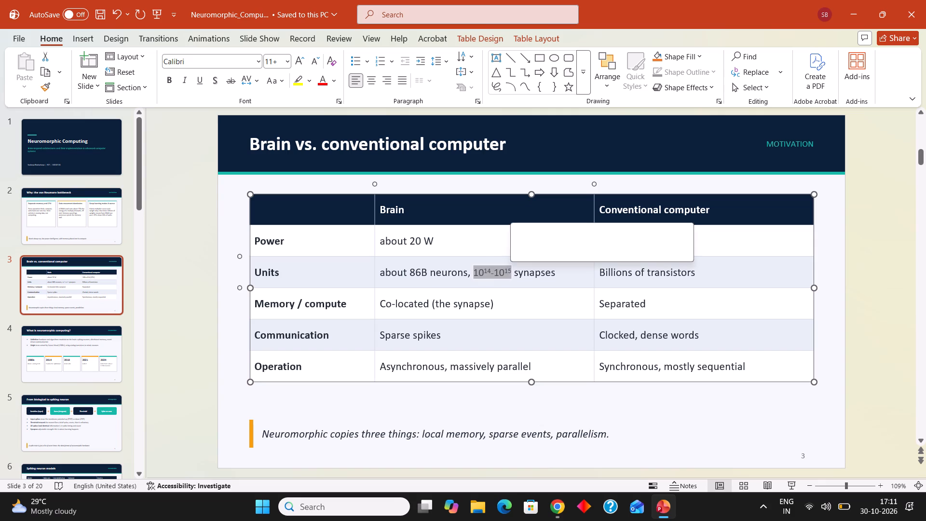
left_click(279, 60)
key("BackSpace")
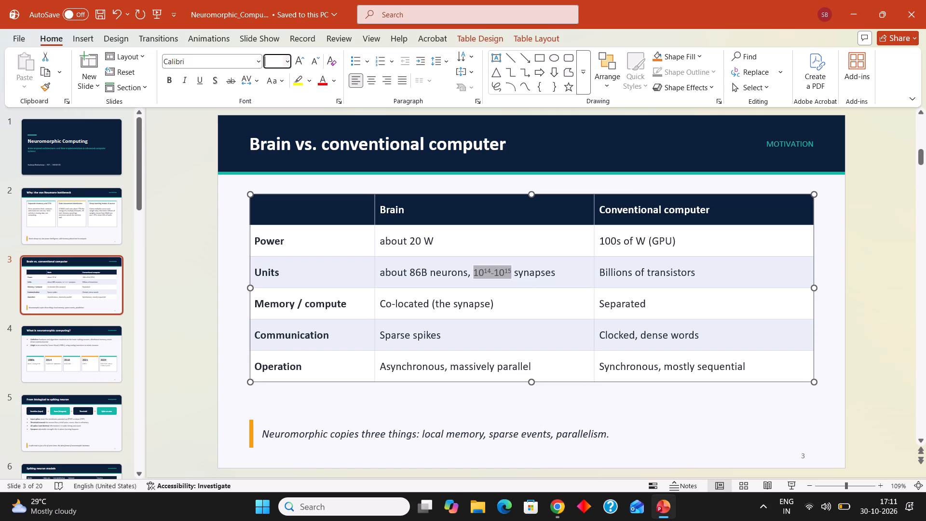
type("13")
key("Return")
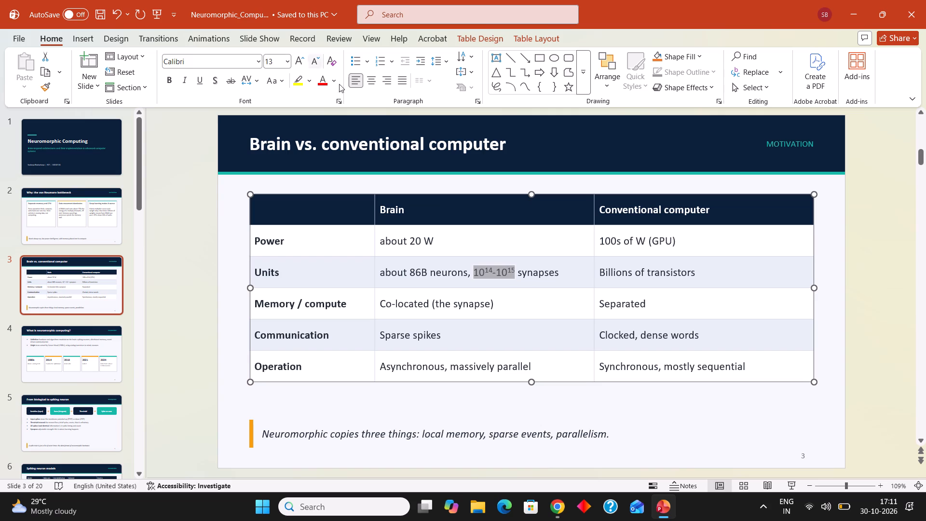
left_click(493, 274)
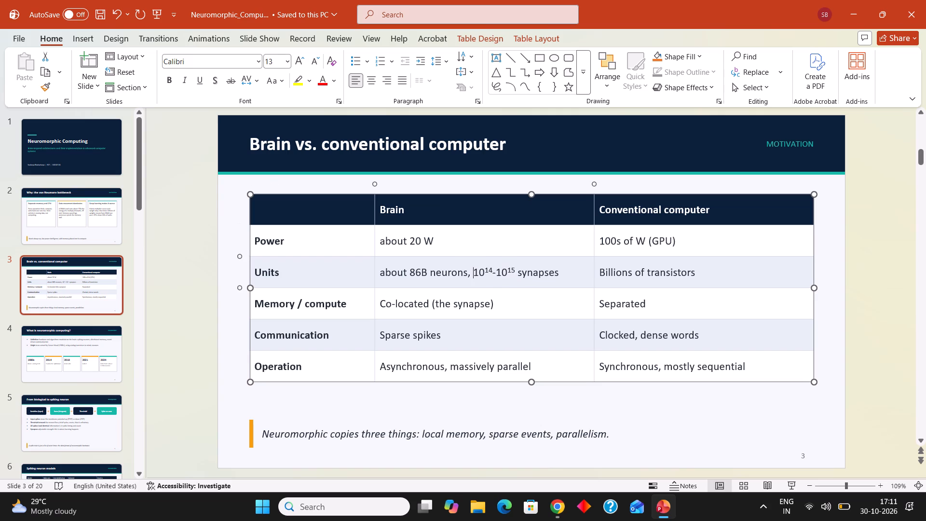
left_click(495, 273)
left_click(862, 418)
On slide 4, add a colon after the "Definition" and "Origin" labels and capitalise the following words to "Hardware" and "Term".
key("Right")
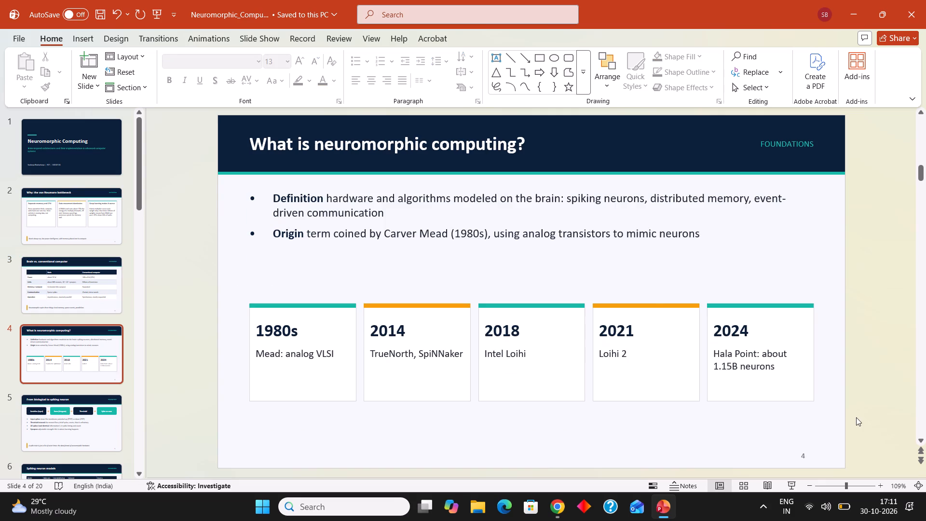
left_click(322, 199)
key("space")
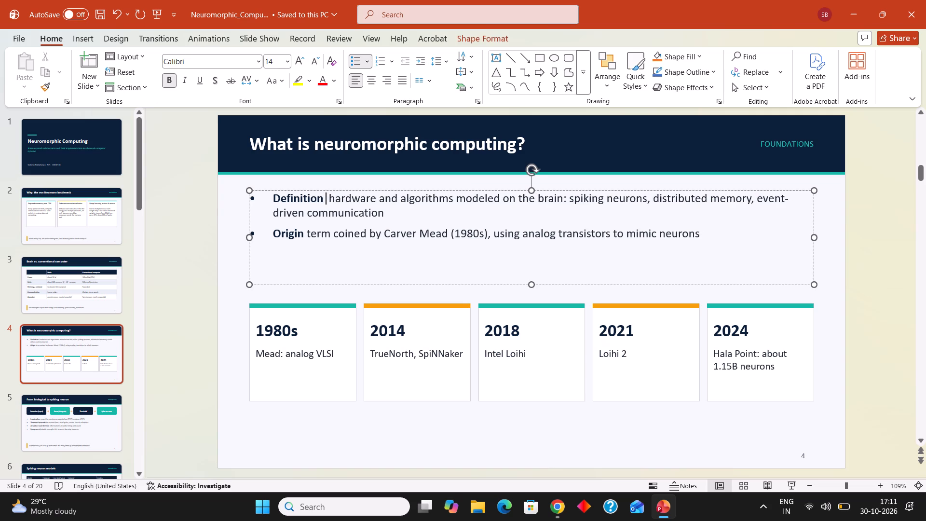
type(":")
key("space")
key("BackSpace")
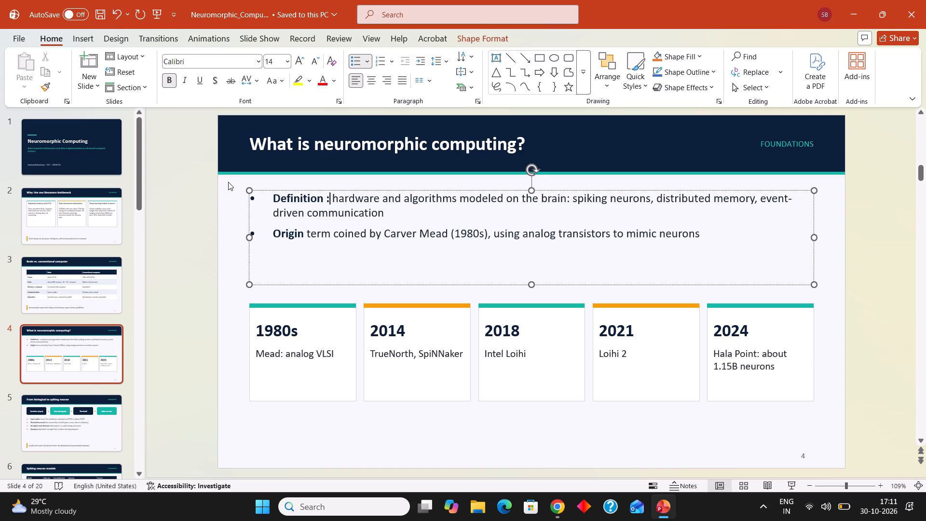
left_click(336, 196)
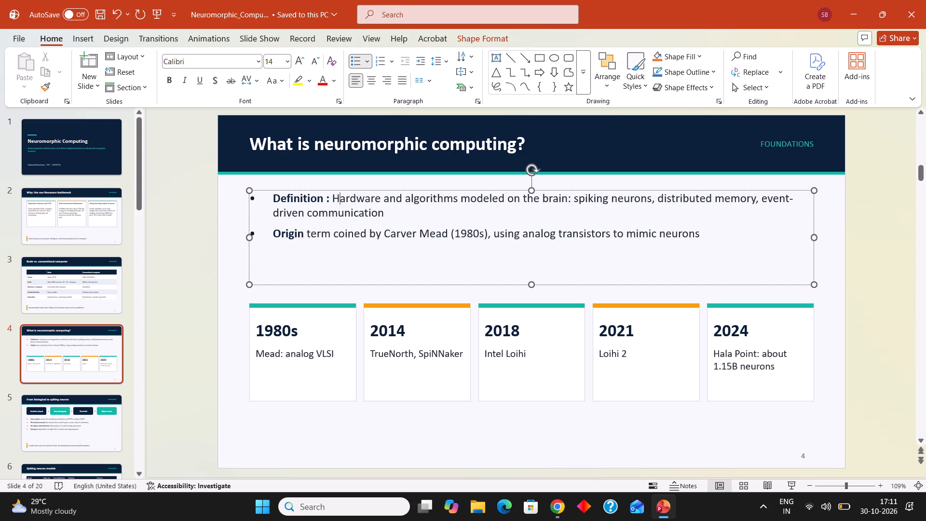
left_click(303, 233)
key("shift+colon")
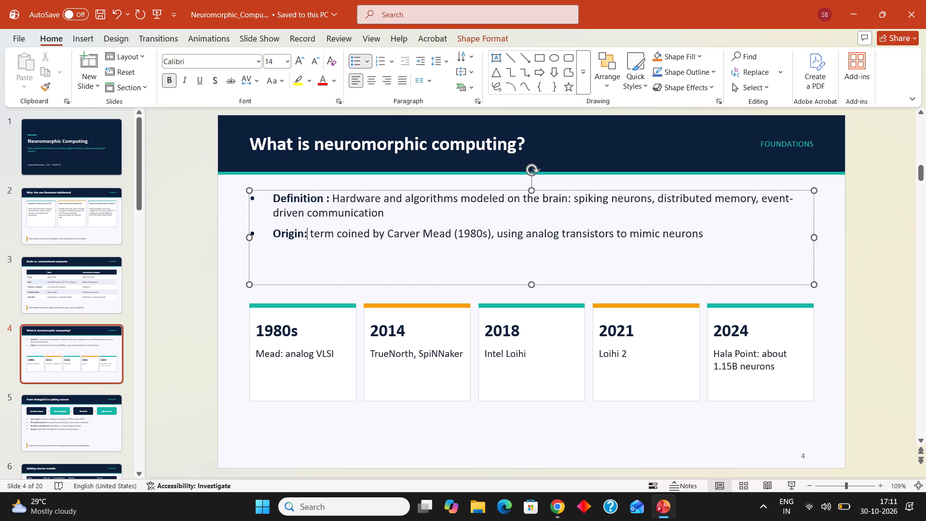
left_click(326, 196)
key("BackSpace")
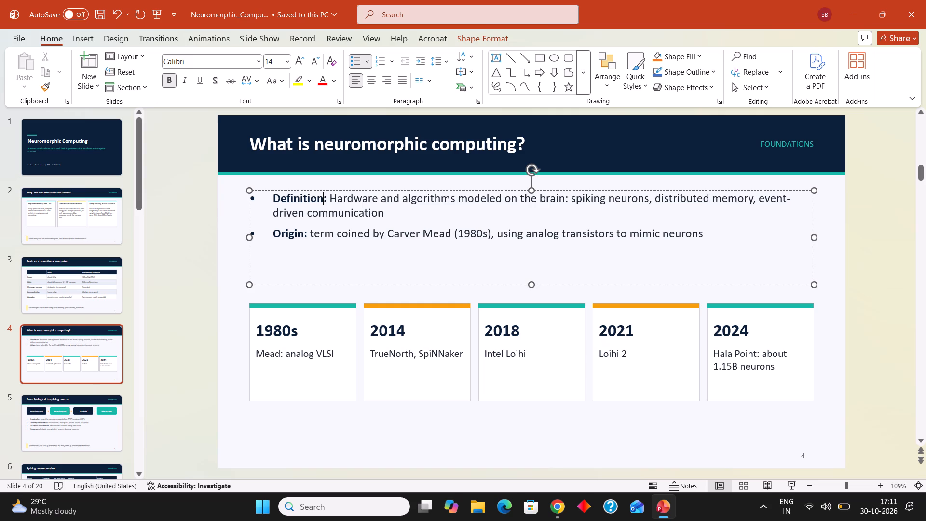
left_click(314, 232)
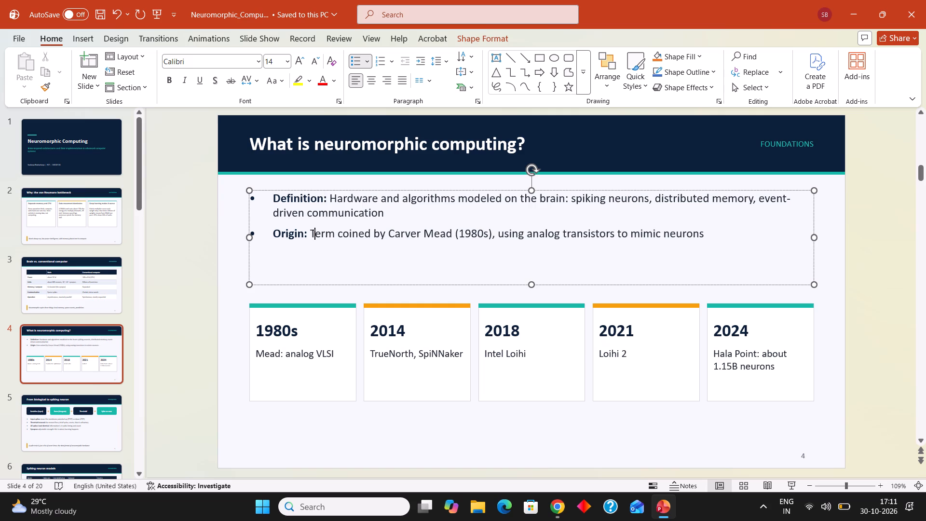
left_click(868, 224)
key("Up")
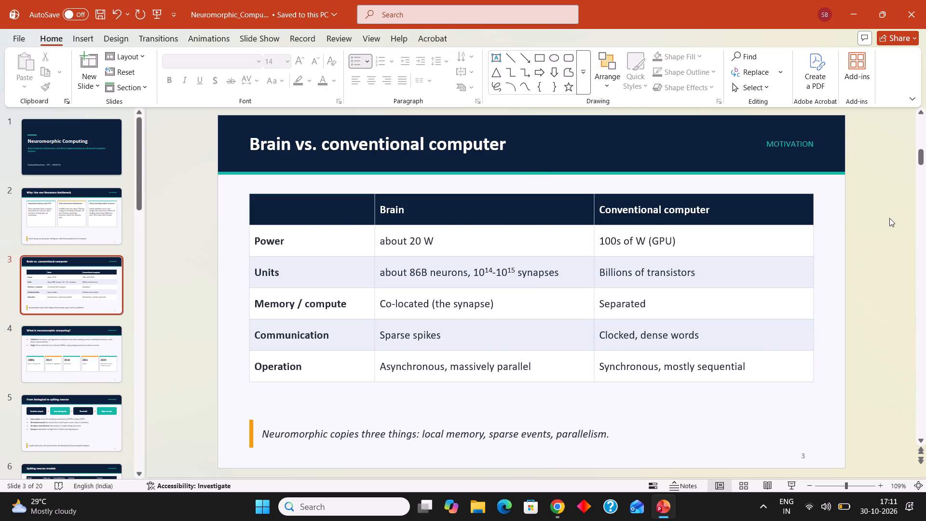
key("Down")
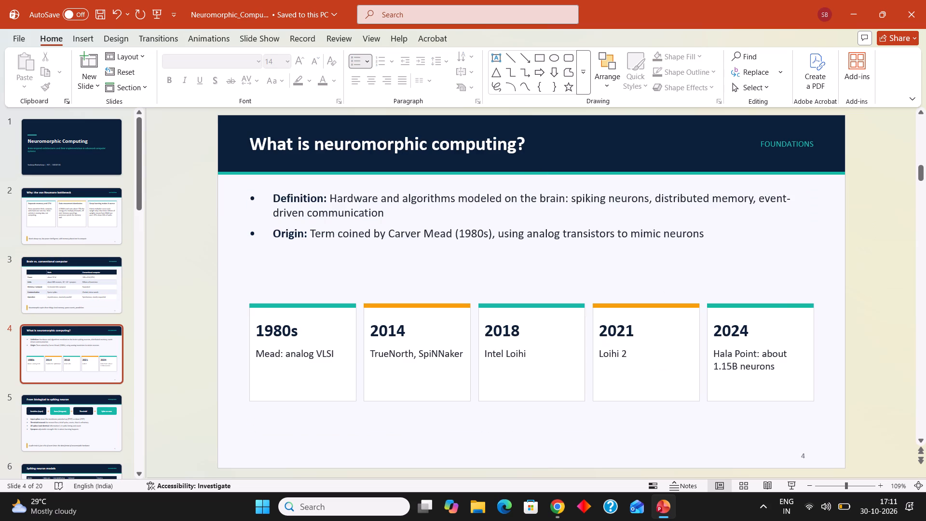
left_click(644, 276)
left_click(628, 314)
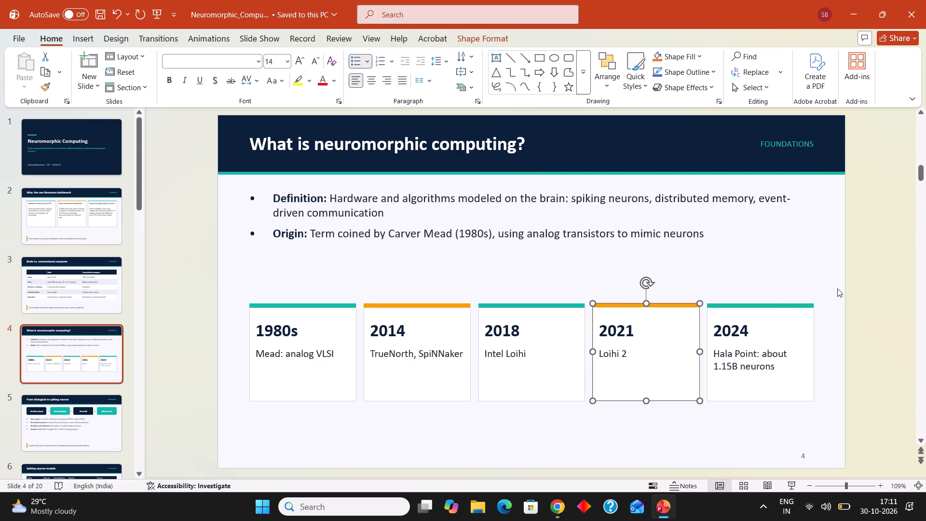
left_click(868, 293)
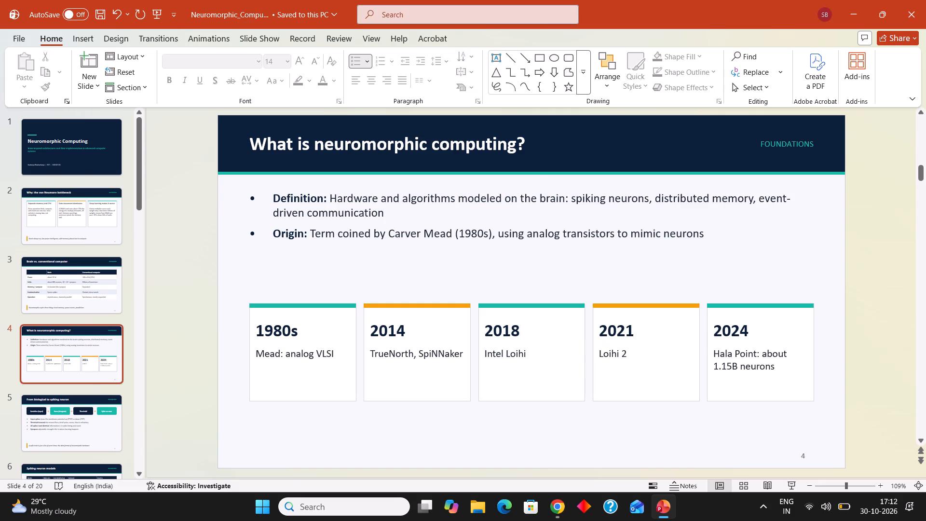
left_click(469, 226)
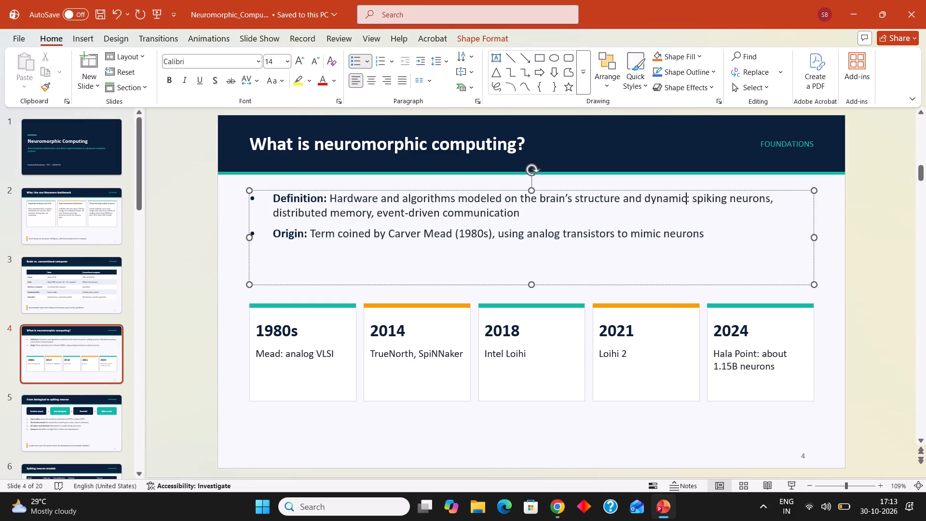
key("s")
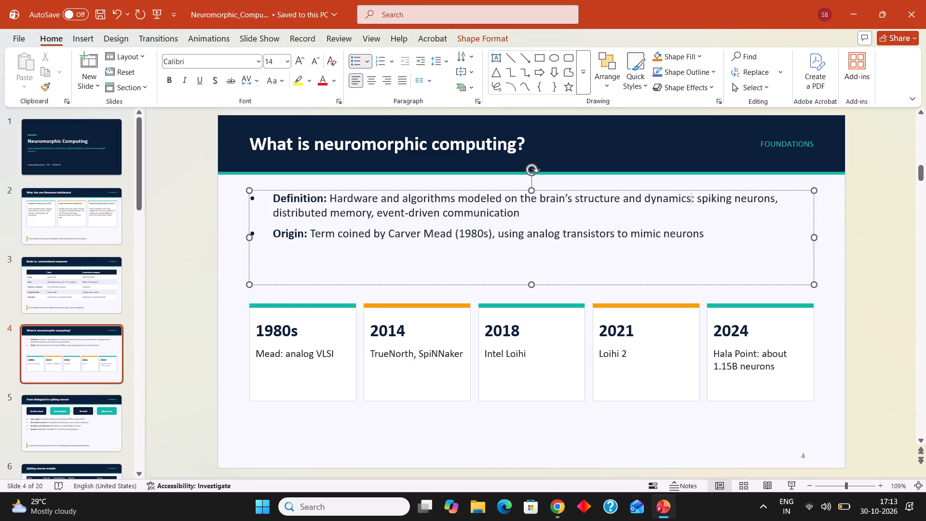
left_click(685, 242)
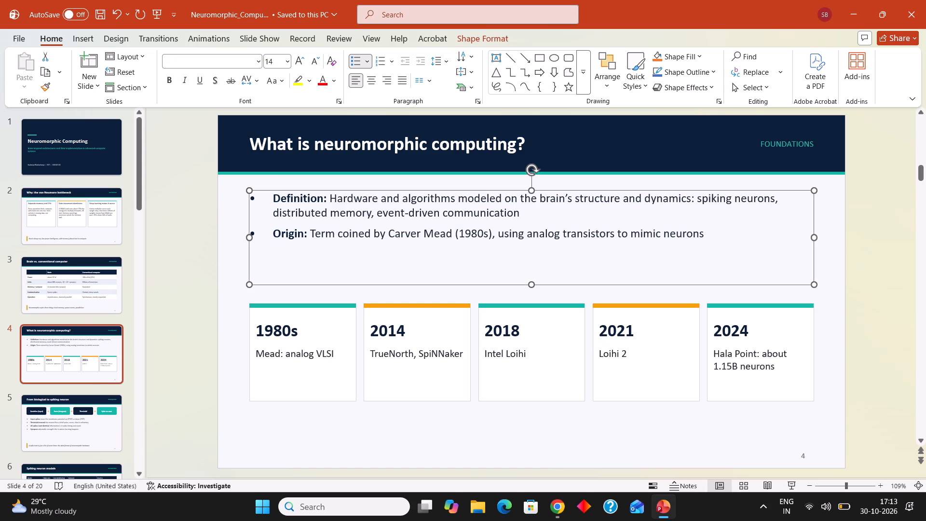
left_click(862, 228)
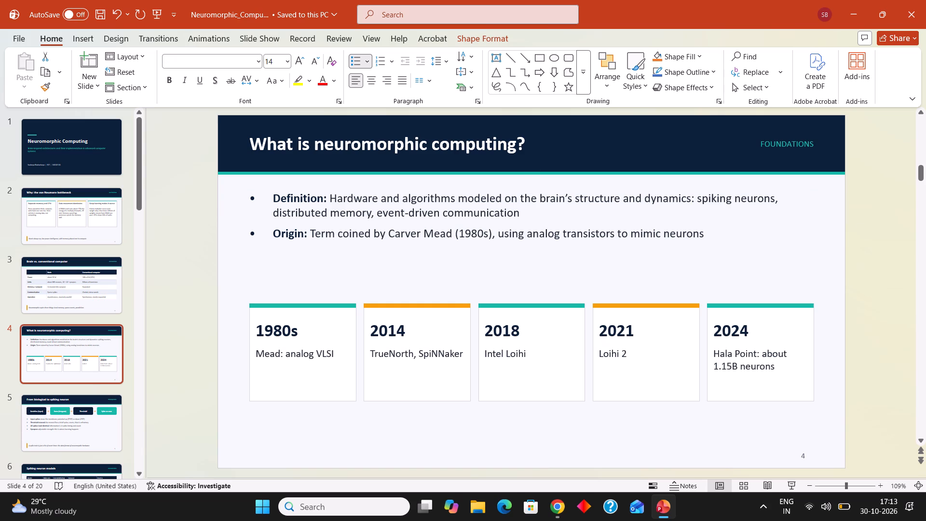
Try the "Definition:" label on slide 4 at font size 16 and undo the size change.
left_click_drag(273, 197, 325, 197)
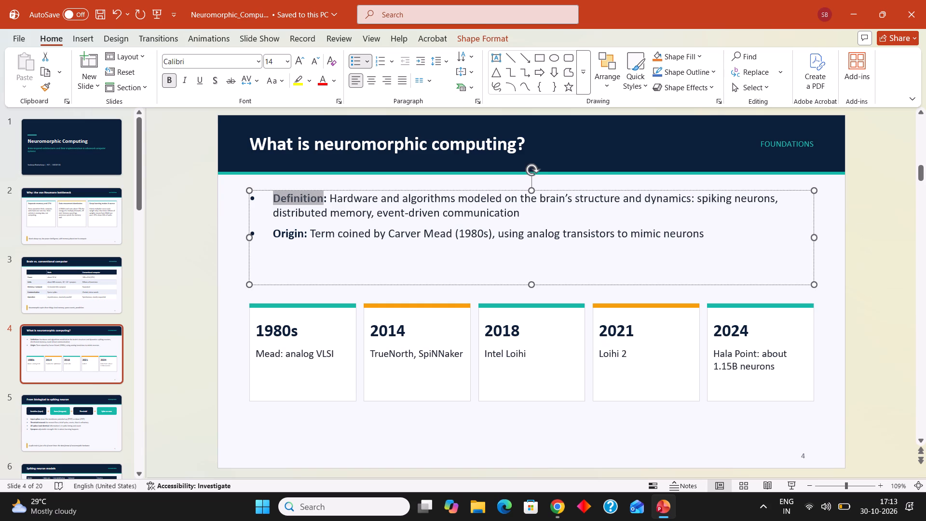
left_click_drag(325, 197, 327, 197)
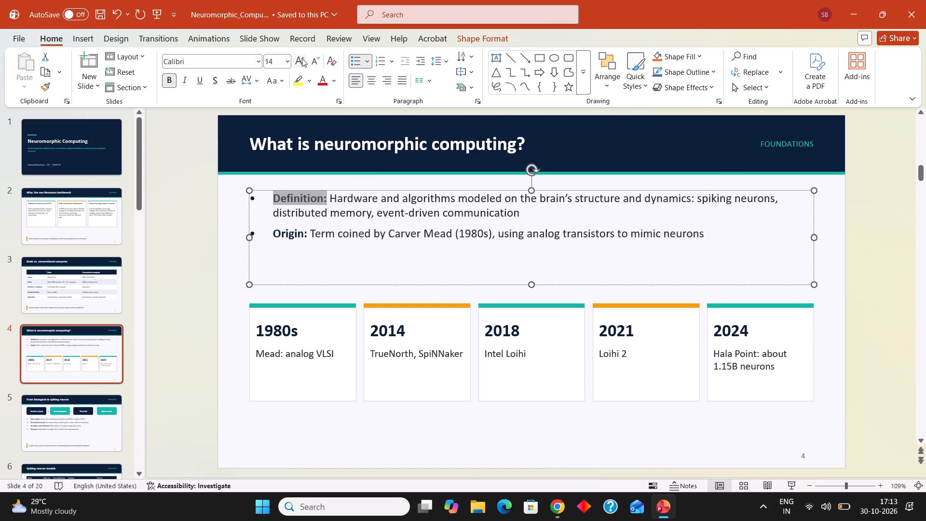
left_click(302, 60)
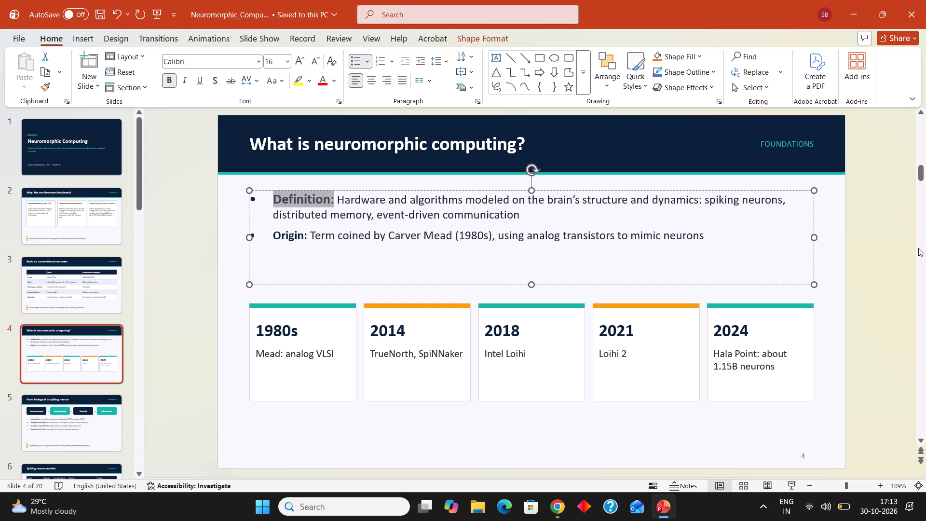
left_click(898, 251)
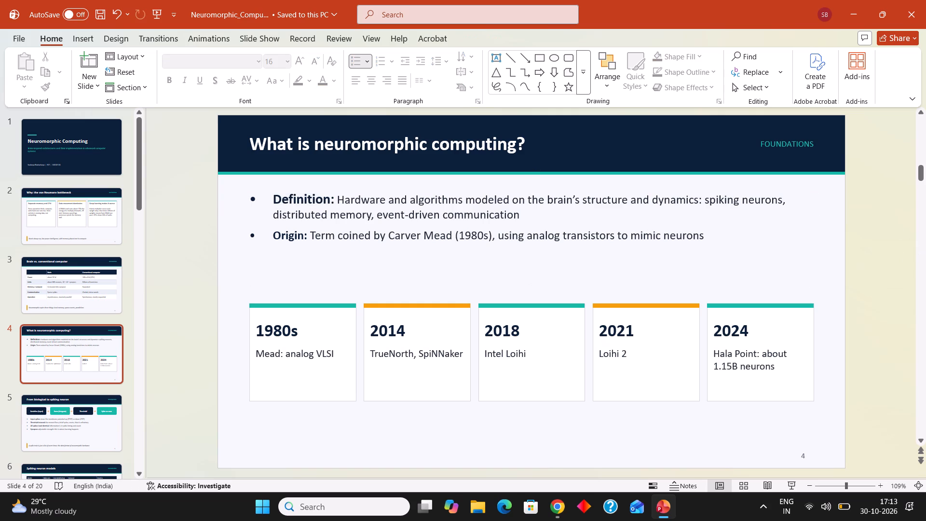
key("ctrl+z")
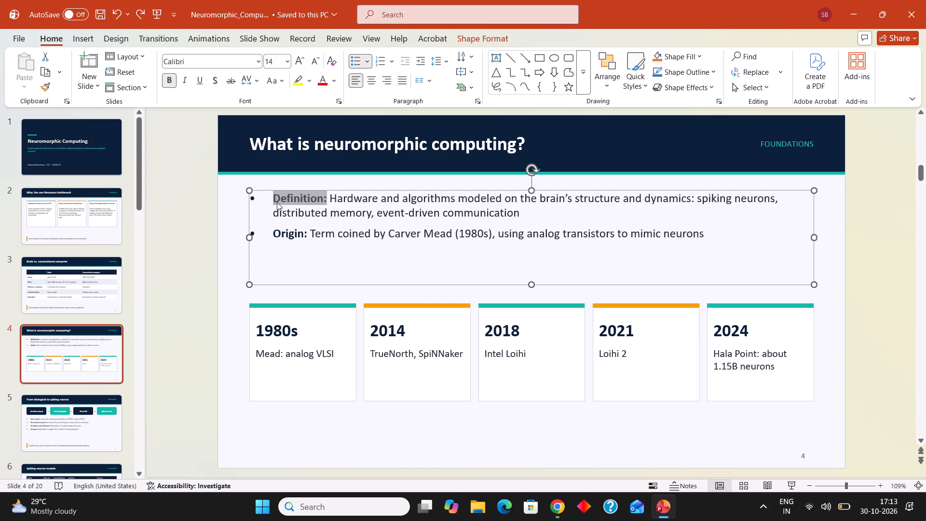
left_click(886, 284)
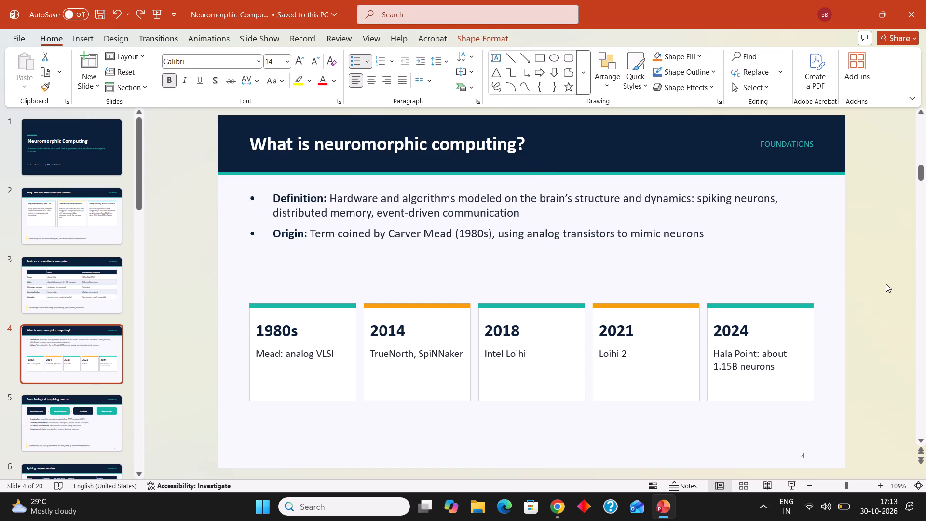
Return to the title slide and review it, continuing with the text of the von Neumann bottleneck cards on slide 2.
scroll(886, 284, "down", 3)
scroll(886, 284, "up", 11)
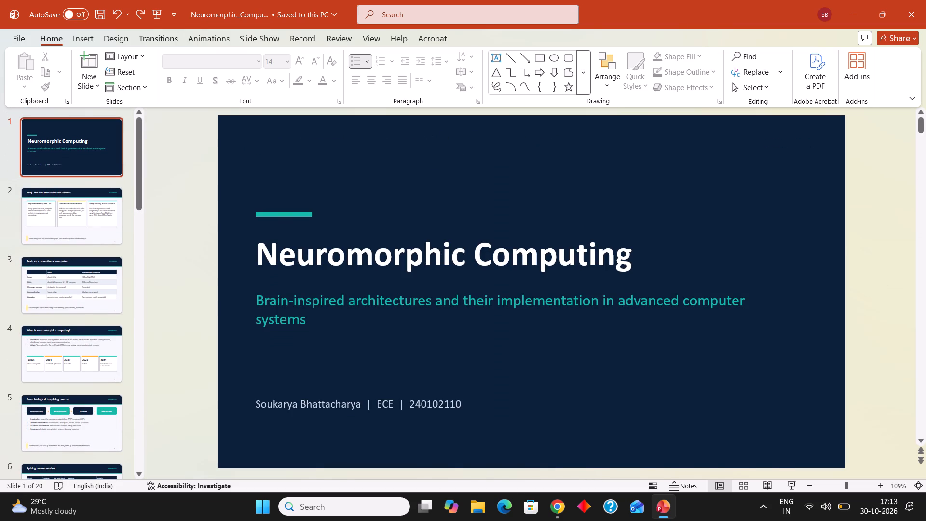
key("Right")
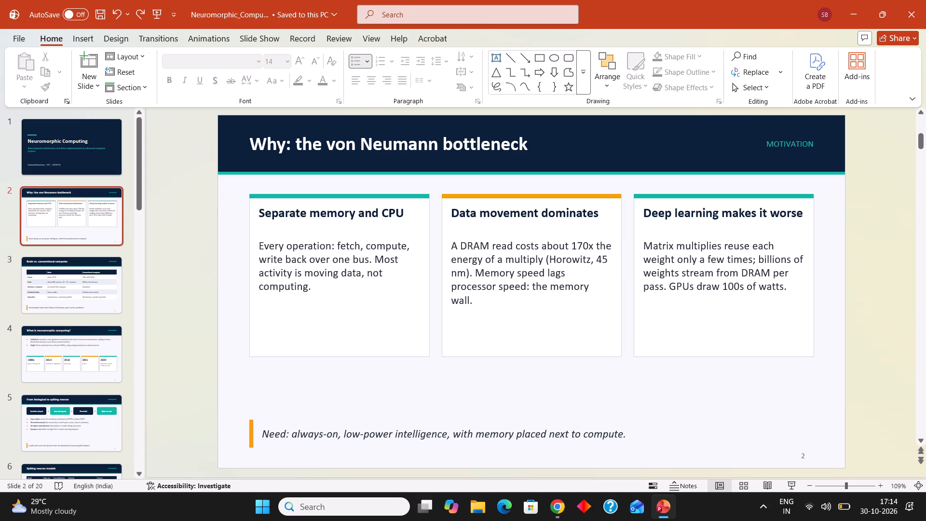
left_click(316, 254)
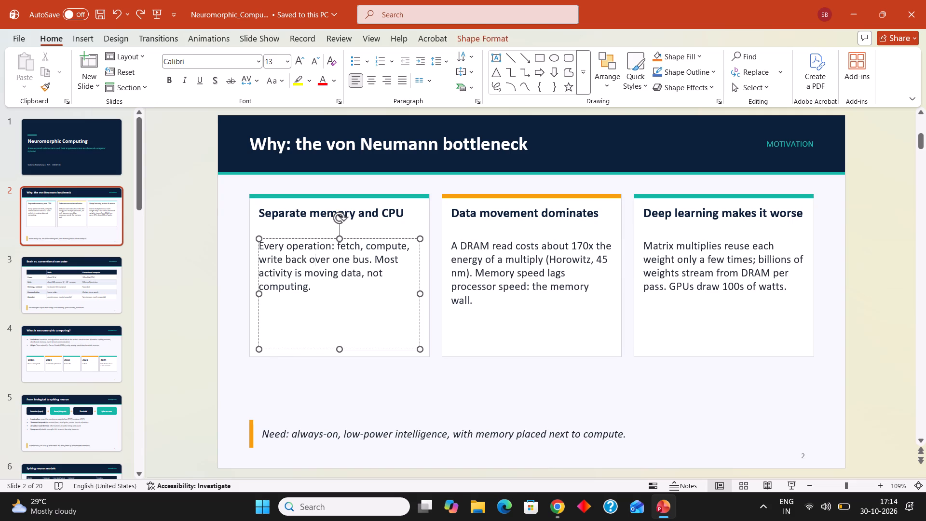
left_click(312, 288)
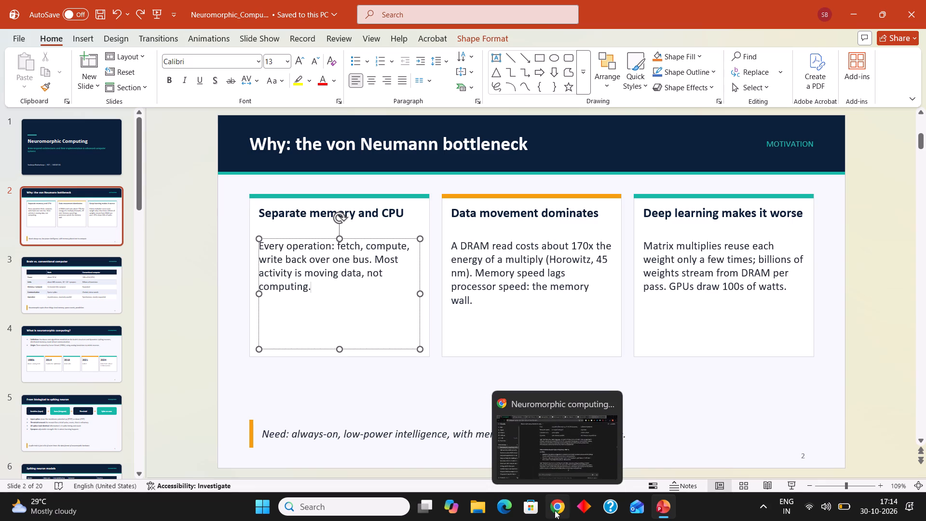
left_click(485, 280)
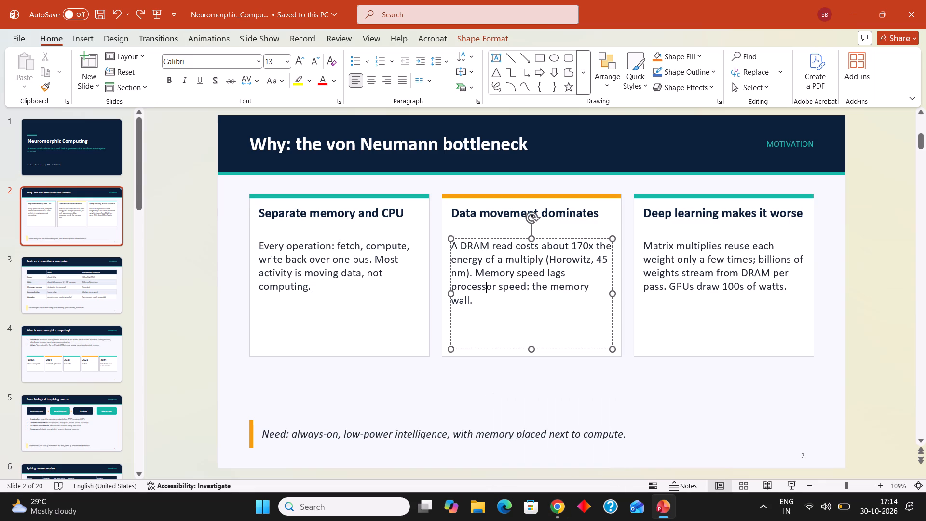
left_click(852, 219)
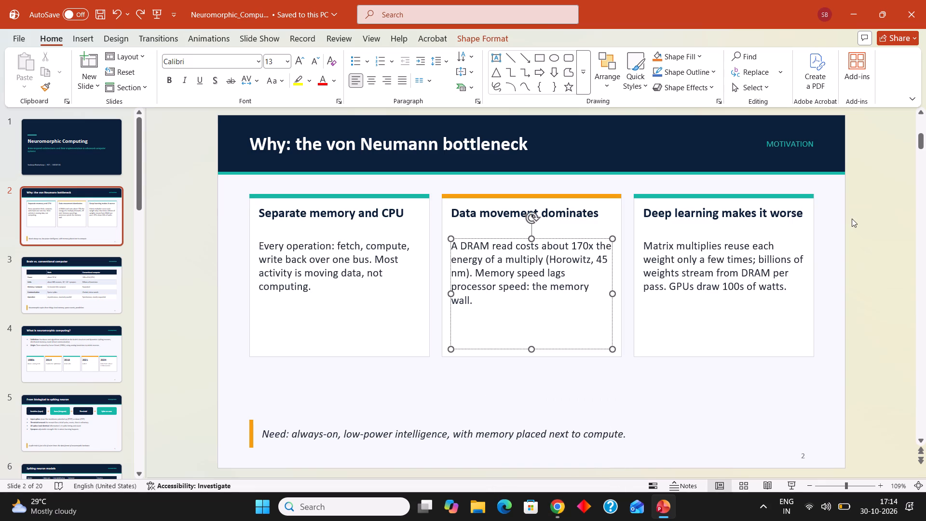
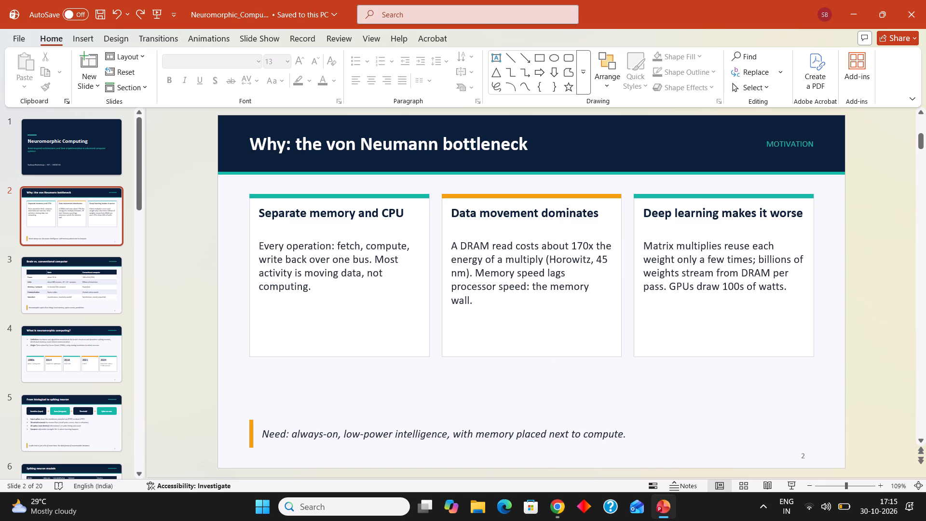
Change "multiplies" to "multiplications" in the text of slide 2's "Deep learning makes it worse" card.
left_click(720, 246)
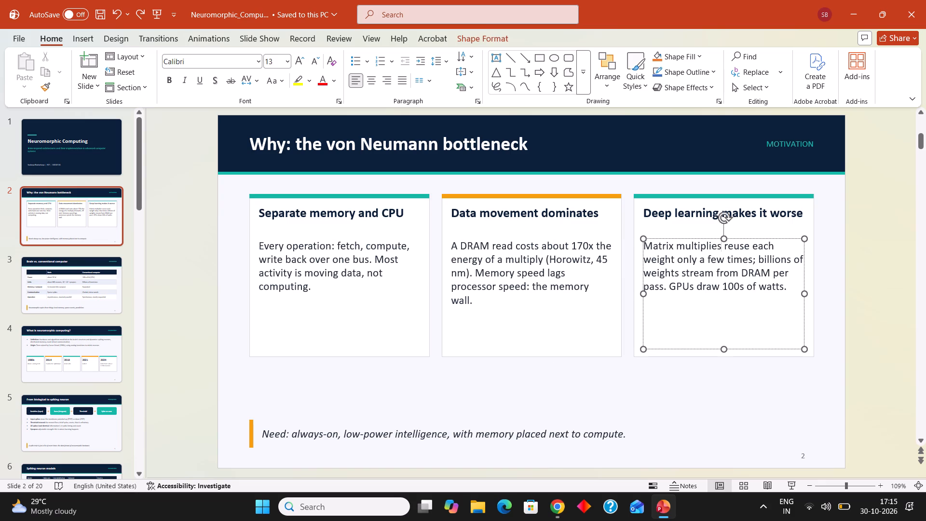
key("BackSpace")
key("BackSpace")
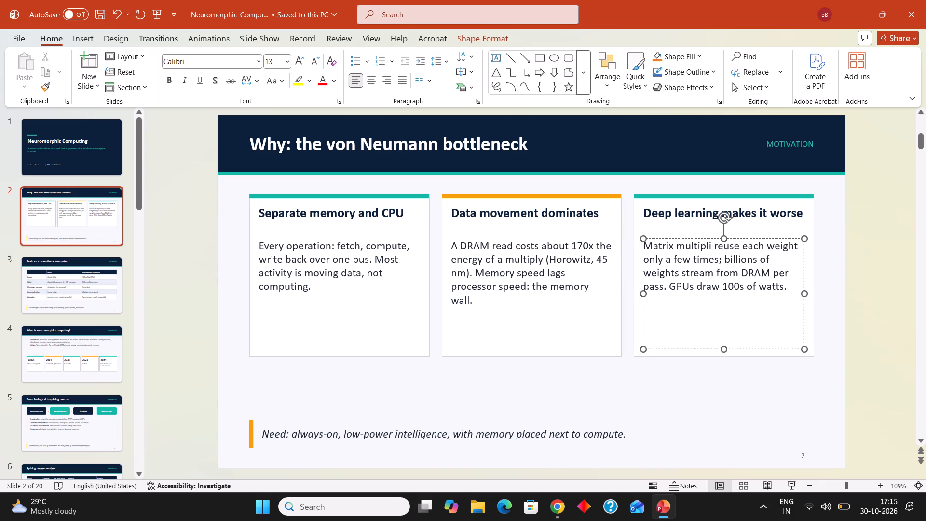
type("cation")
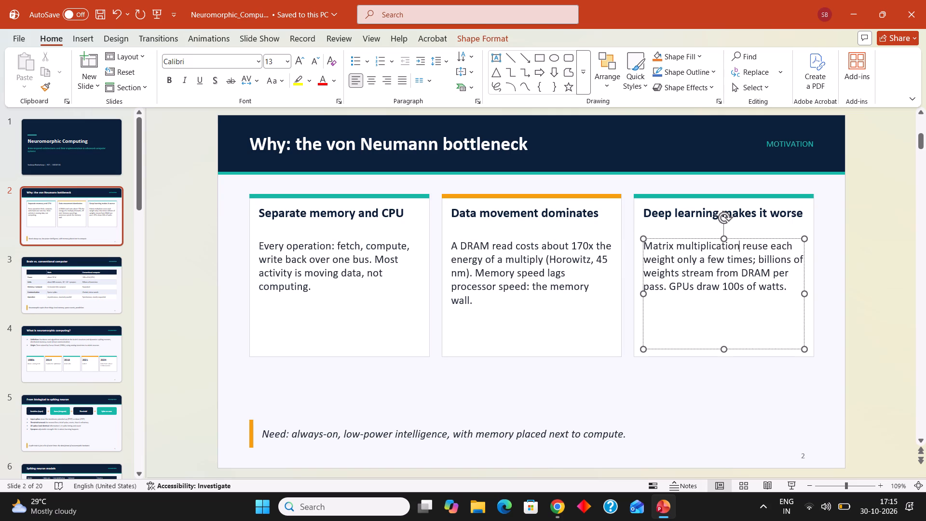
left_click(873, 284)
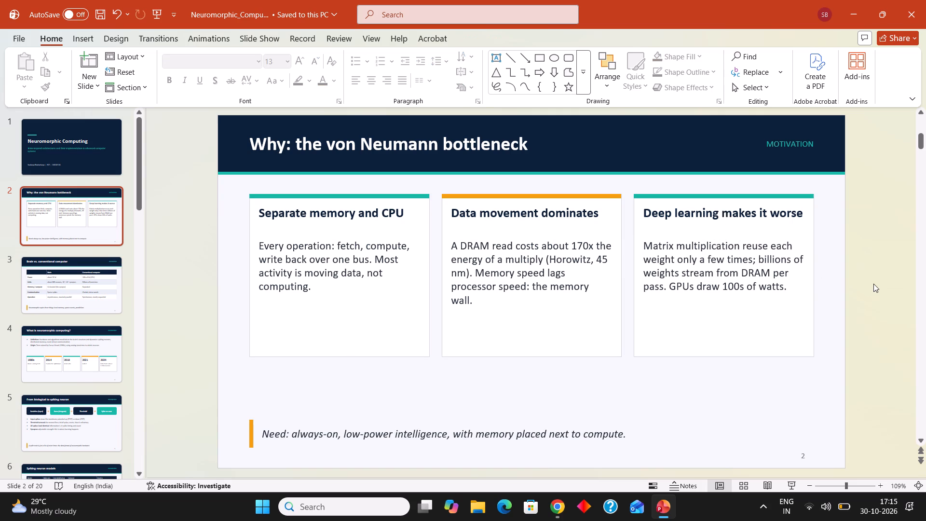
left_click(738, 247)
key("s")
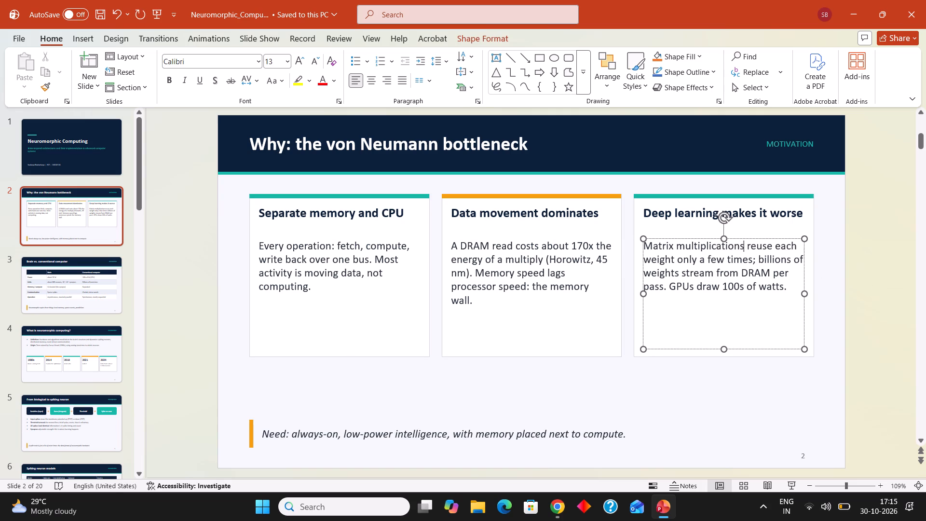
left_click(867, 266)
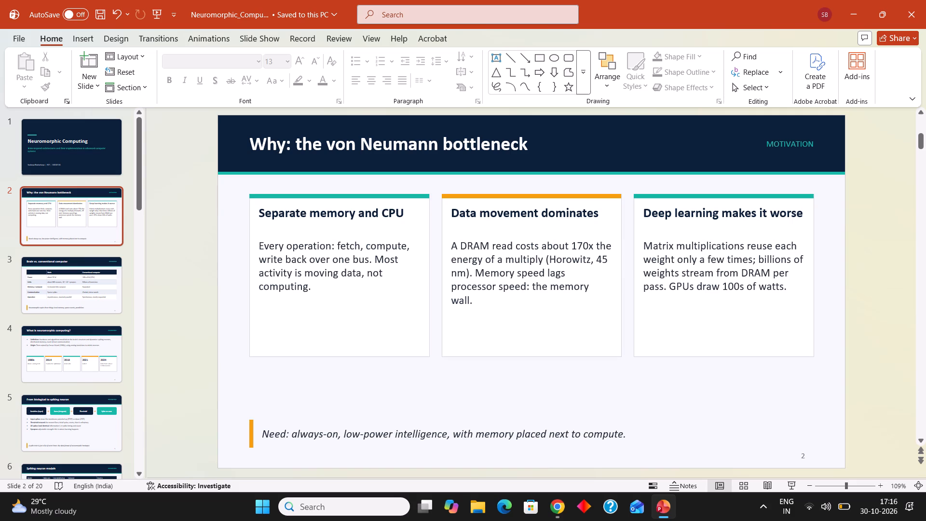
Go to slide 3 and insert "computing" after "Neuromorphic" in the takeaway line below the comparison table.
key("Down")
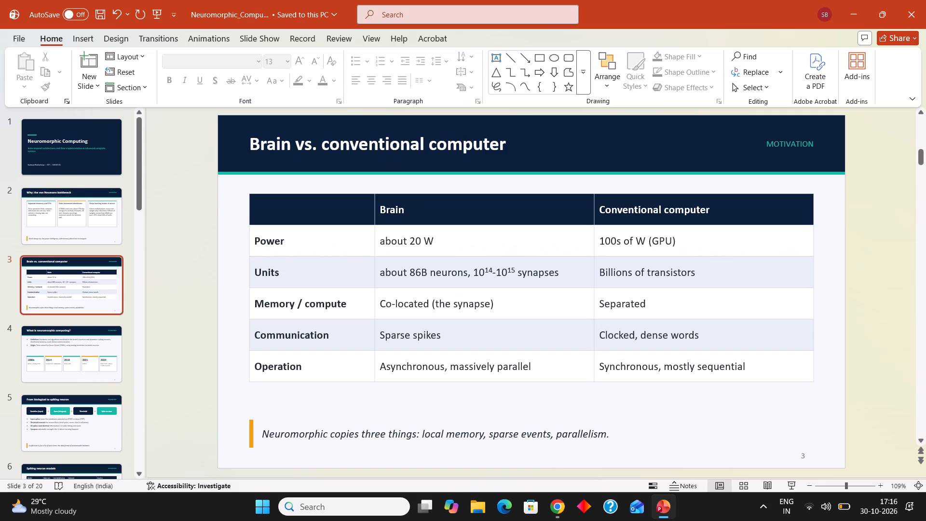
left_click(330, 433)
type("computin")
type("g")
key("space")
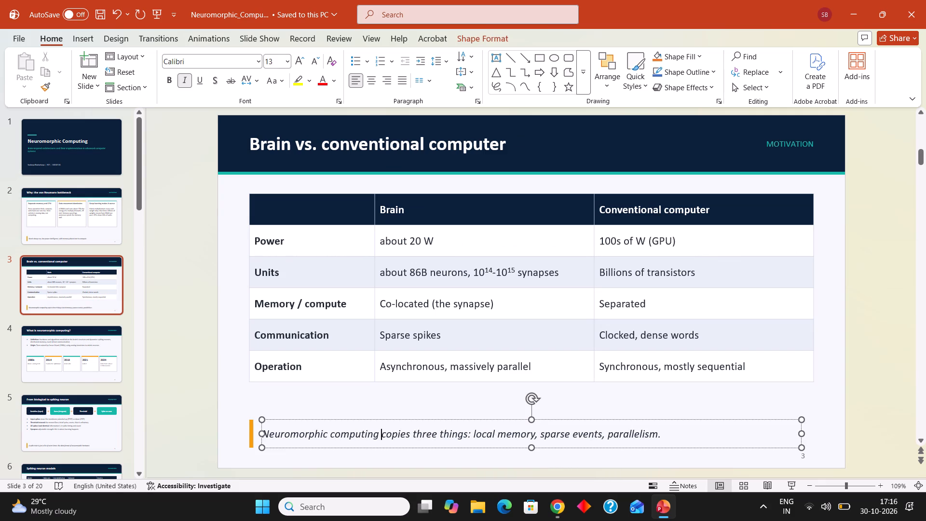
left_click(870, 370)
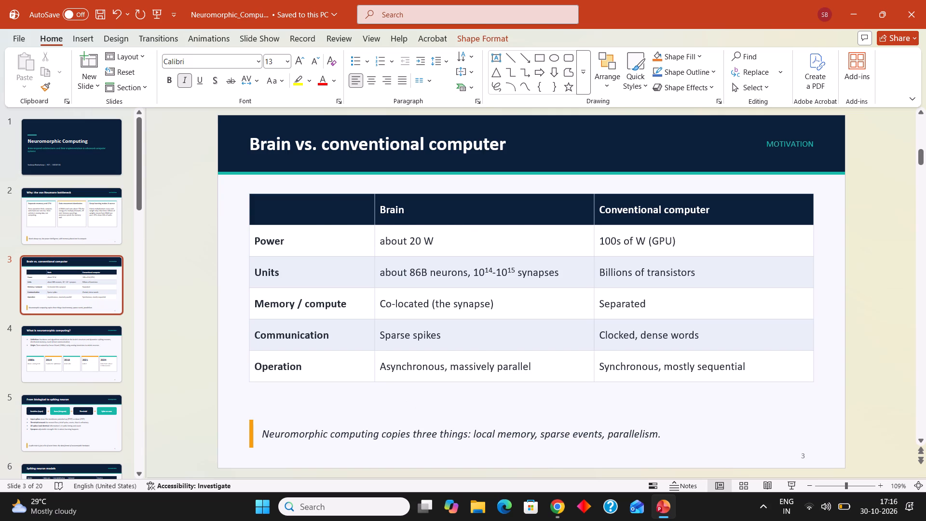
key("Down")
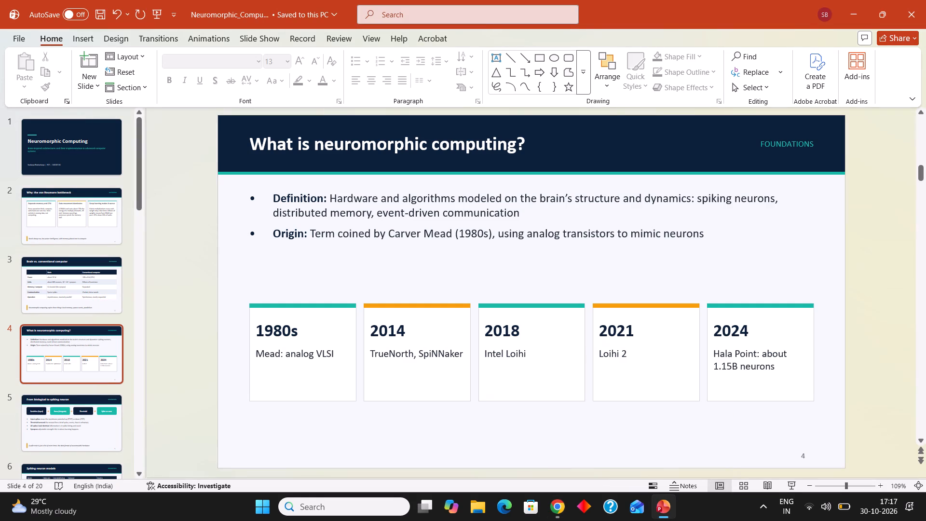
left_click(526, 235)
key("BackSpace")
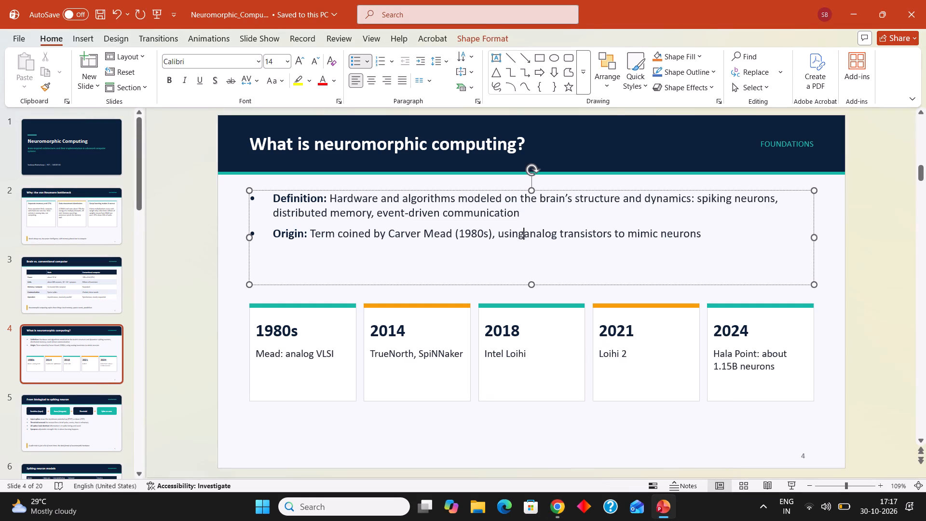
key("BackSpace")
key("BackSpace")
key("BackSpace")
key("BackSpace")
key("BackSpace")
type("who used")
key("space")
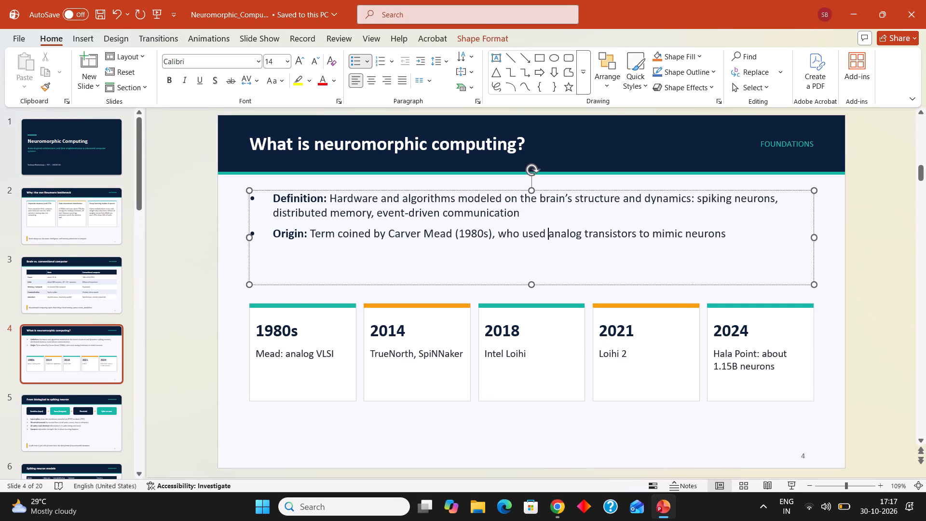
Add a full stop to the end of both the Definition and Origin bullets on slide 4.
left_click(542, 213)
key("period")
left_click(732, 231)
key("period")
Look back over slides 2 to 4 and examine the content of slide 5, "From biological to spiking neuron".
key("Up")
left_click(889, 226)
key("Up")
key("Up")
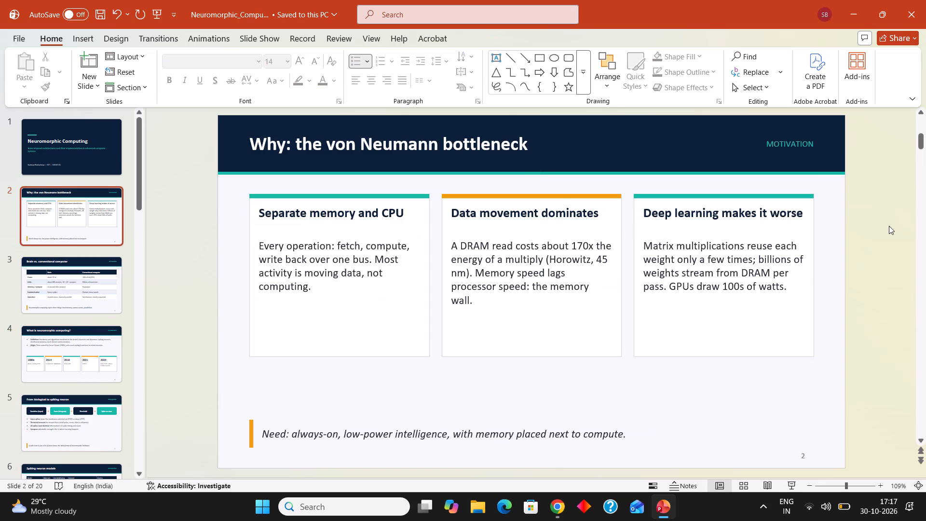
key("Down")
key("Down")
key("Down")
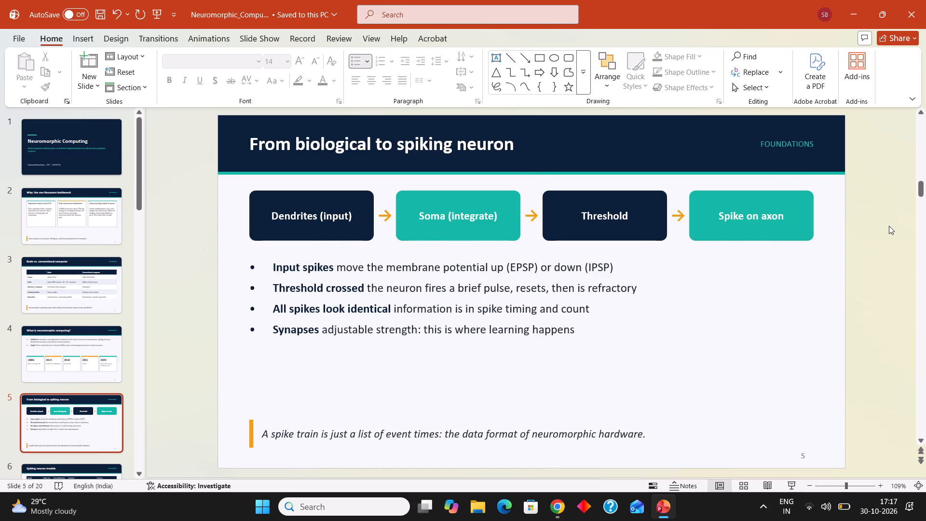
key("Up")
key("Down")
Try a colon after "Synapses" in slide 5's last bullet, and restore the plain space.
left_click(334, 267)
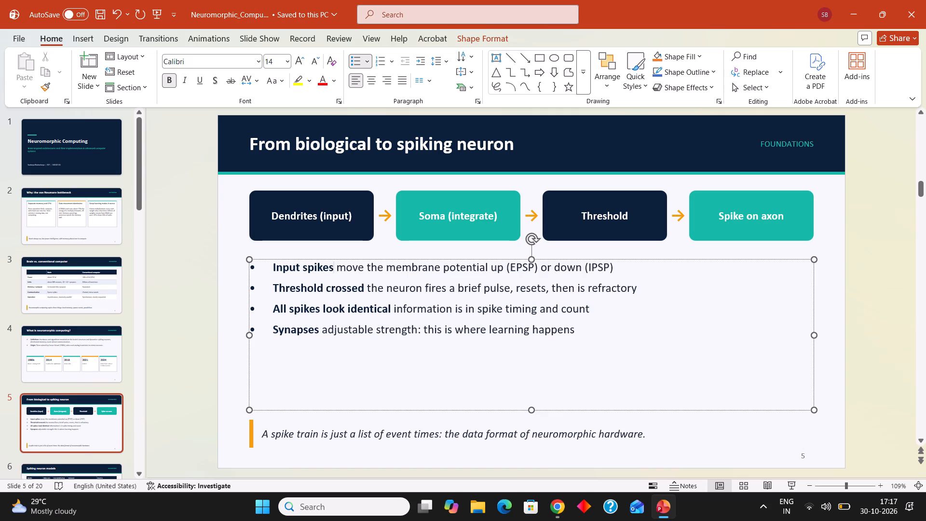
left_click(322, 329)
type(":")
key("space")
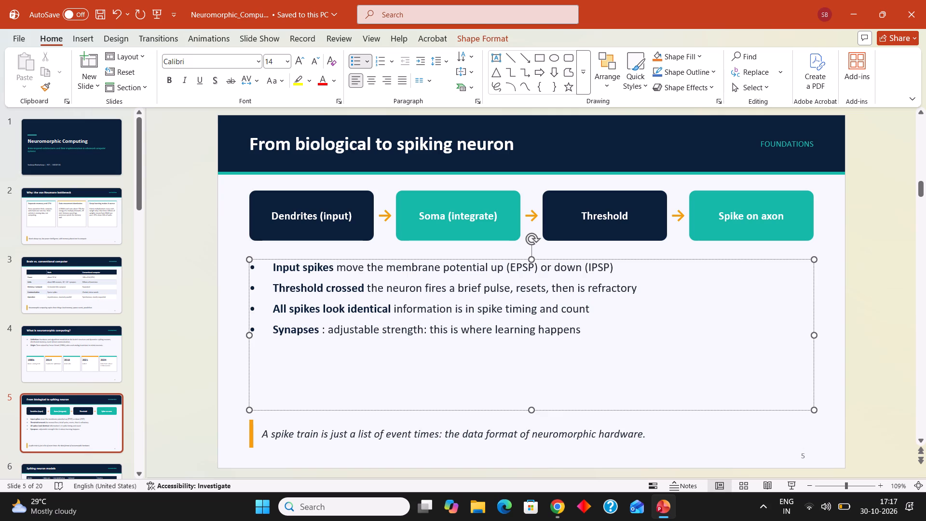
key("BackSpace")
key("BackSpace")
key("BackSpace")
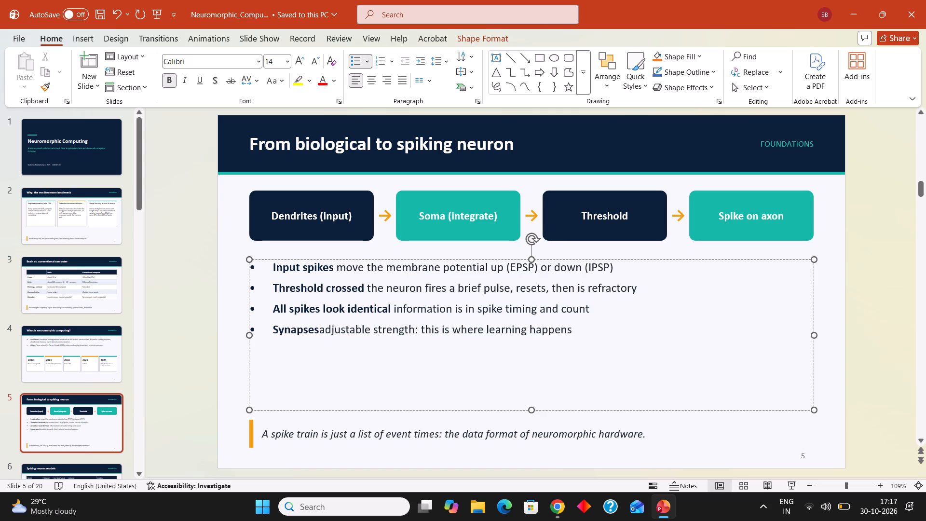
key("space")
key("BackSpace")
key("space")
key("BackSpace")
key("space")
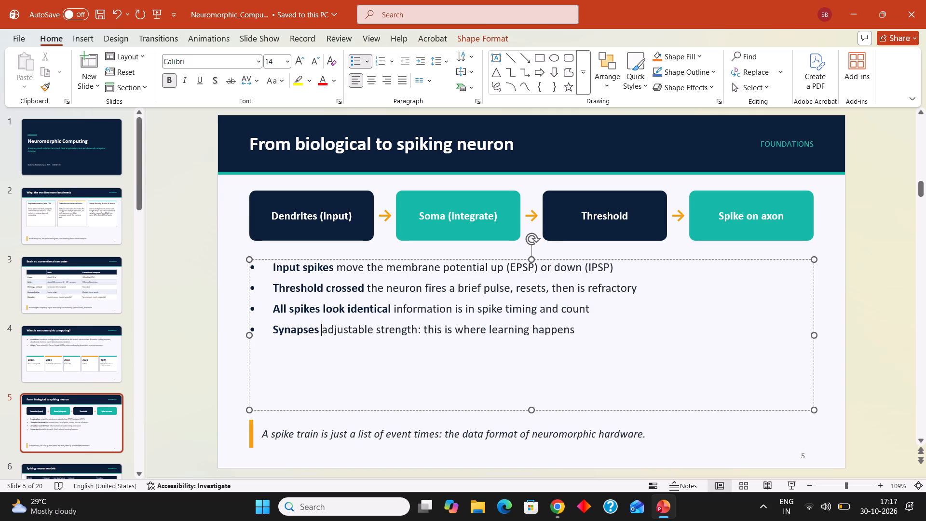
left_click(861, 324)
Compare the bullet and label formatting across slides 3 to 7, ending on slide 5.
key("Down")
key("Down")
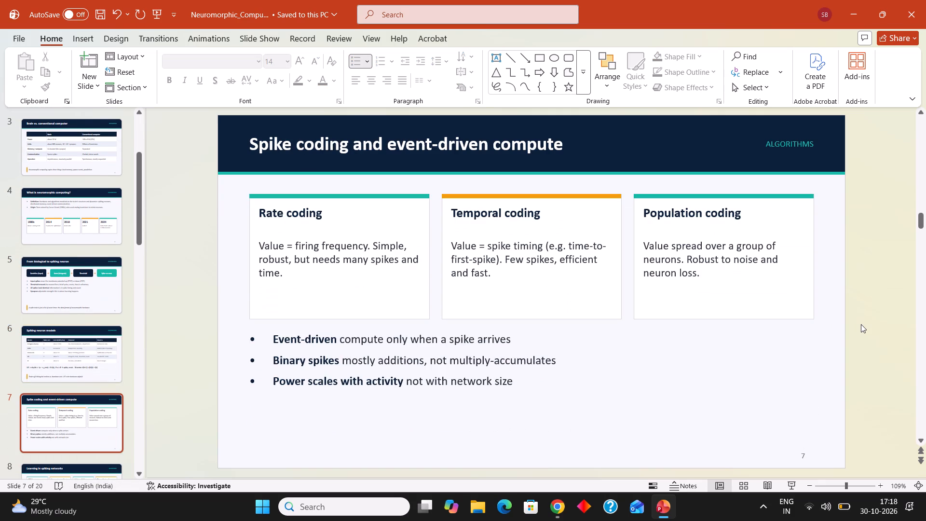
key("Up")
key("Up")
key("Up")
key("Up")
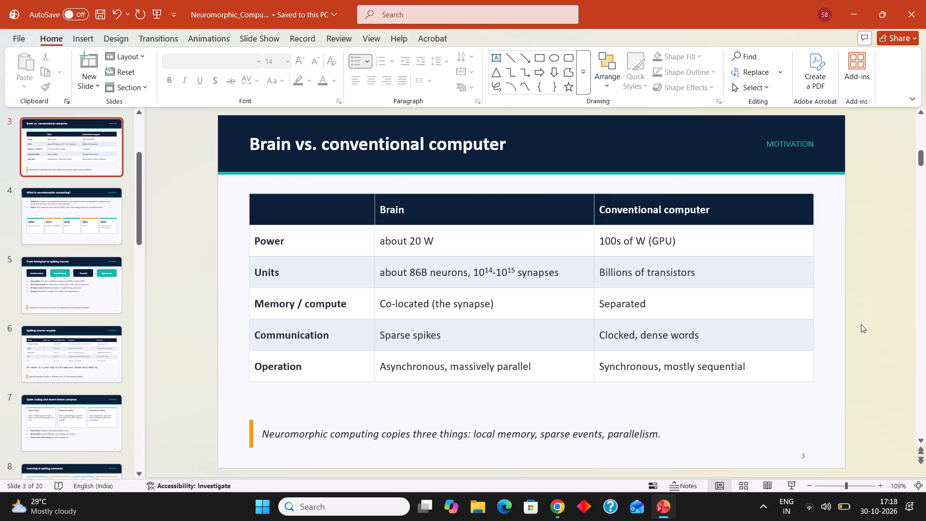
key("Down")
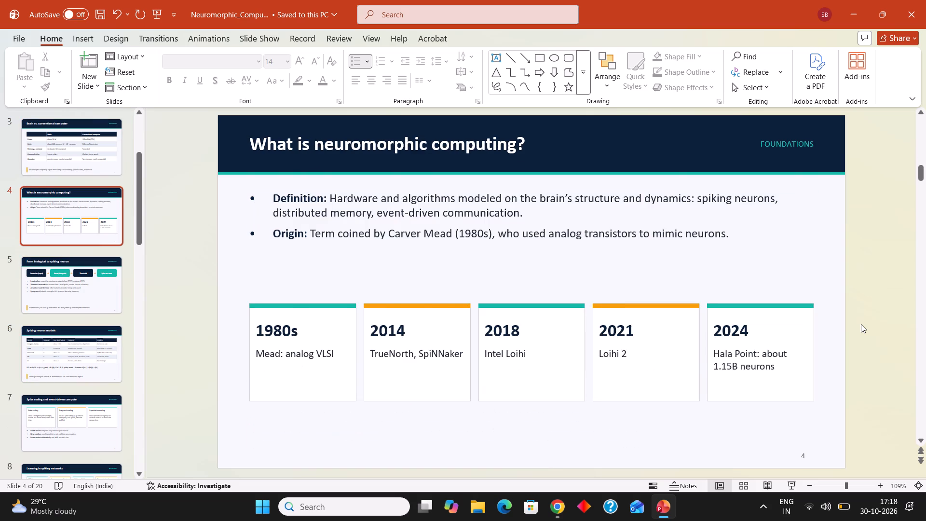
key("Up")
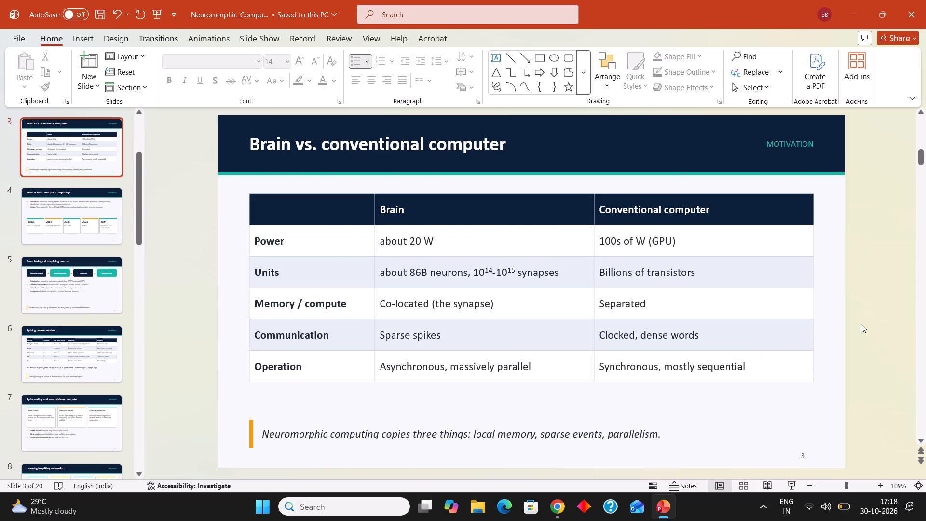
key("Down")
key("Down")
key("Up")
key("Down")
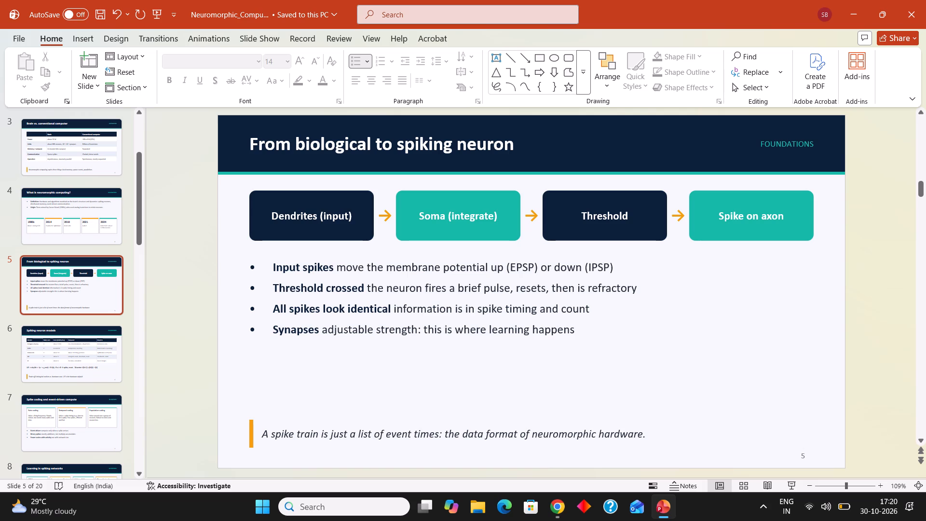
Capture a rectangular screenshot of the whole of slide 5.
key("Print")
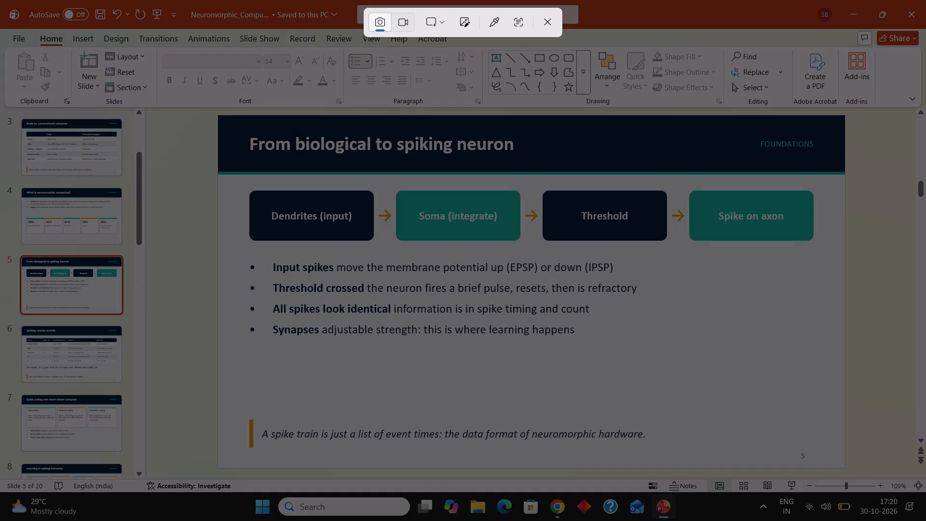
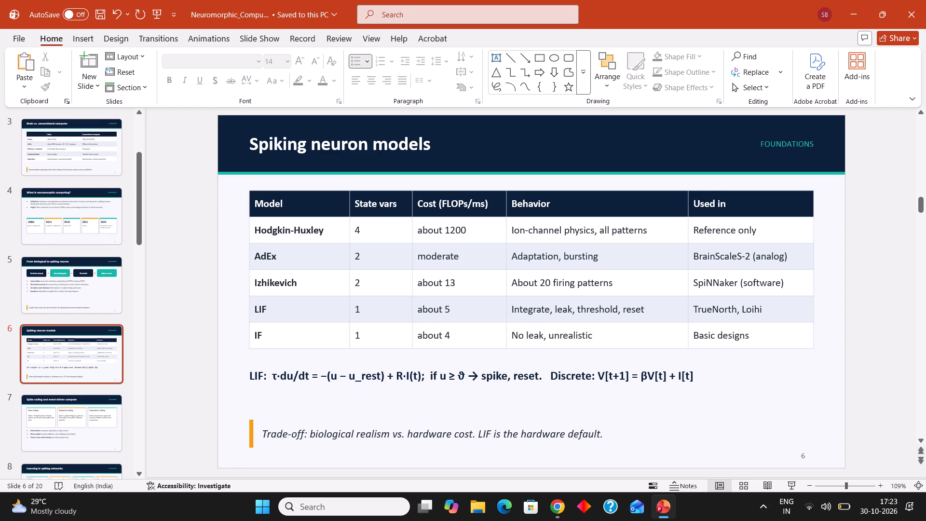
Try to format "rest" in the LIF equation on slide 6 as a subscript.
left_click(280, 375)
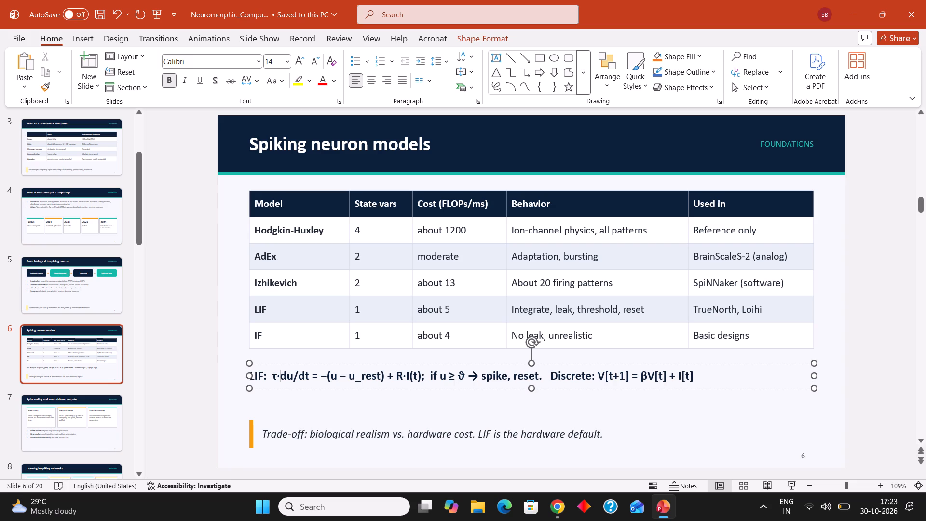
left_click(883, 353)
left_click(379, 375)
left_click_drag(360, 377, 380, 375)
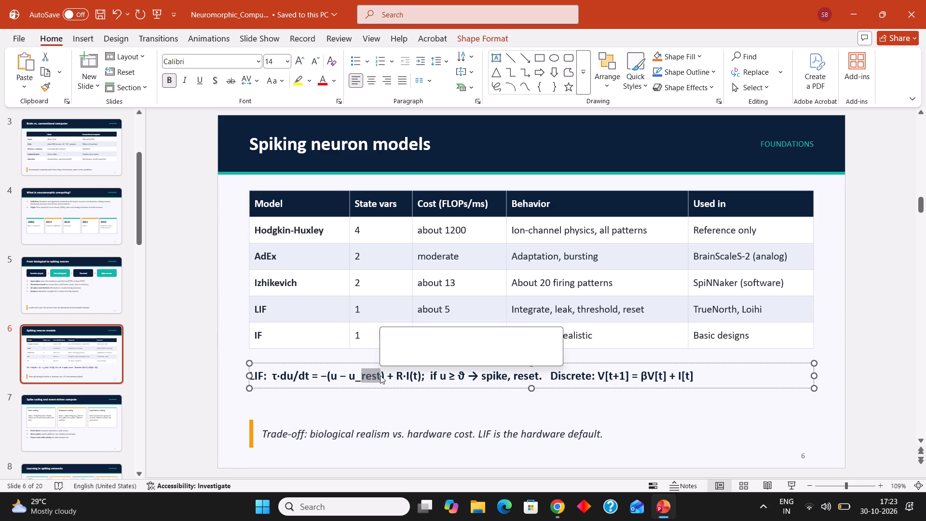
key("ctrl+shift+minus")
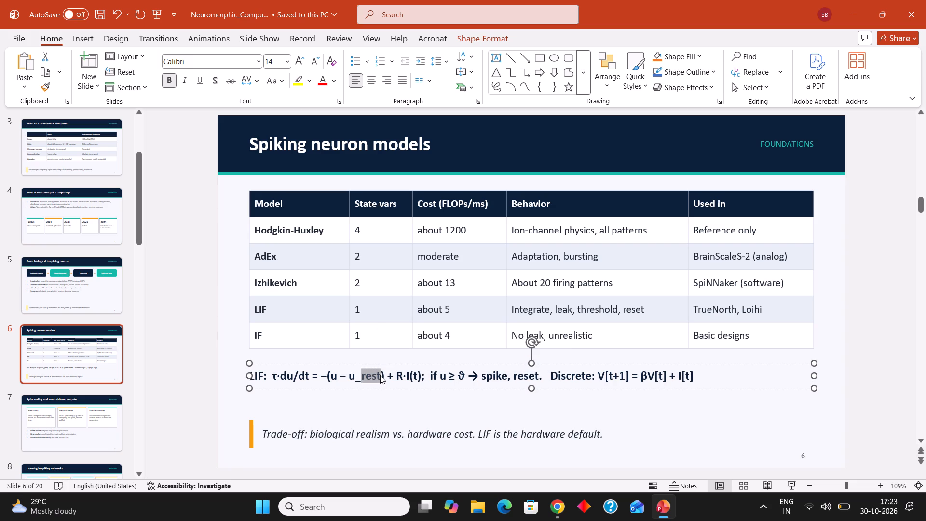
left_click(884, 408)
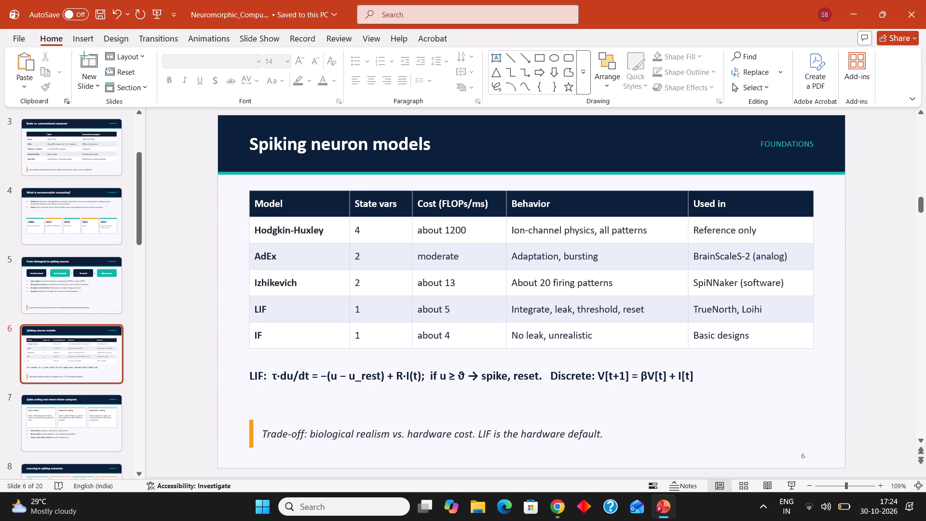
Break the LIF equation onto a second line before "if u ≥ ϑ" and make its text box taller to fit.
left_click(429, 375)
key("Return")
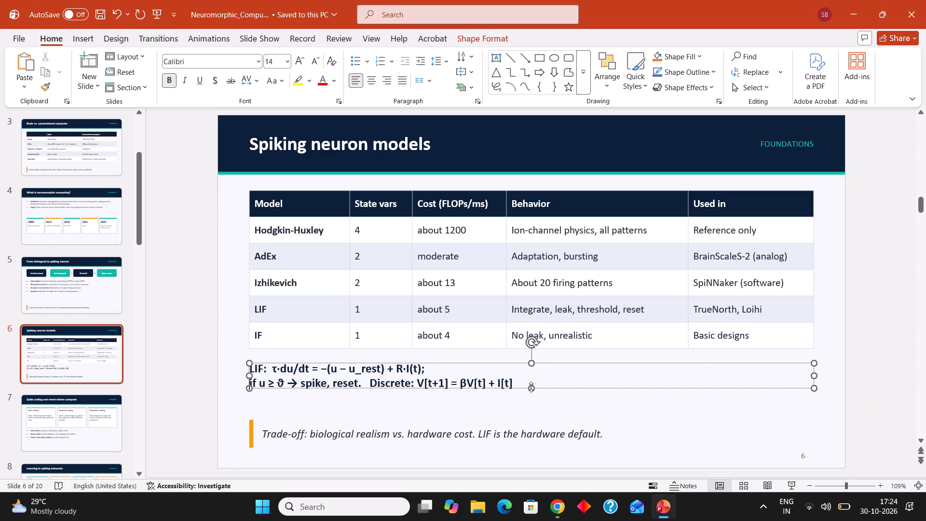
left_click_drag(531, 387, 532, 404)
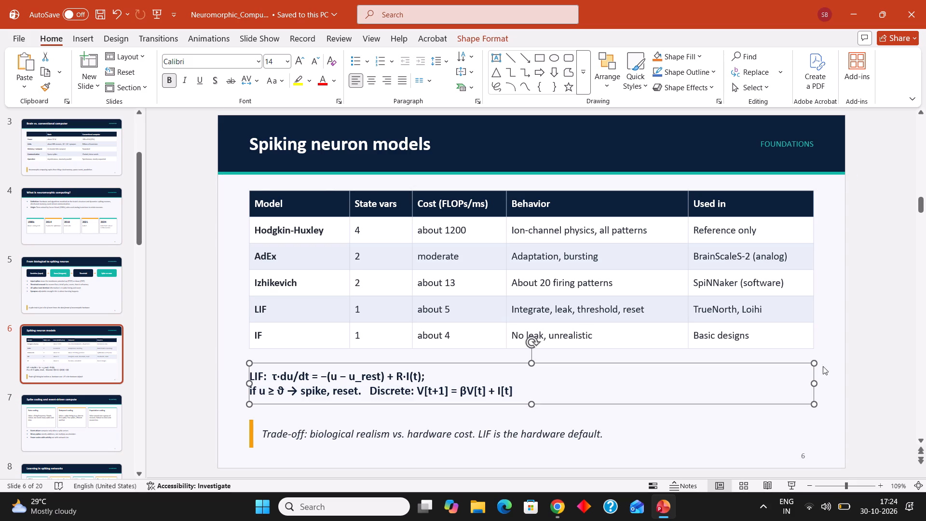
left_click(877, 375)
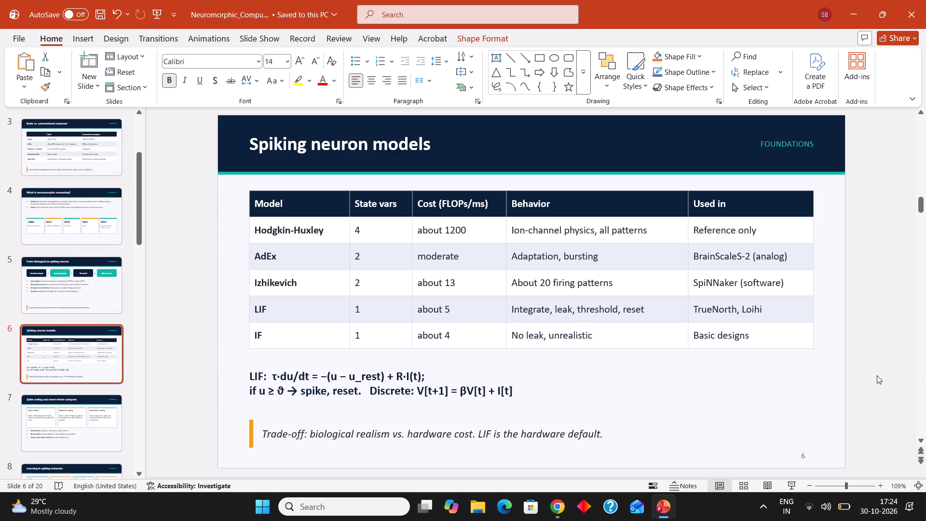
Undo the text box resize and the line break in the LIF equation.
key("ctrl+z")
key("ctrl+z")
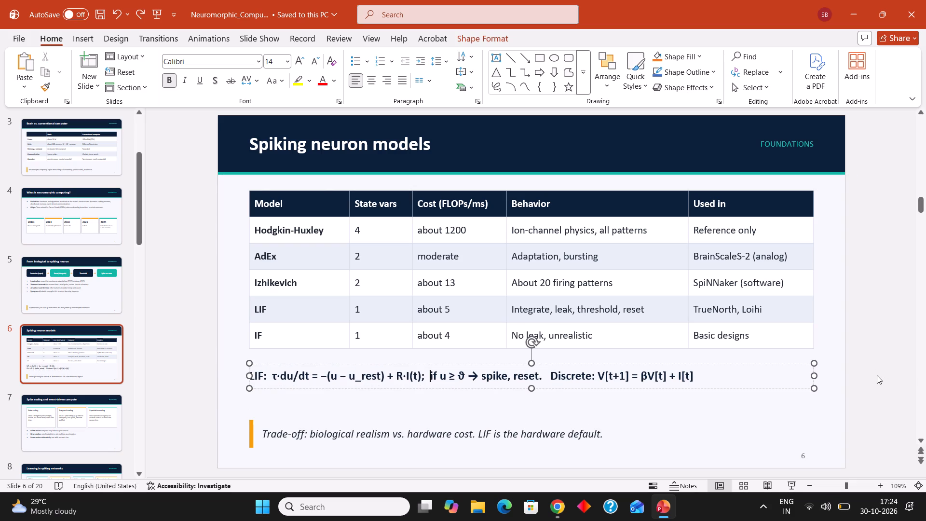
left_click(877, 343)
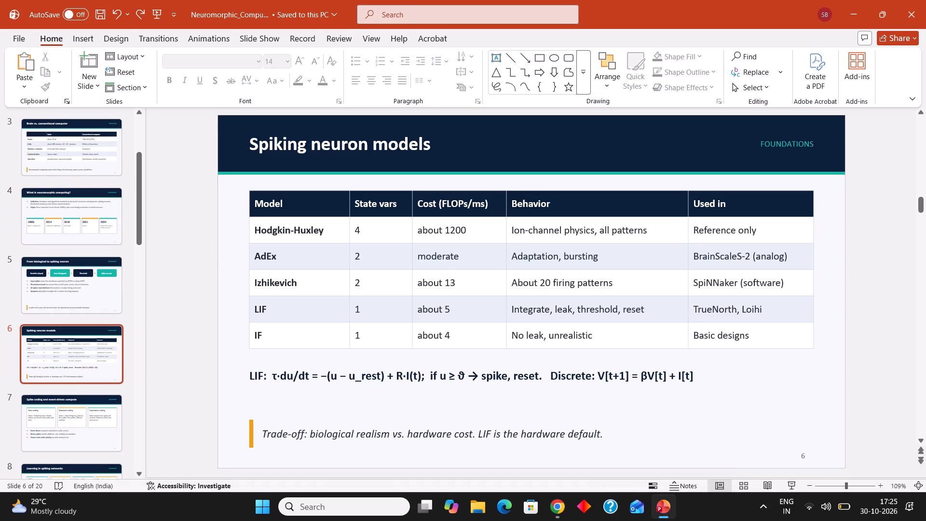
Review the cost column and the rest of the spiking neuron models table, and move on to slide 7.
left_click(419, 204)
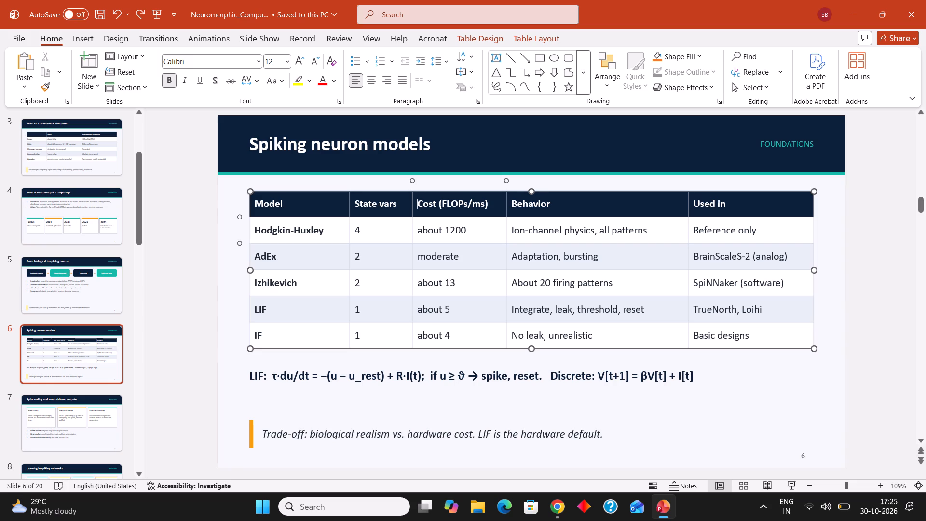
left_click(425, 233)
left_click(874, 264)
key("Down")
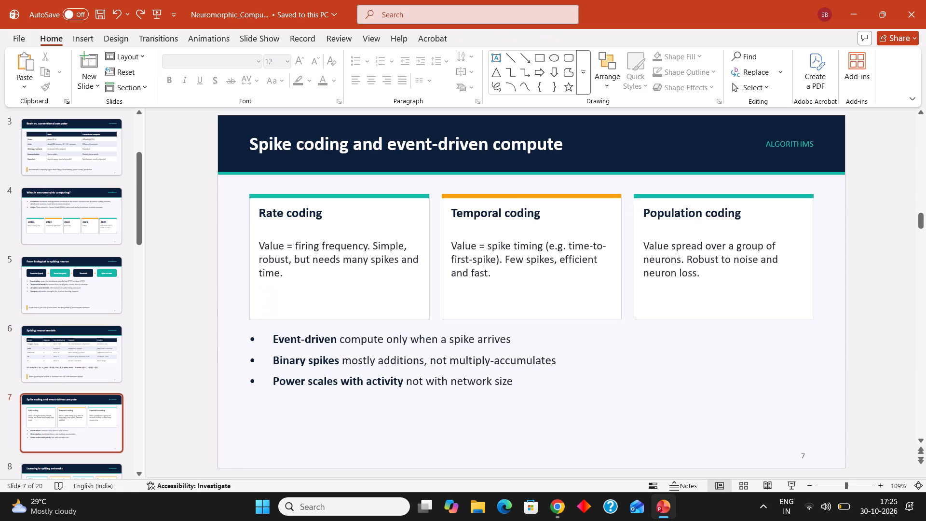
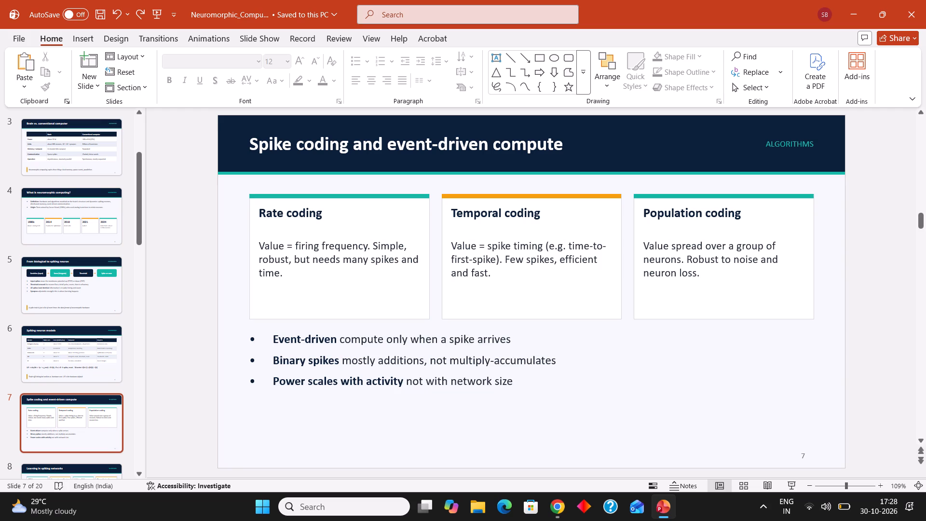
On slide 7, add a space and semicolon after the bold lead-ins Event-driven, Binary spikes and Power scales with activity.
left_click(337, 340)
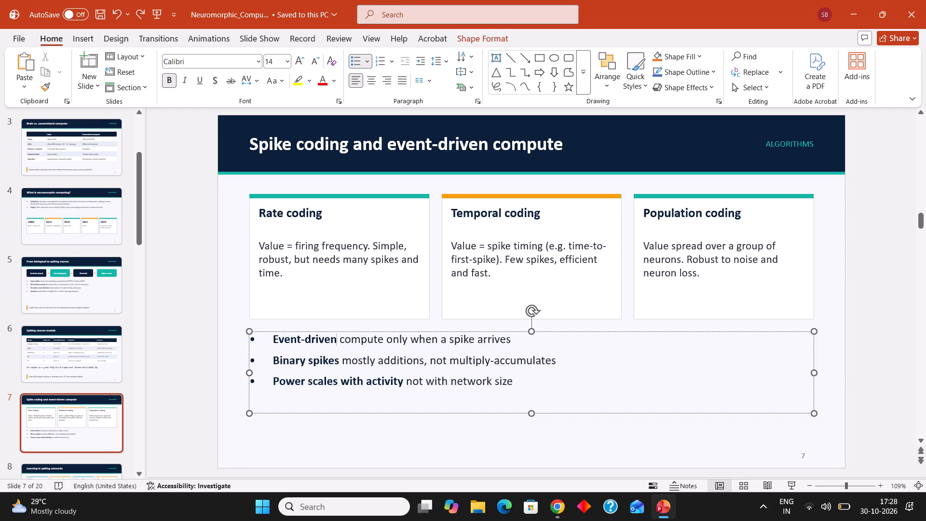
key("space")
type(";")
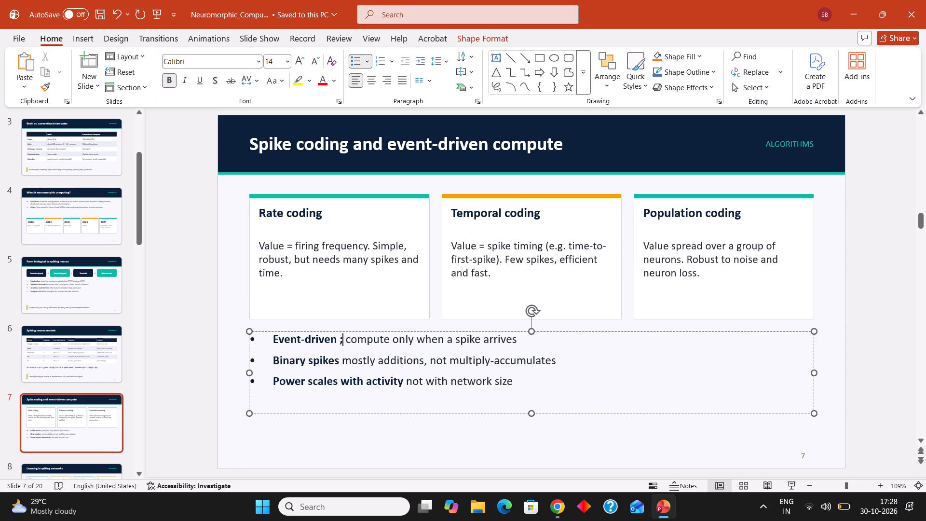
left_click(337, 361)
key("space")
type(";")
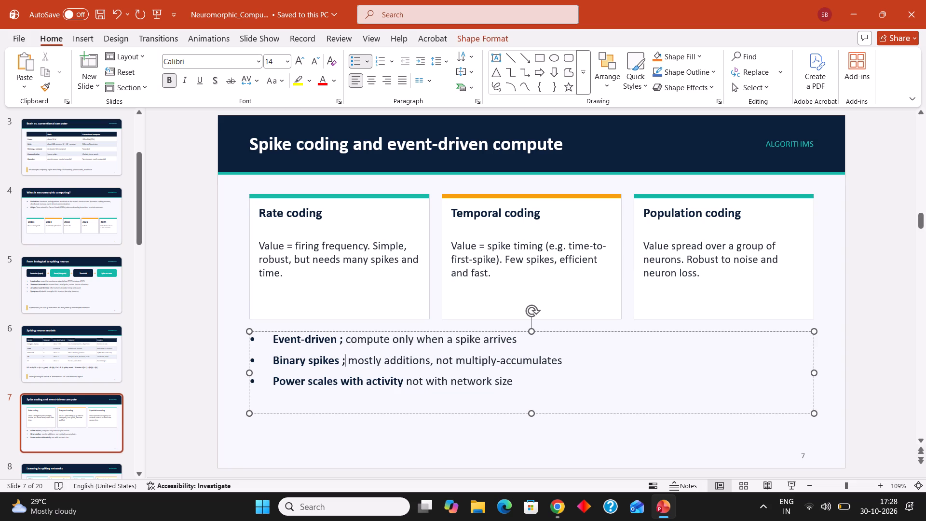
left_click(403, 381)
key("space")
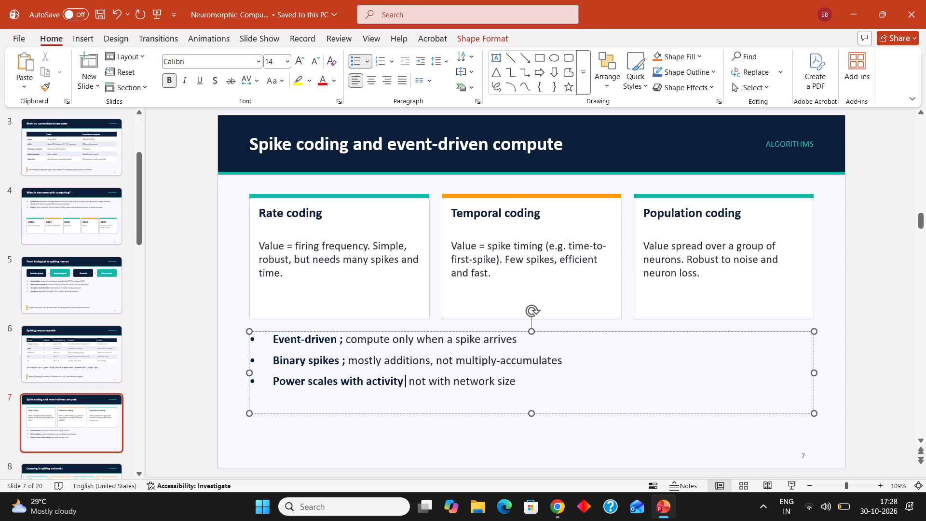
type(";")
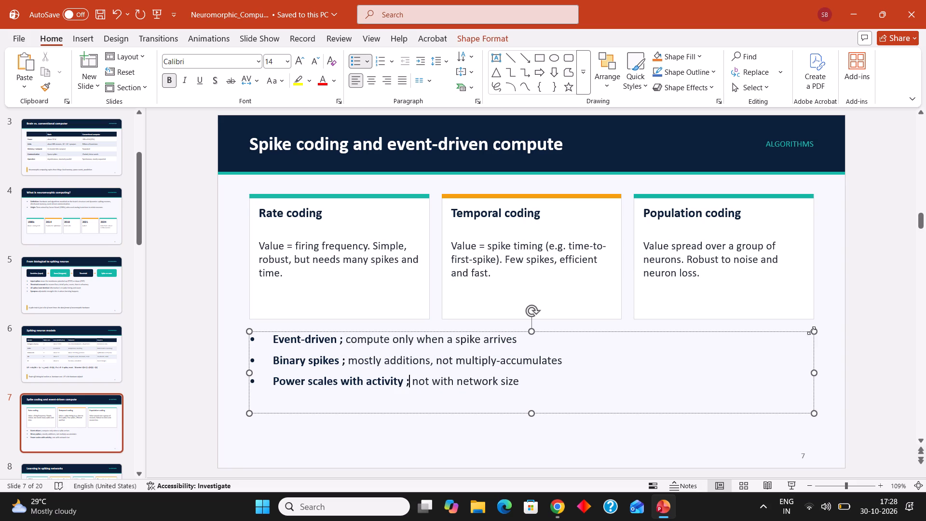
left_click(858, 310)
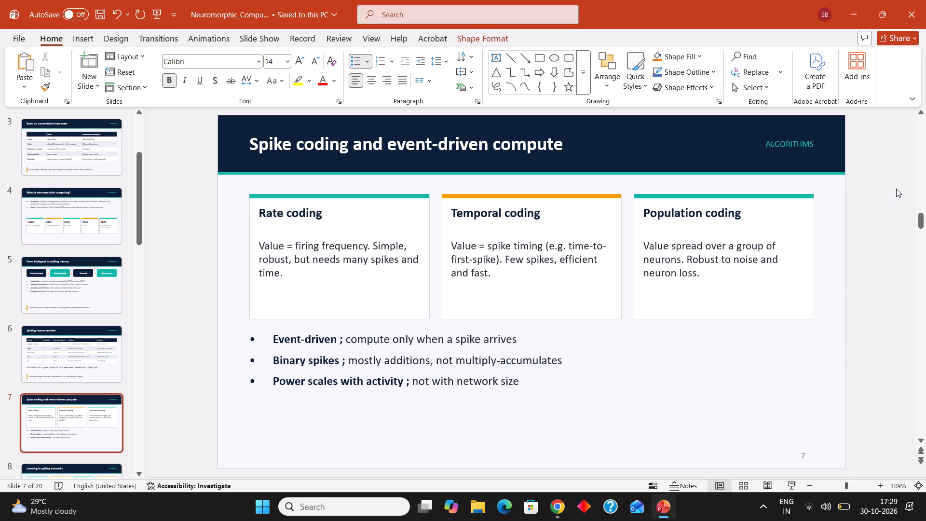
On slide 5, add a semicolon directly after the bold lead-ins Input spikes, Threshold crossed, All spikes look identical and Synapses.
key("Up")
key("Up")
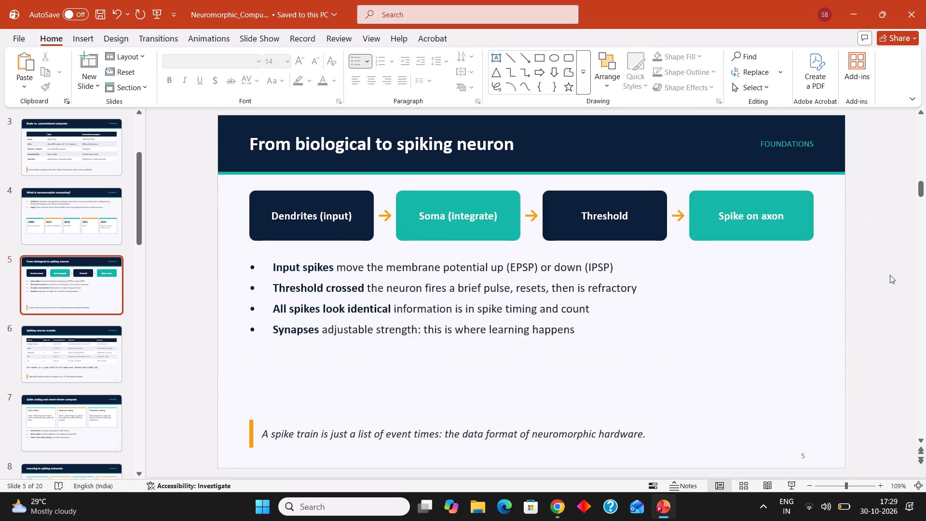
left_click(335, 265)
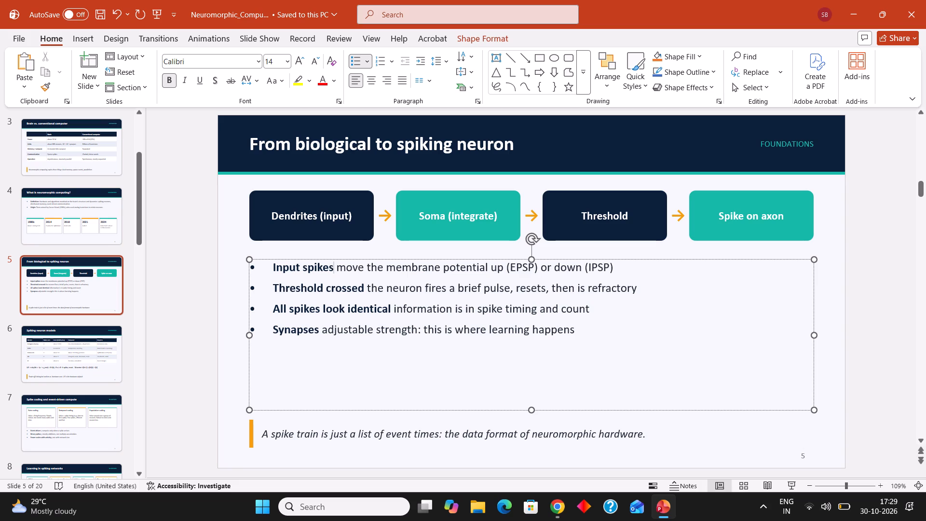
left_click(863, 340)
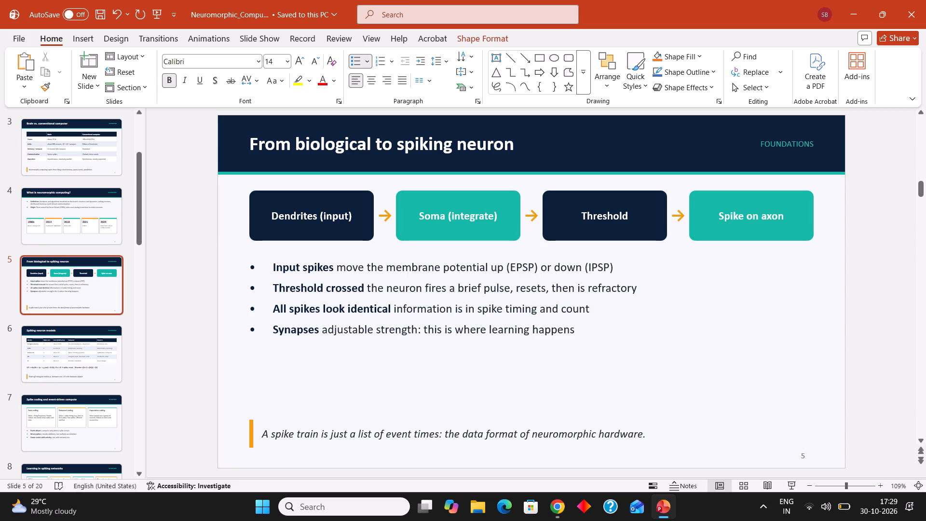
left_click(333, 267)
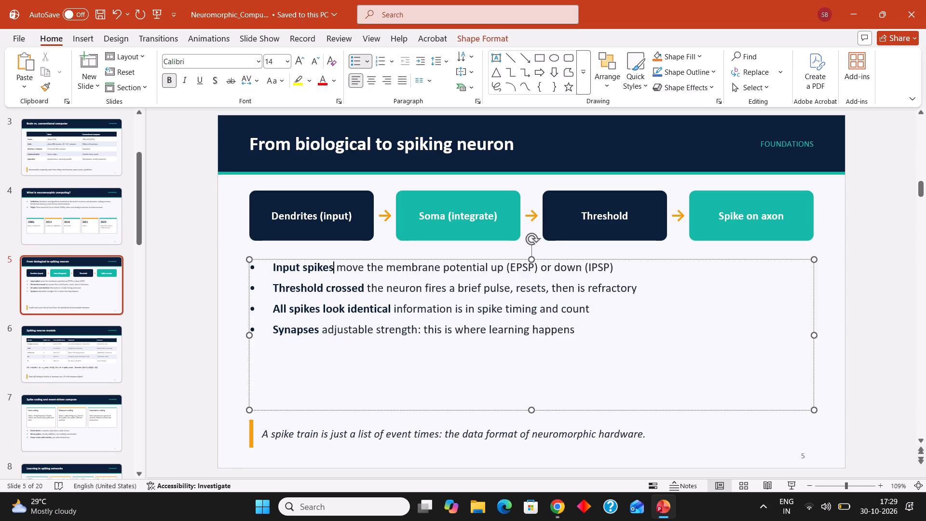
key("space")
type(";")
key("BackSpace")
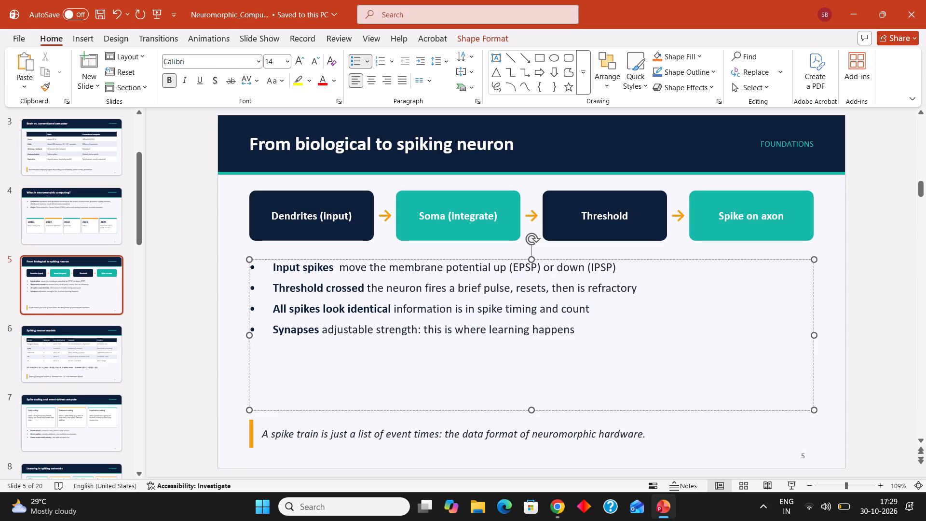
key("BackSpace")
key("semicolon")
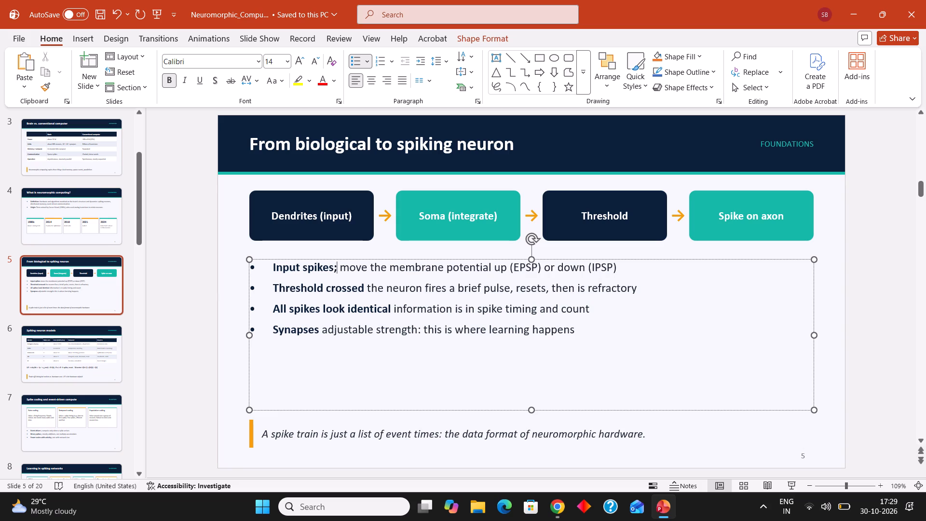
left_click(364, 288)
key("semicolon")
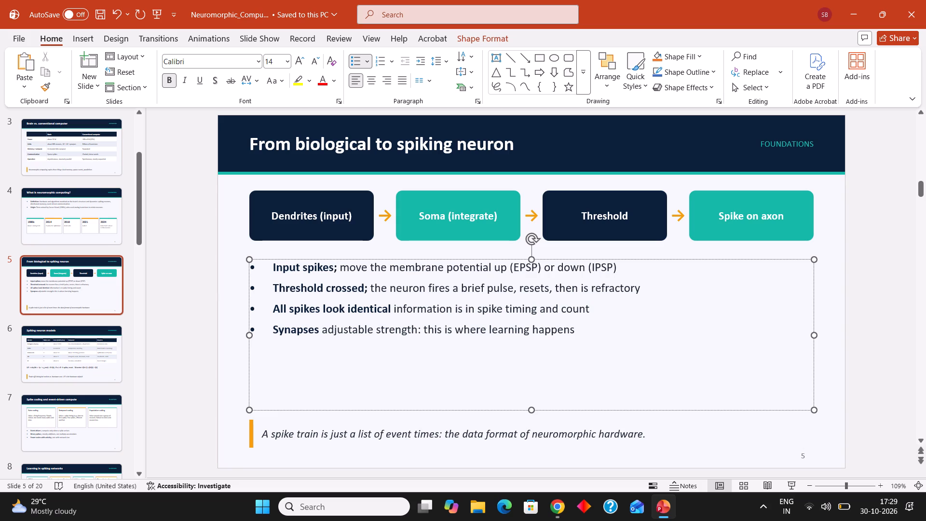
left_click(390, 308)
key("semicolon")
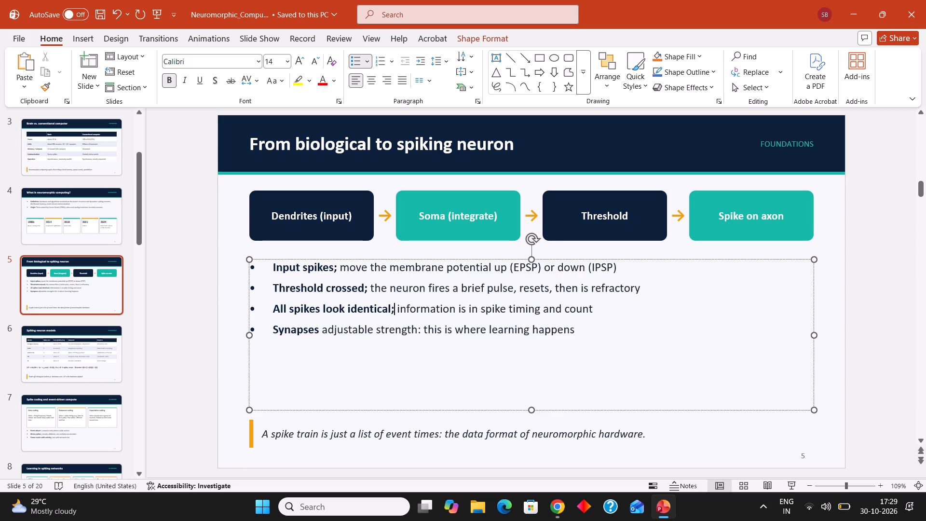
left_click(319, 329)
key("semicolon")
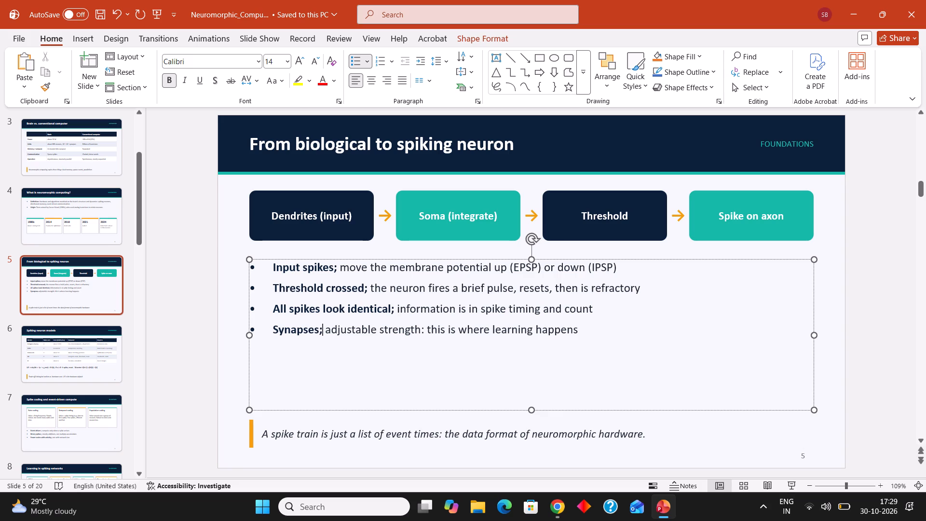
left_click(333, 270)
key("Down")
left_click(898, 297)
On slide 7, remove the space before the semicolon in all three bullets to match slide 5.
key("Down")
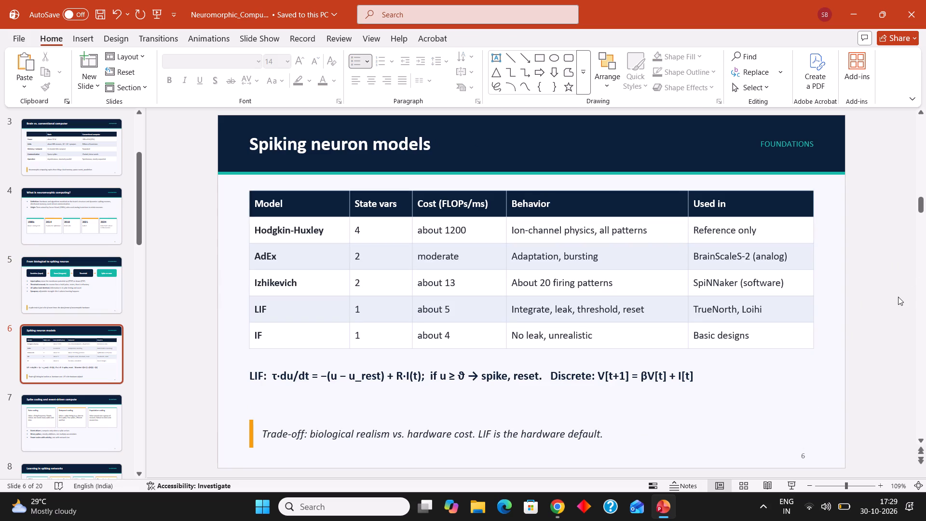
key("Up")
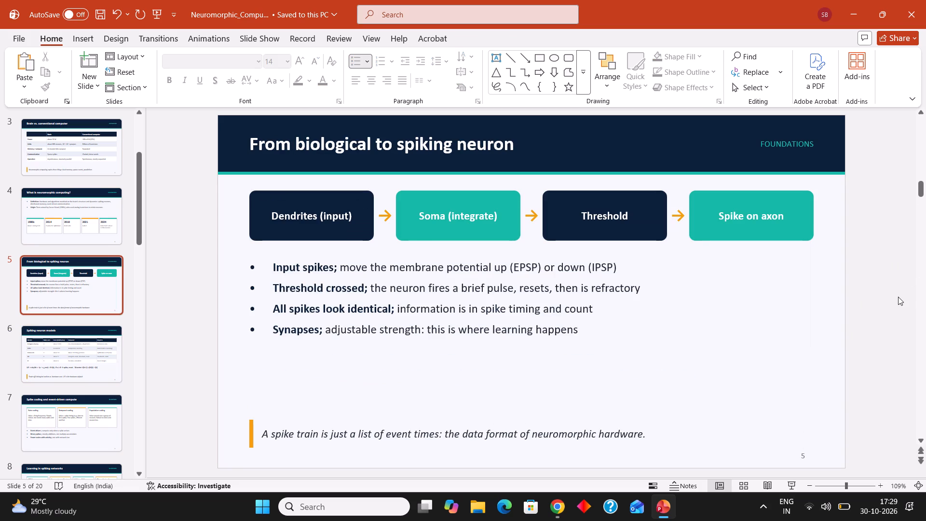
key("Down")
key("Down")
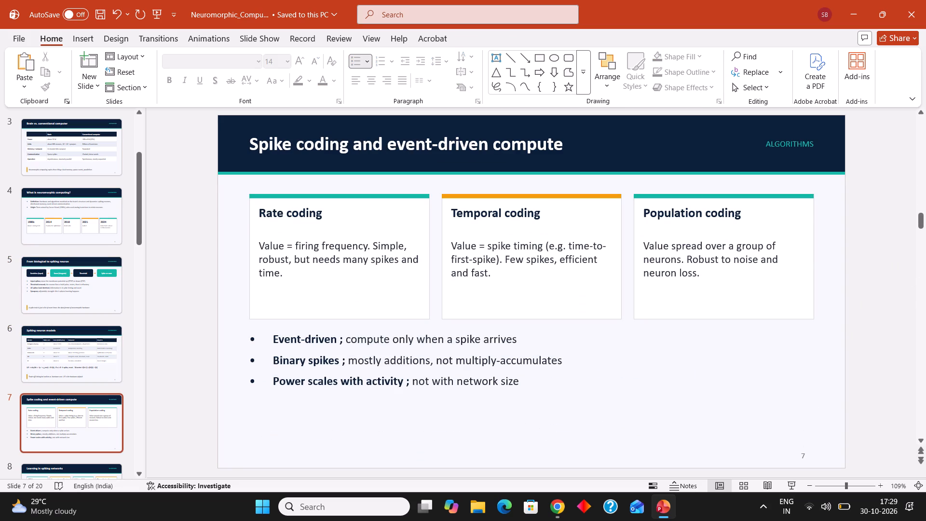
left_click(339, 339)
key("BackSpace")
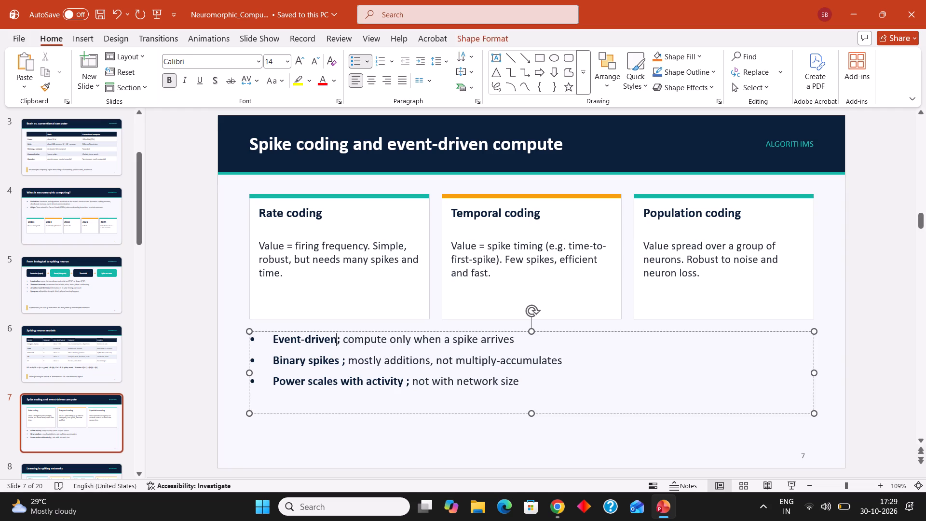
left_click(341, 356)
key("BackSpace")
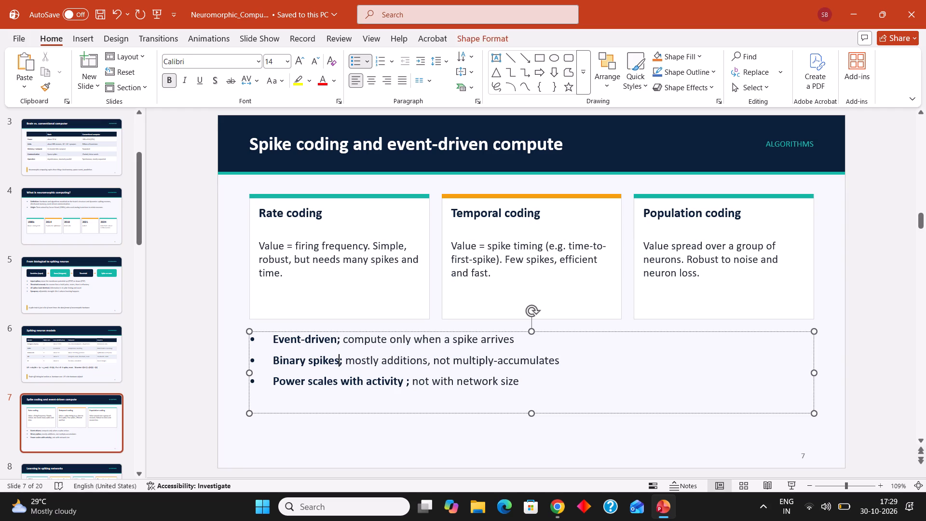
left_click(405, 382)
key("BackSpace")
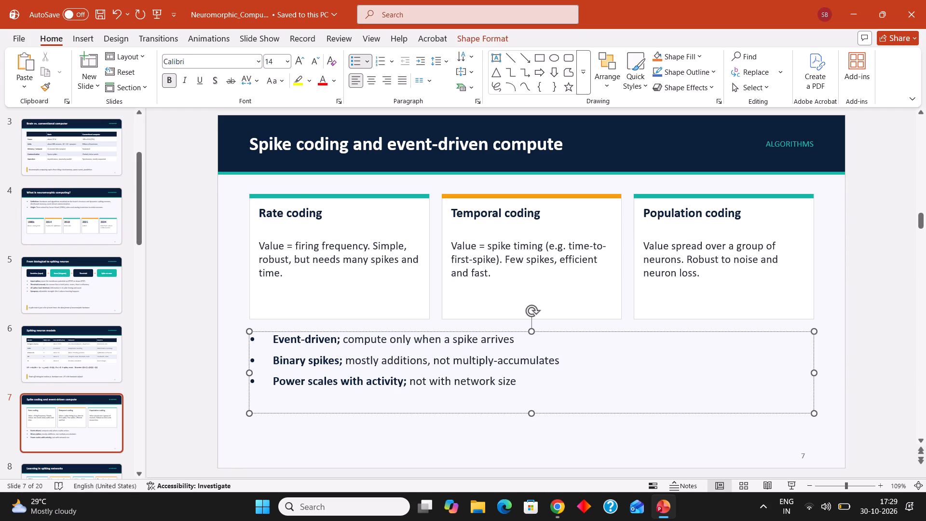
left_click(867, 397)
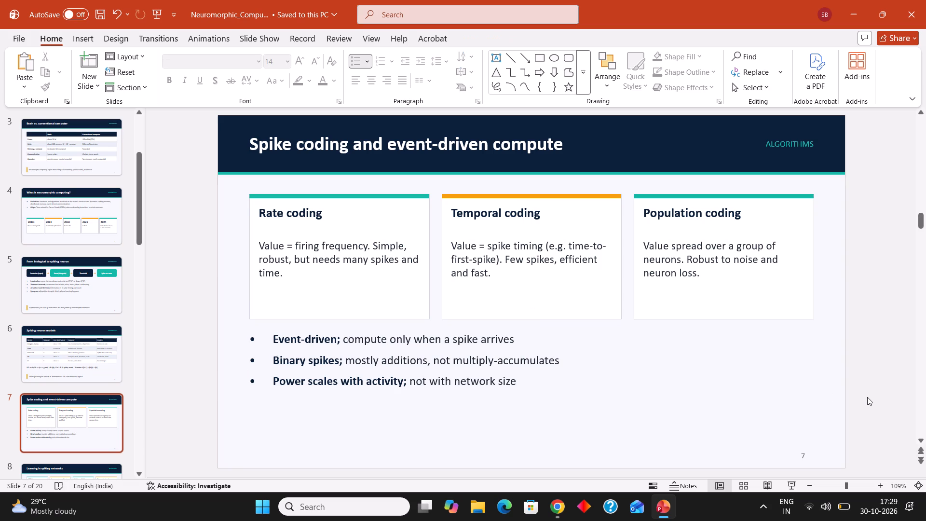
Compare the bullet punctuation on slides 5 and 7, read through slide 7, and move on to slide 8.
key("Up")
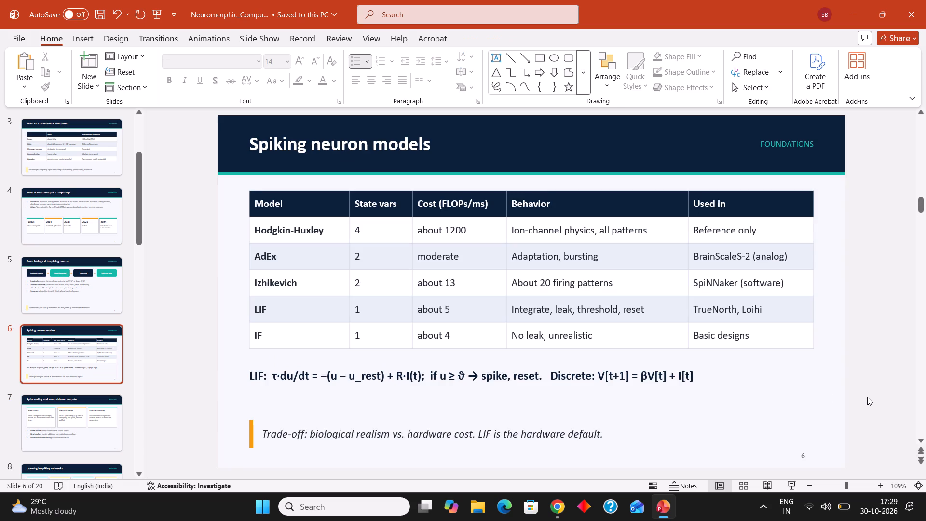
key("Up")
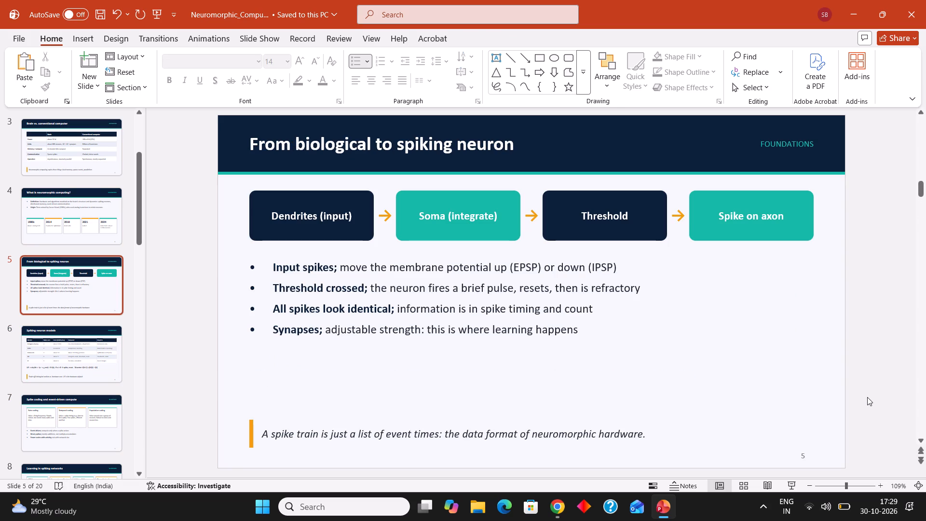
key("Down")
key("Down")
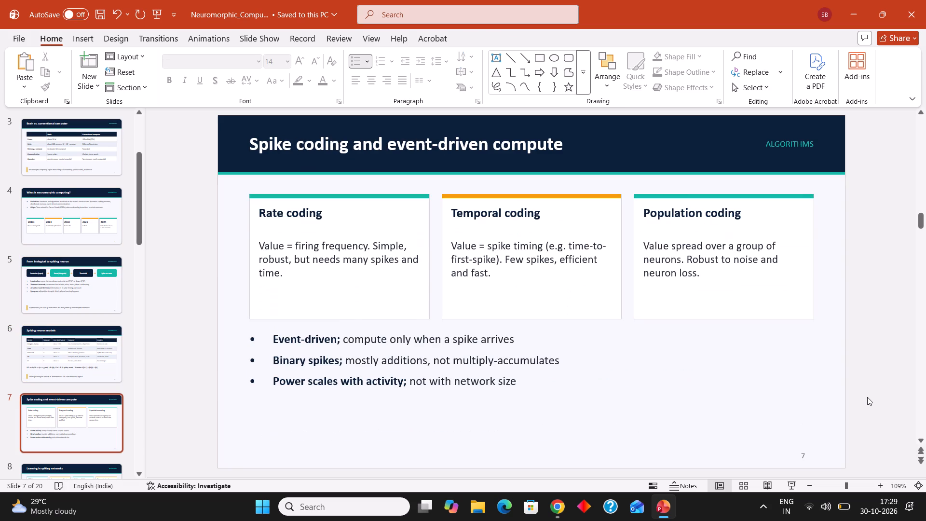
key("Down")
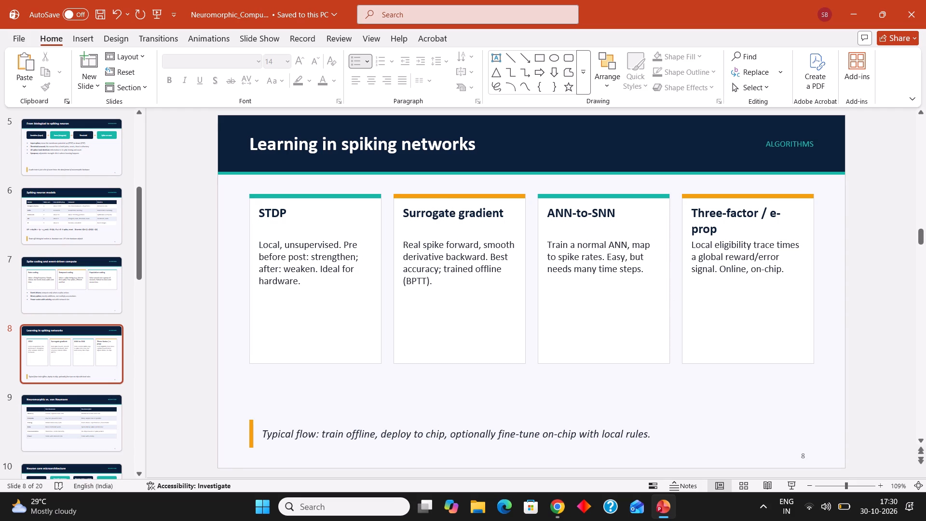
Skim back through the earlier slides to the title slide and return to slide 7.
key("Up")
key("Up")
key("Down")
key("Up")
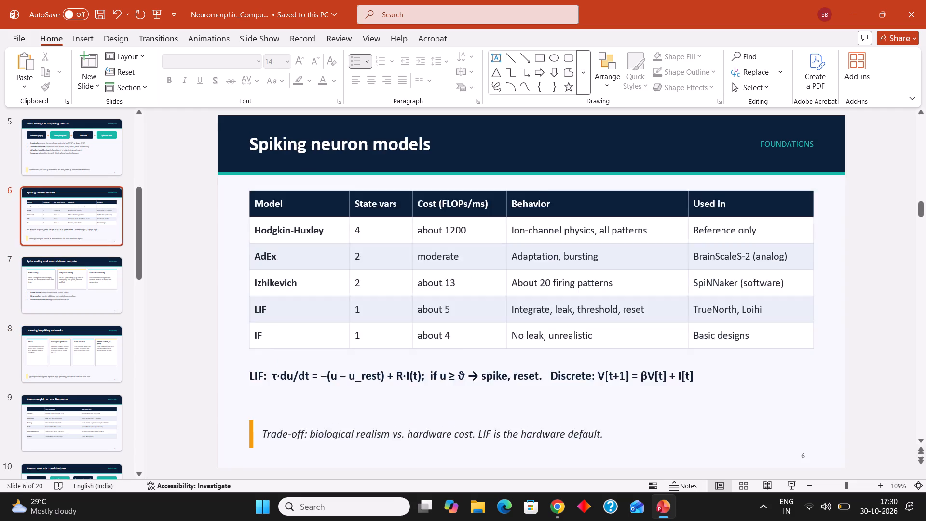
key("Up")
key("Up")
key("Up")
key("Up")
key("Up")
key("Down")
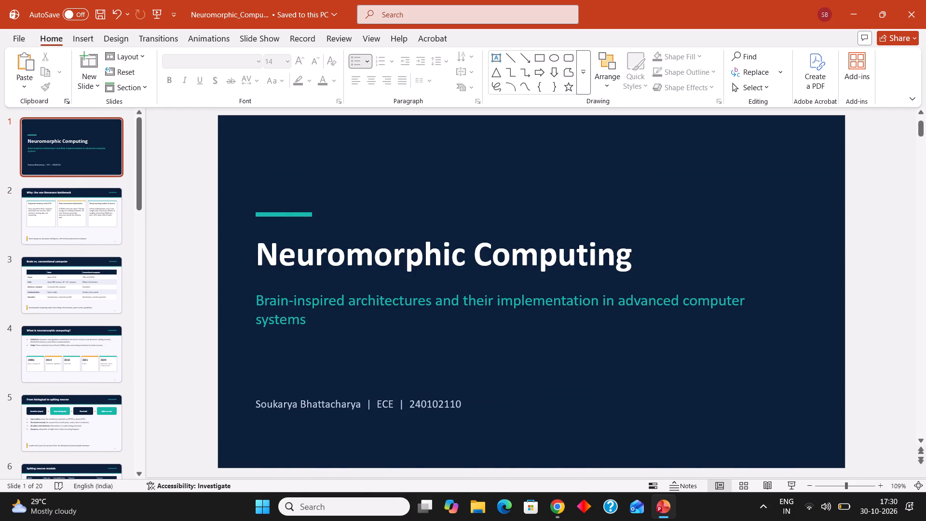
key("Down")
key("Down")
key("Down")
key("Down")
key("Down")
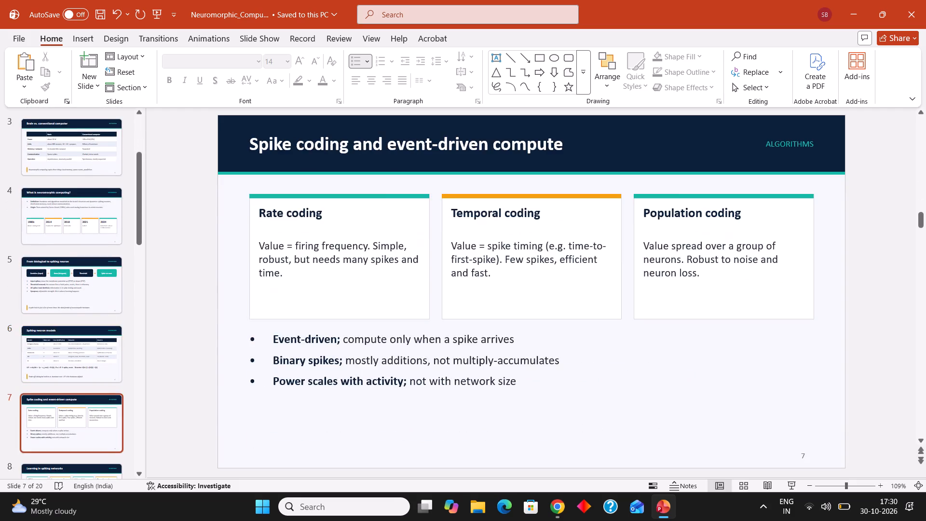
Skim between slides 5 and 9 and settle on slide 8, Learning in spiking networks, to review it.
key("Down")
key("Up")
key("Down")
key("Up")
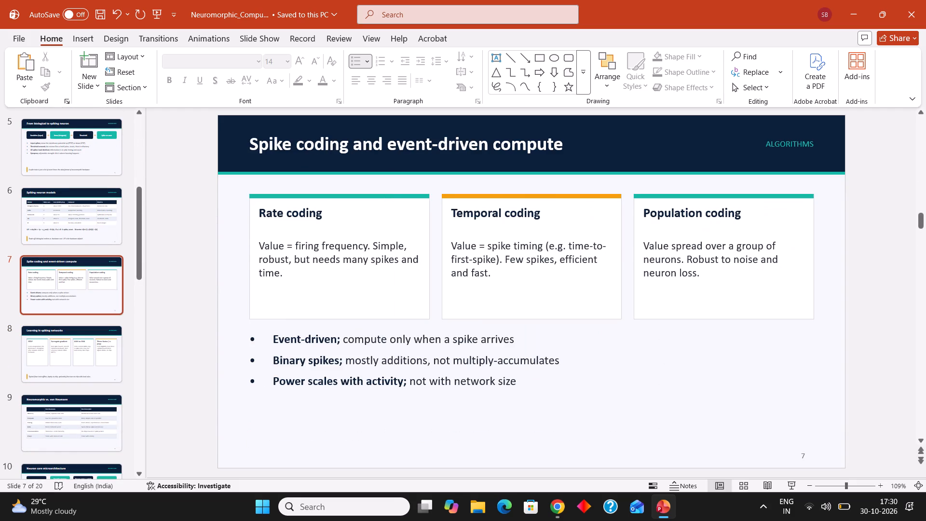
key("Down")
key("Up")
key("Up")
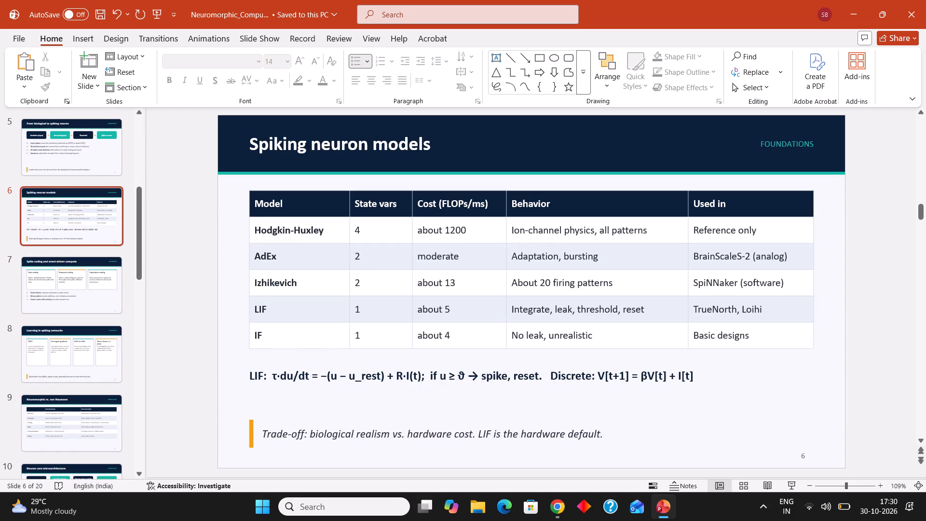
key("Down")
key("Up")
key("Up")
key("Down")
key("Down")
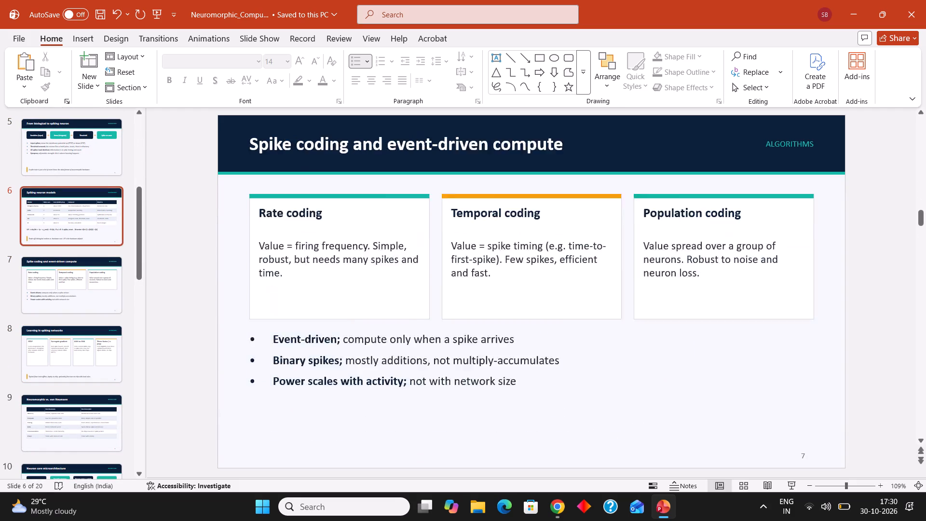
key("Down")
key("Down")
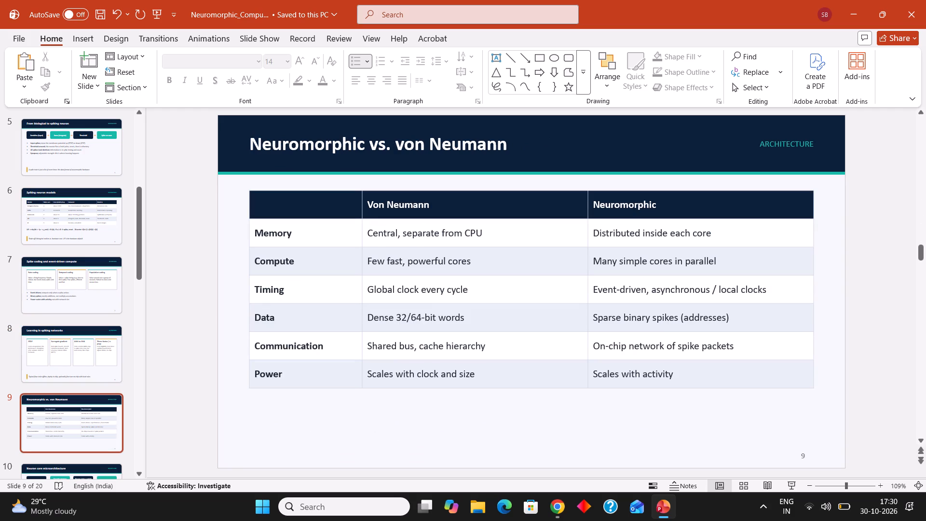
key("Up")
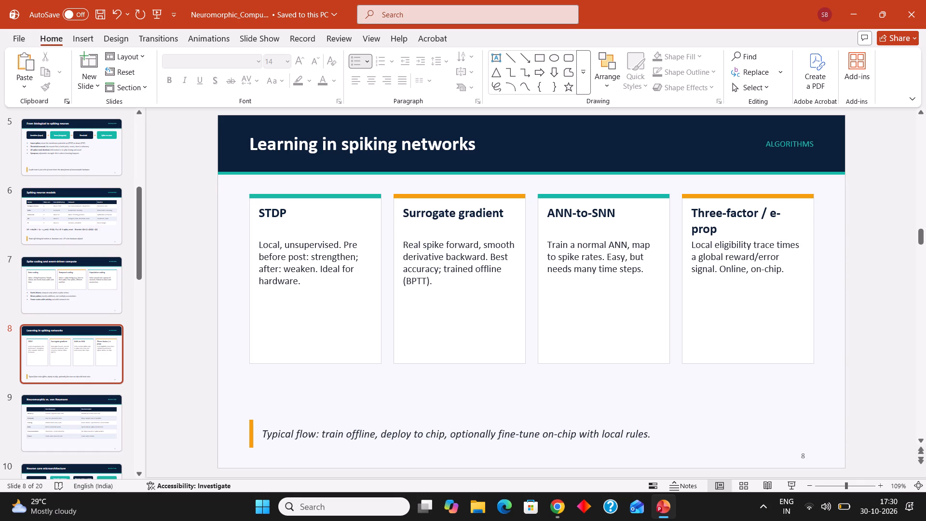
On slide 8, shorten the description text boxes in all four cards from their top edges so the descriptions start slightly lower and stay aligned.
left_click(320, 281)
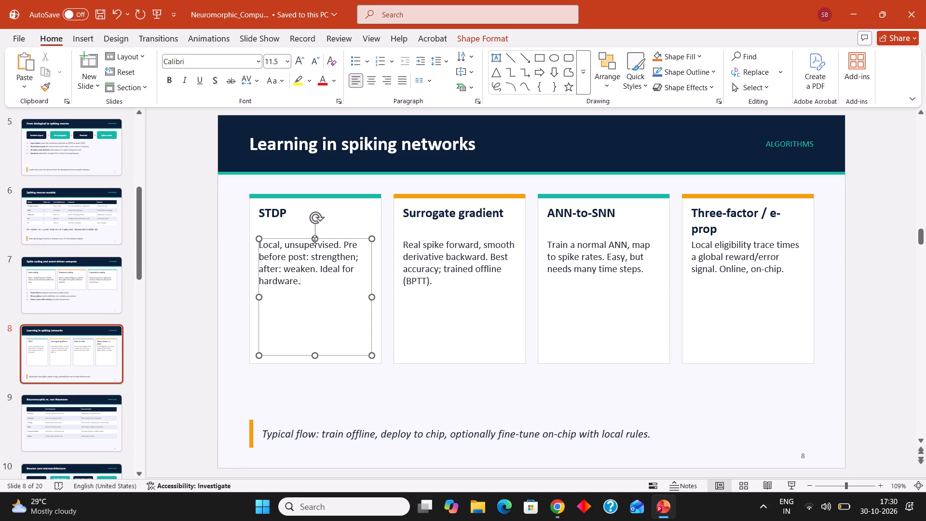
left_click_drag(314, 240, 314, 247)
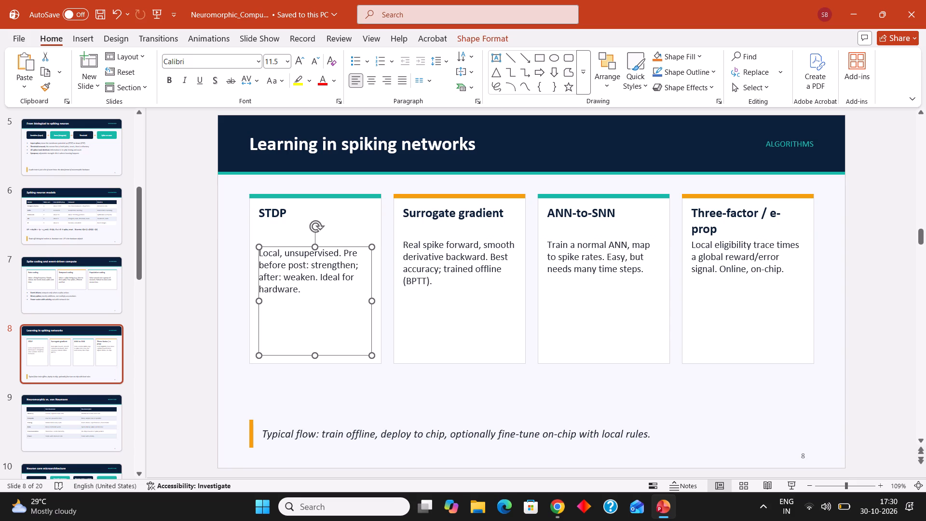
left_click(456, 285)
left_click_drag(460, 237, 461, 246)
left_click(607, 278)
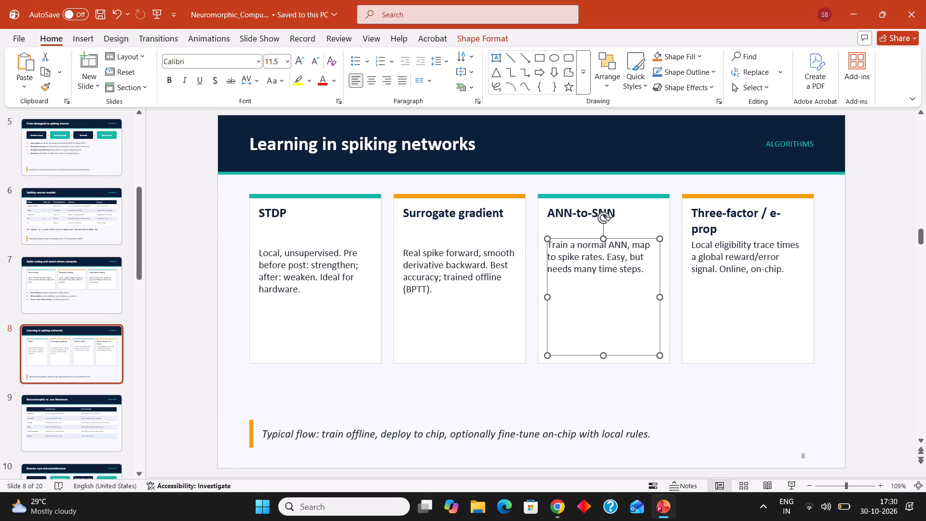
left_click_drag(603, 239, 604, 249)
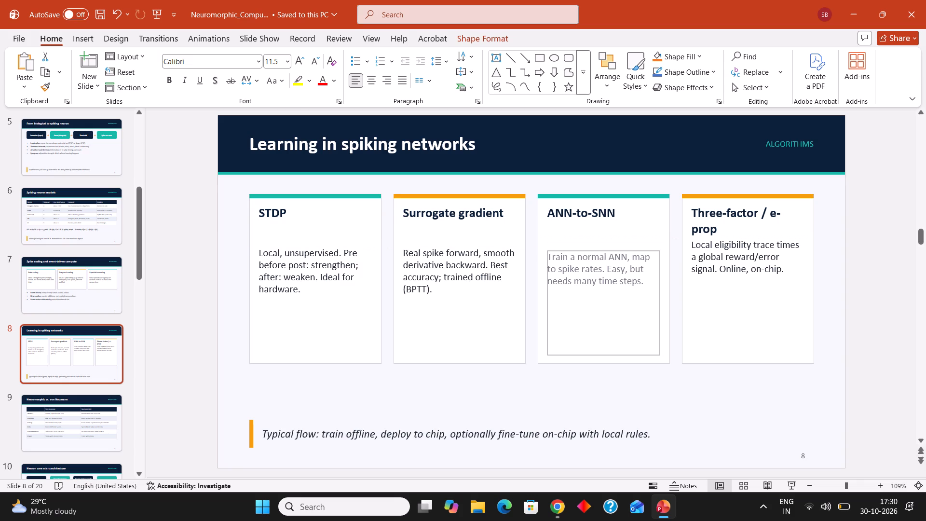
left_click_drag(604, 249, 605, 247)
left_click(748, 272)
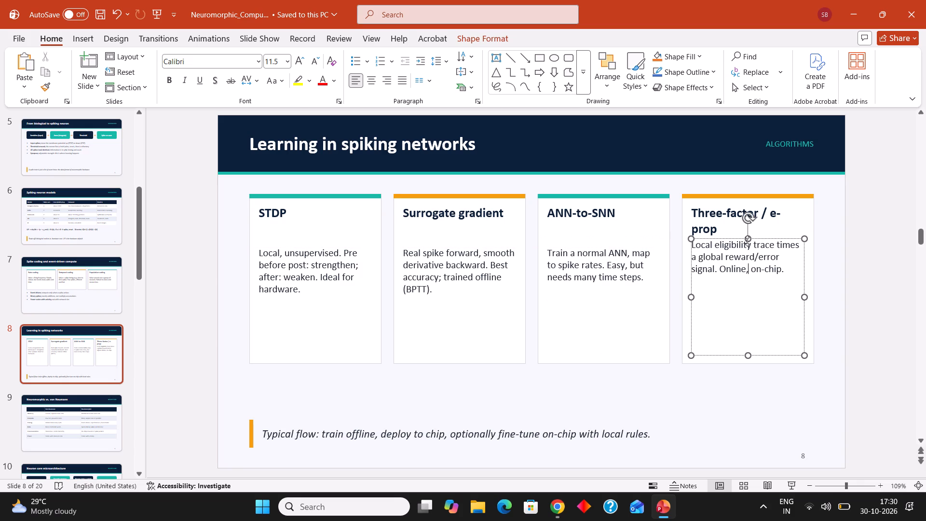
left_click_drag(747, 241, 748, 245)
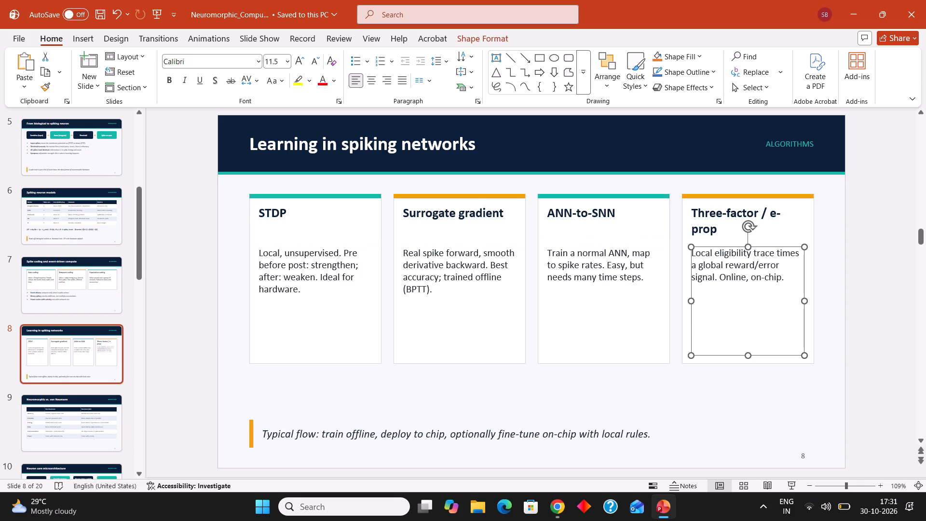
left_click(885, 269)
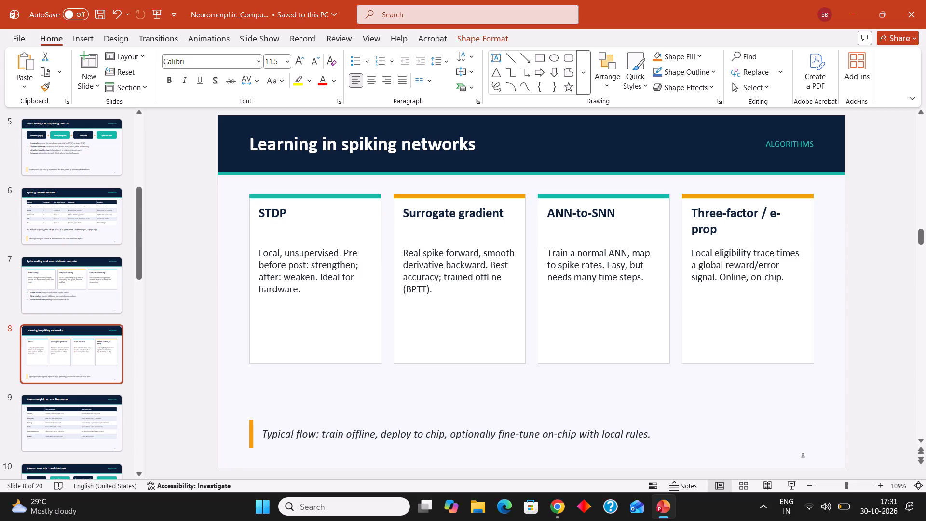
Look at slide 9, Neuromorphic vs. von Neumann, and skim the earlier slides between the title slide and slide 7.
key("Down")
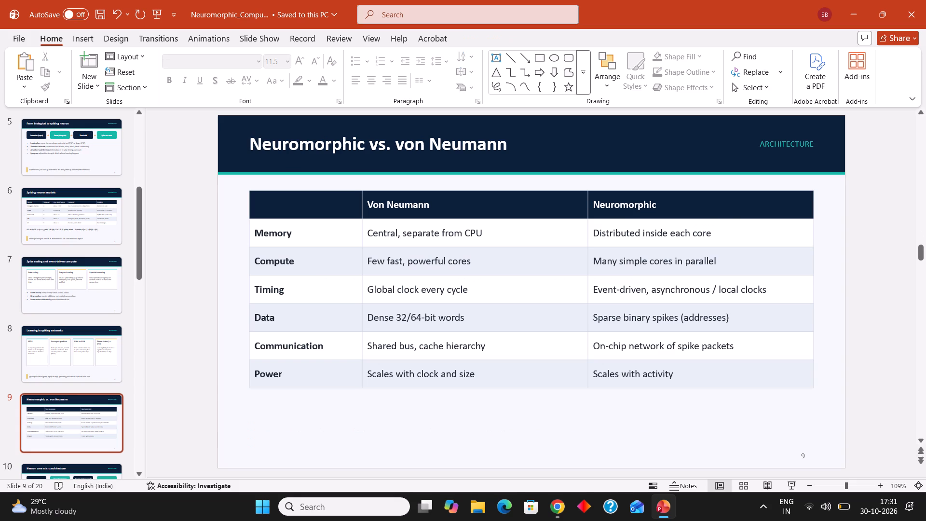
key("Up")
key("Up")
key("Up")
key("Up")
key("Up")
key("Up")
key("Up")
key("Up")
key("Up")
key("Up")
key("Up")
key("Up")
key("Up")
key("Up")
key("Up")
key("Up")
key("Up")
key("Up")
key("Up")
key("Up")
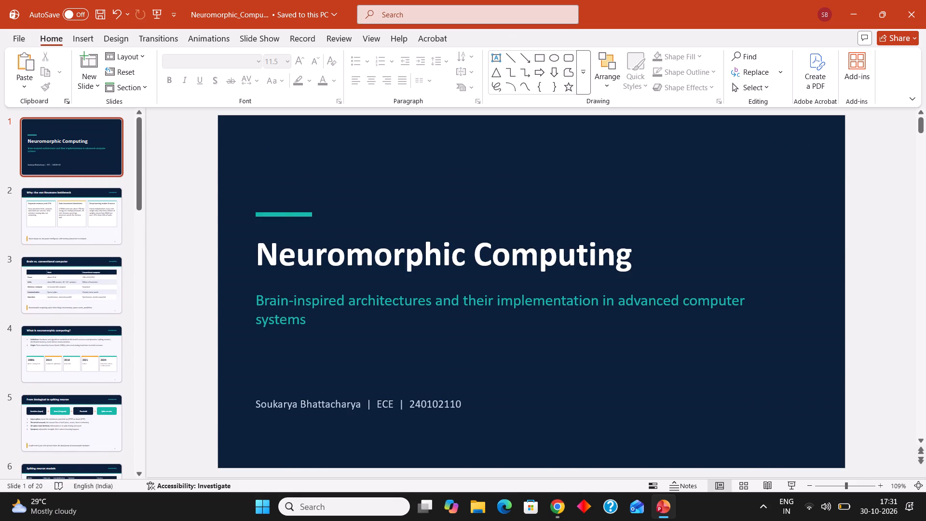
key("Down")
key("Down")
key("Down")
key("Down")
key("Down")
key("Down")
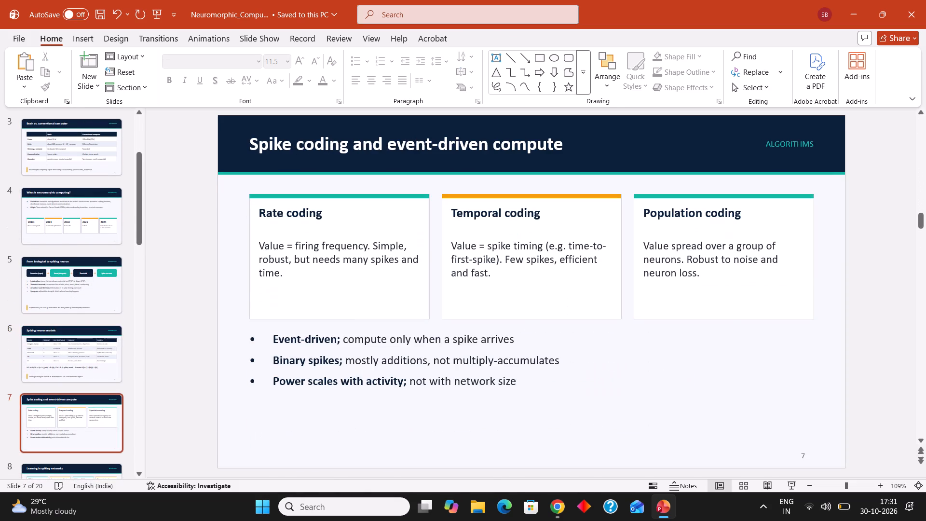
key("Up")
key("Up")
key("Up")
key("Up")
key("Up")
key("Up")
key("Up")
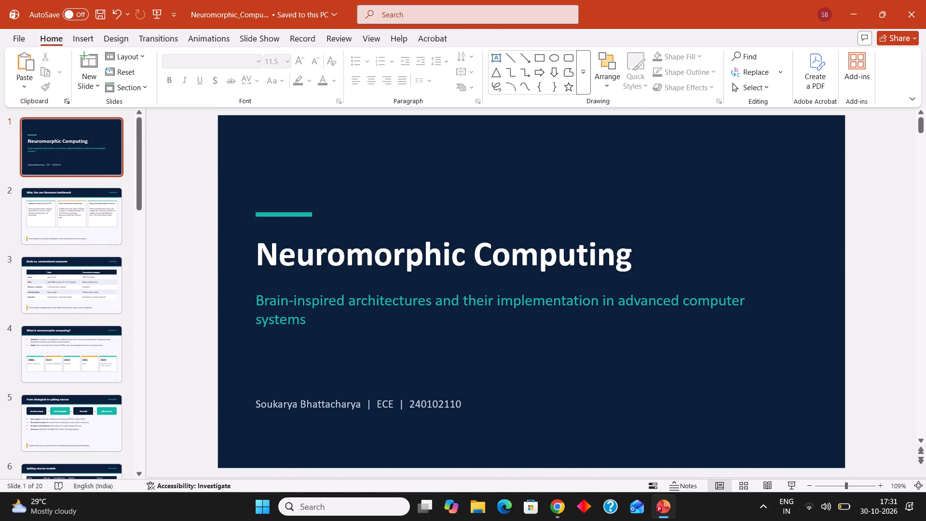
Go through the slides from the title onward and review slides 7 and 8, comparing their card layouts.
key("Down")
key("Down")
key("Down")
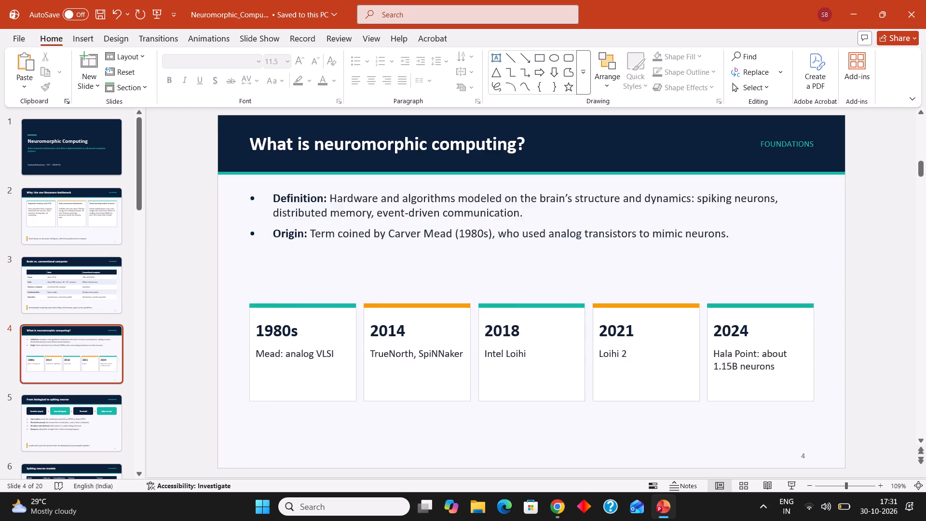
key("Down")
key("Down")
key("Down")
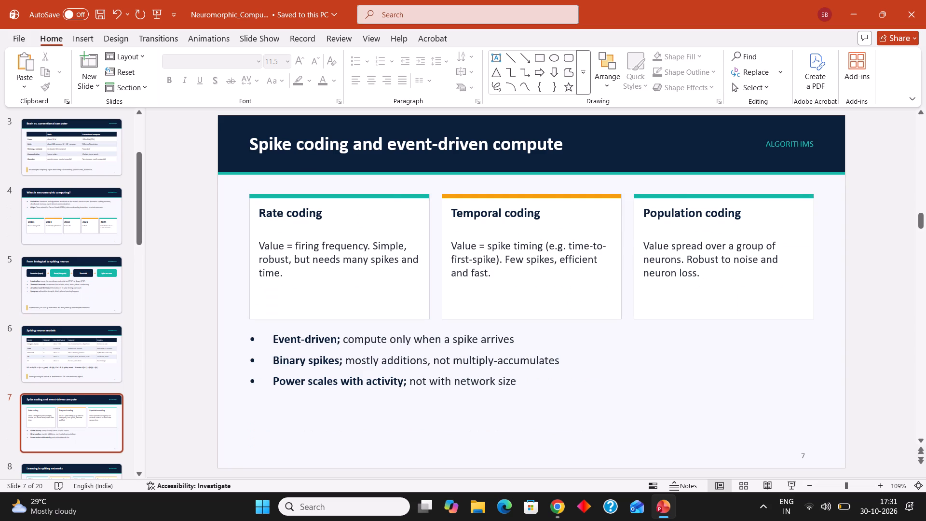
key("Down")
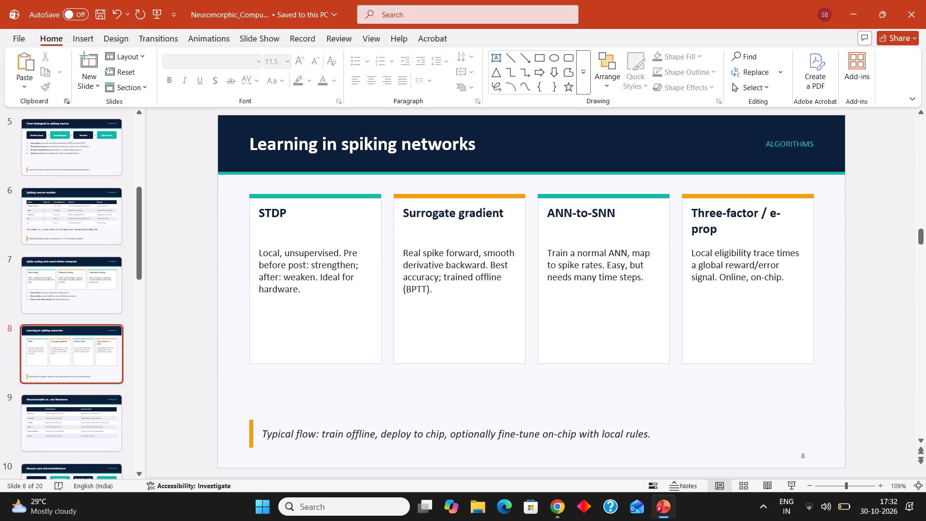
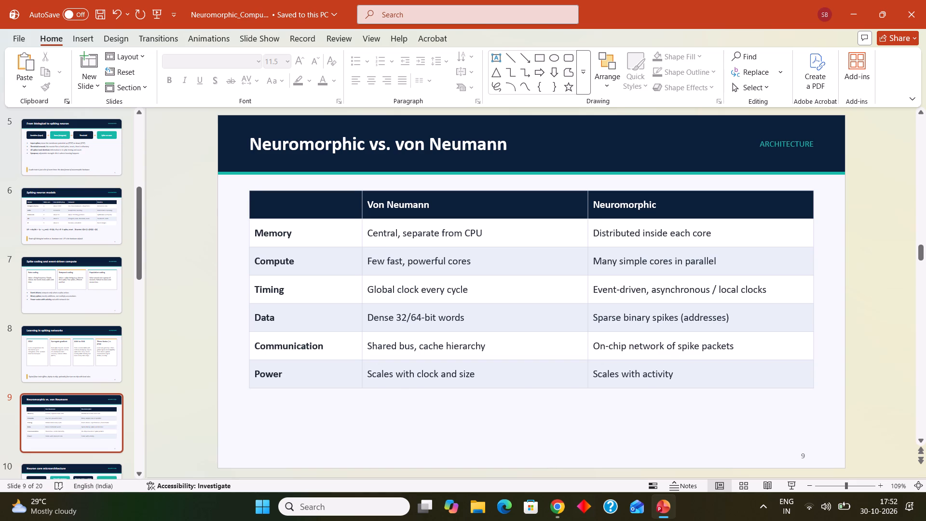
key("Down")
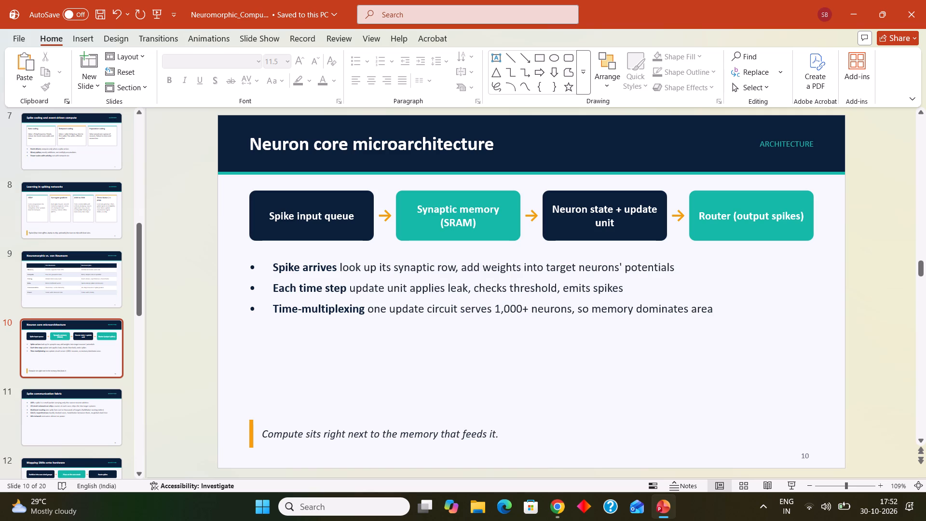
left_click(607, 356)
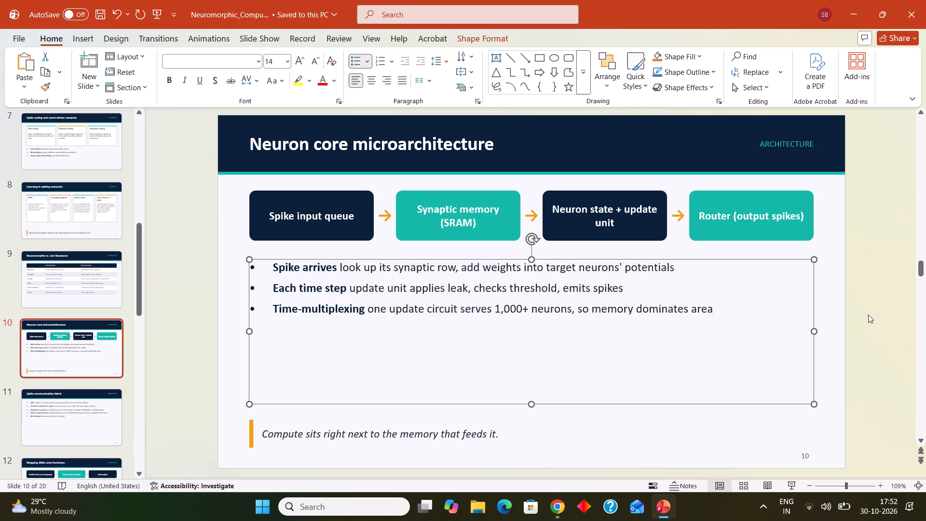
left_click(868, 315)
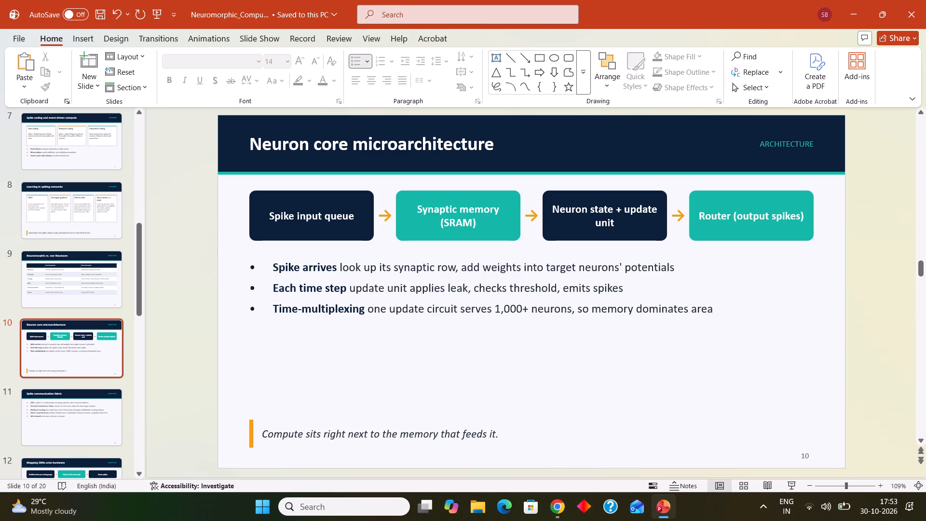
Lower the top edge of the bullet text box slightly on the Neuron core microarchitecture slide, widening the gap below the flow boxes.
left_click(333, 279)
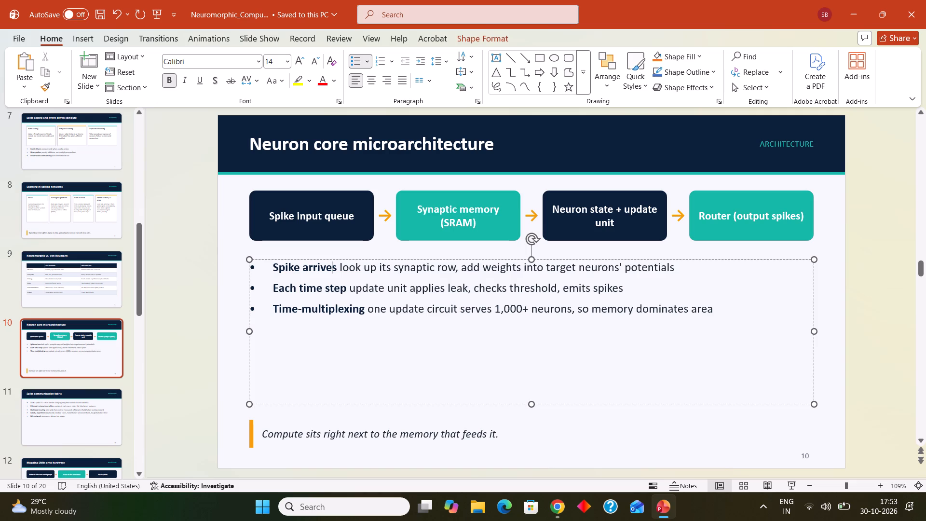
left_click_drag(534, 260, 534, 268)
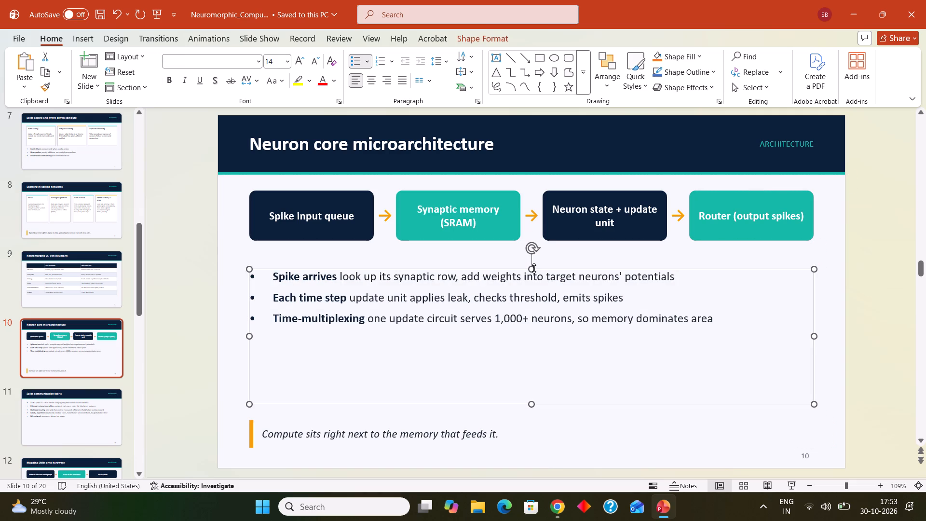
left_click(864, 286)
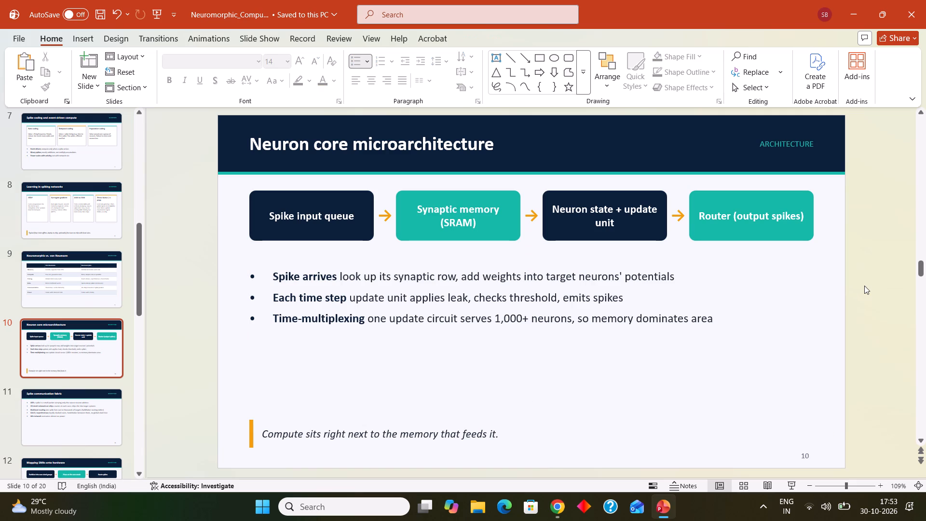
Lower the top edge of the bullet text box slightly on slide 5, From biological to spiking neuron.
key("Left")
key("Left")
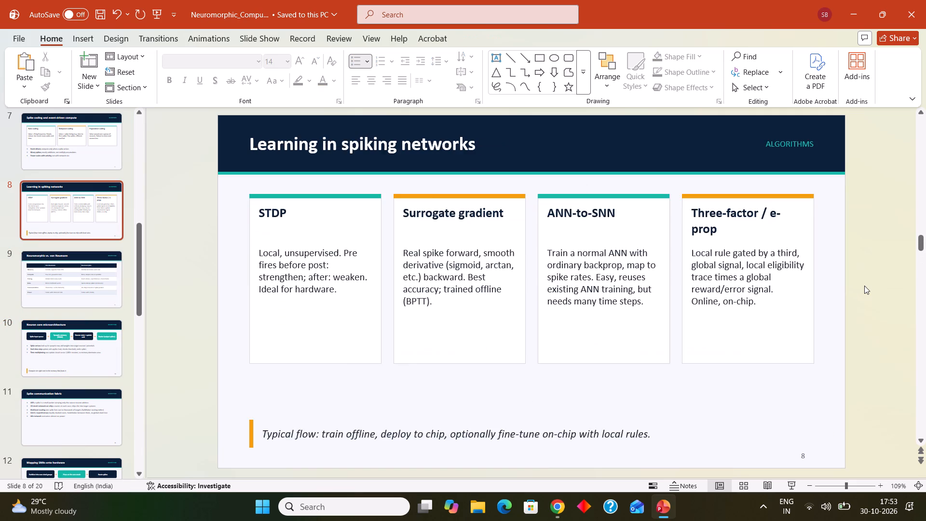
key("Left")
key("Left")
key("Right")
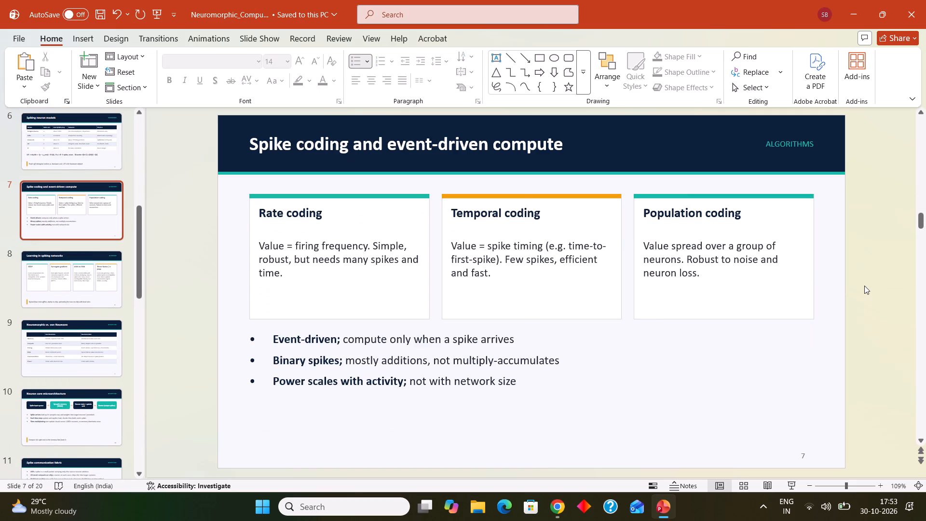
key("Left")
key("Left")
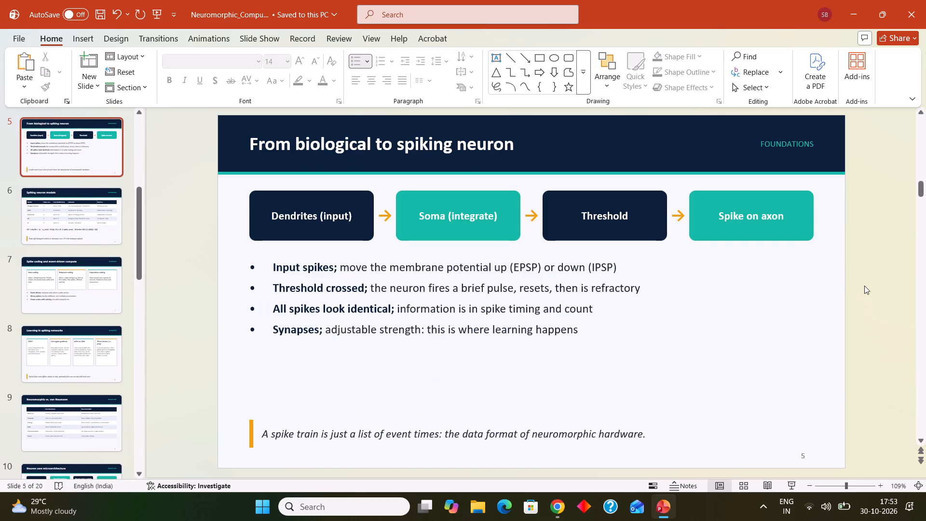
left_click(524, 319)
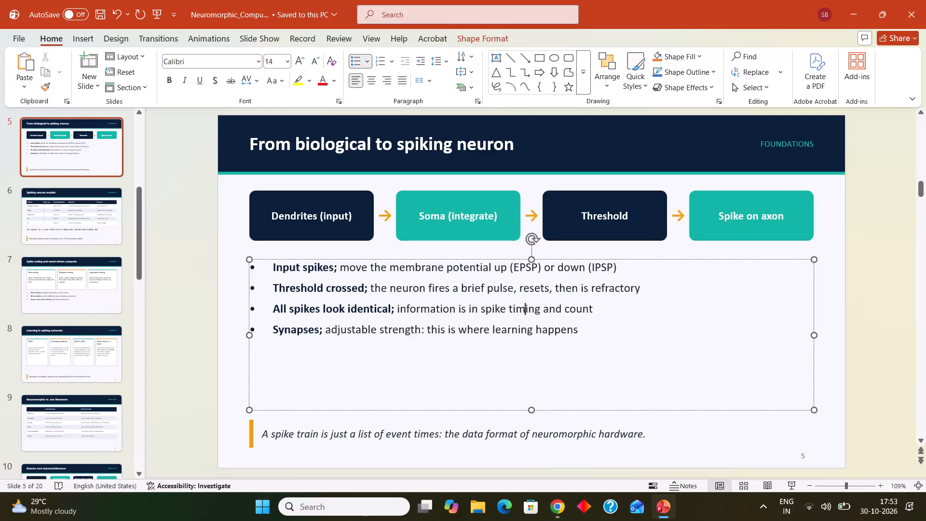
left_click_drag(532, 258, 532, 265)
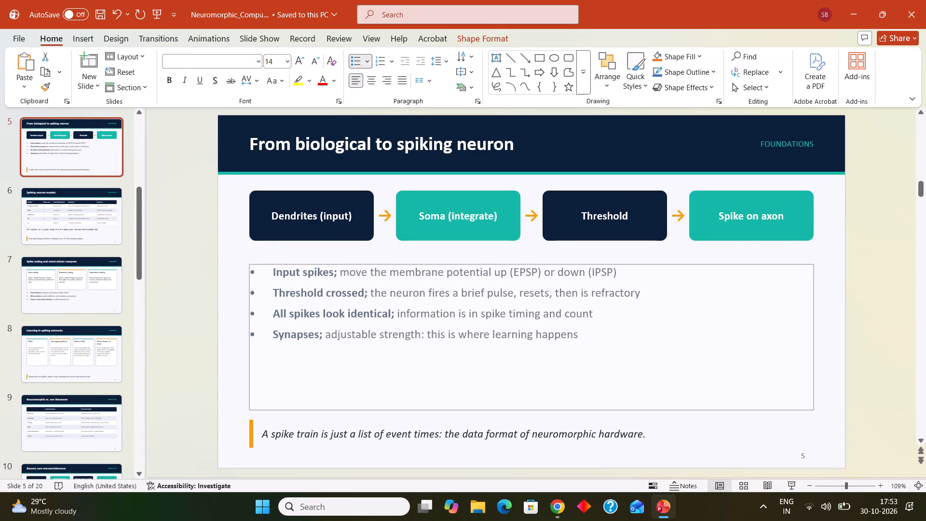
left_click_drag(532, 265, 532, 266)
left_click(849, 263)
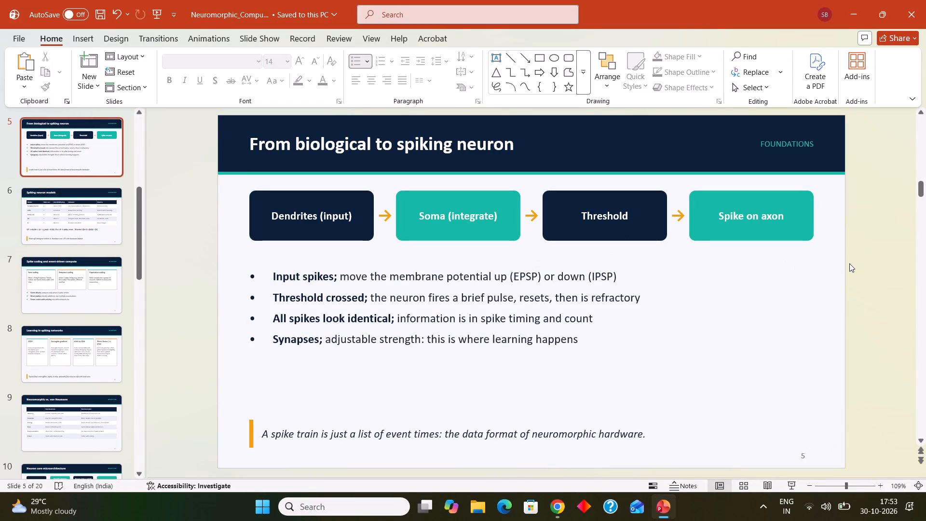
Return to slide 10, Neuron core microarchitecture, and lower the bullet text box's top edge a little further.
key("Right")
key("Right")
key("Right")
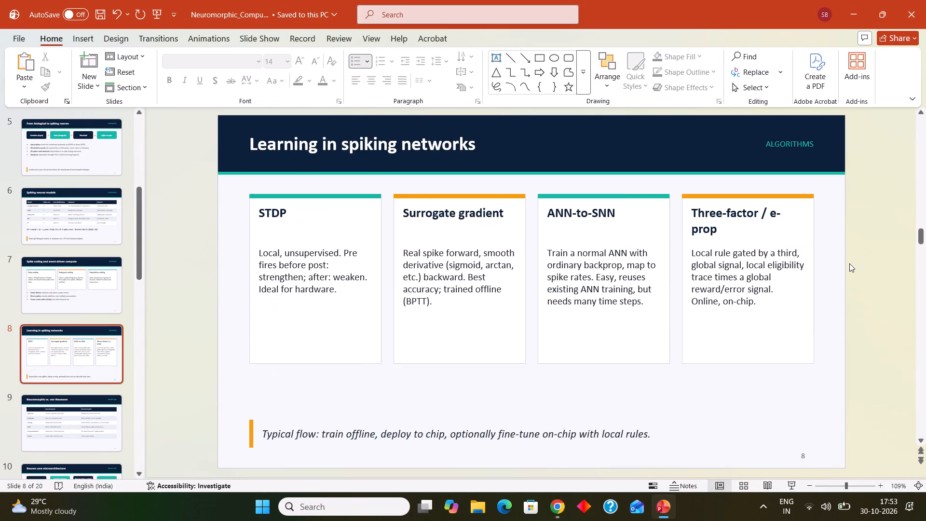
key("Right")
key("Right")
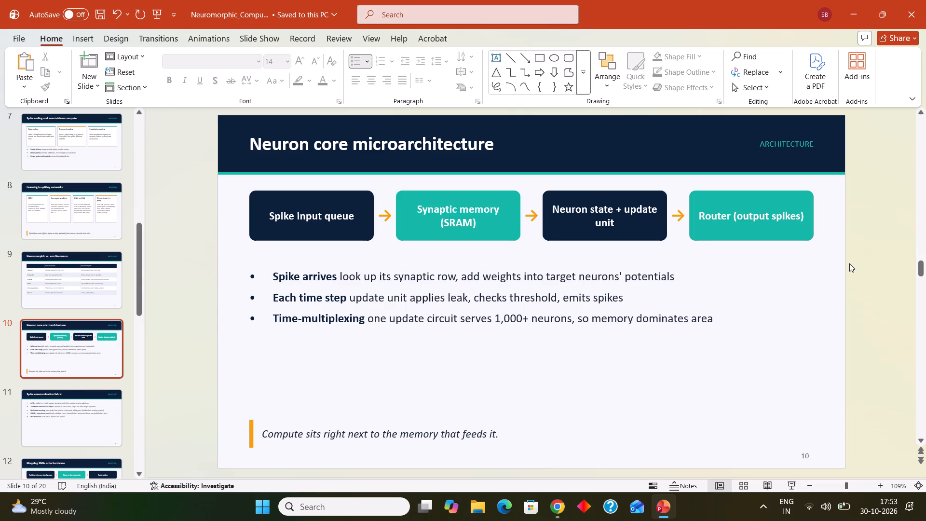
left_click(595, 315)
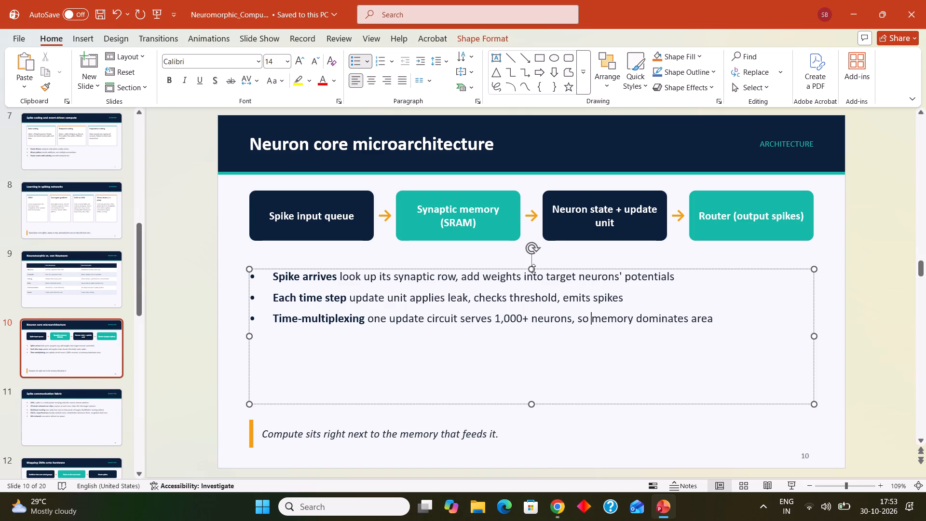
left_click(532, 269)
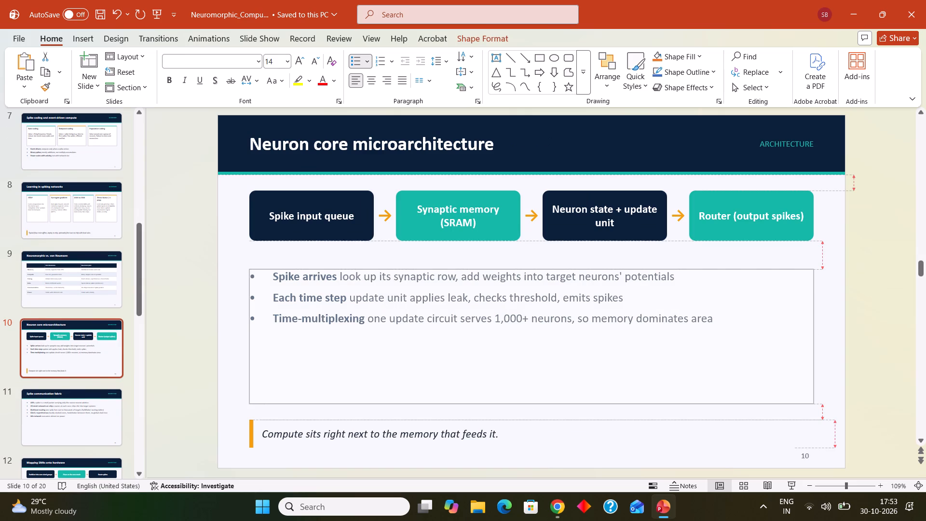
left_click(874, 287)
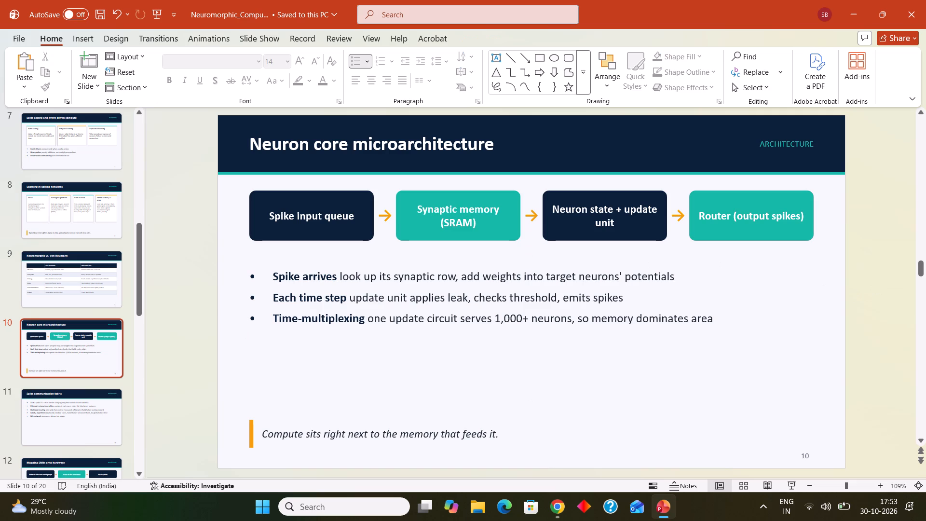
left_click(627, 313)
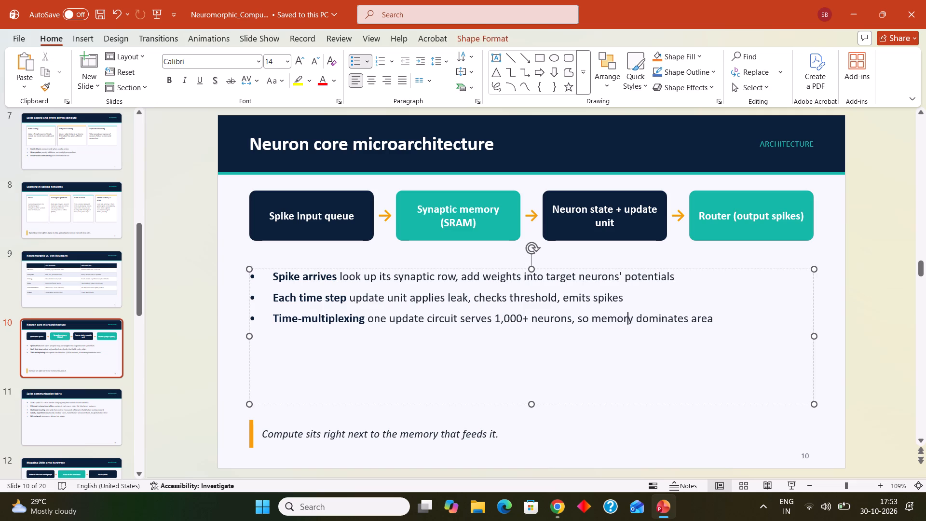
left_click_drag(531, 266, 533, 273)
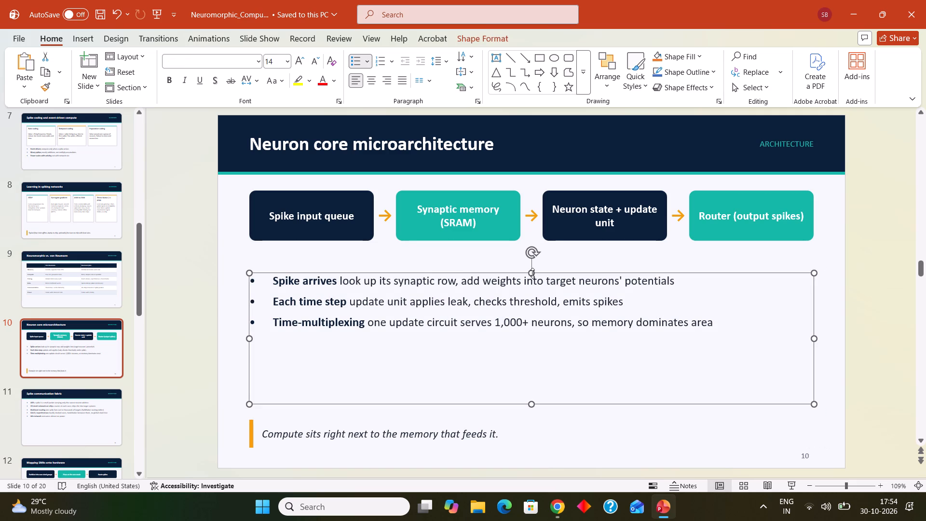
left_click(532, 273)
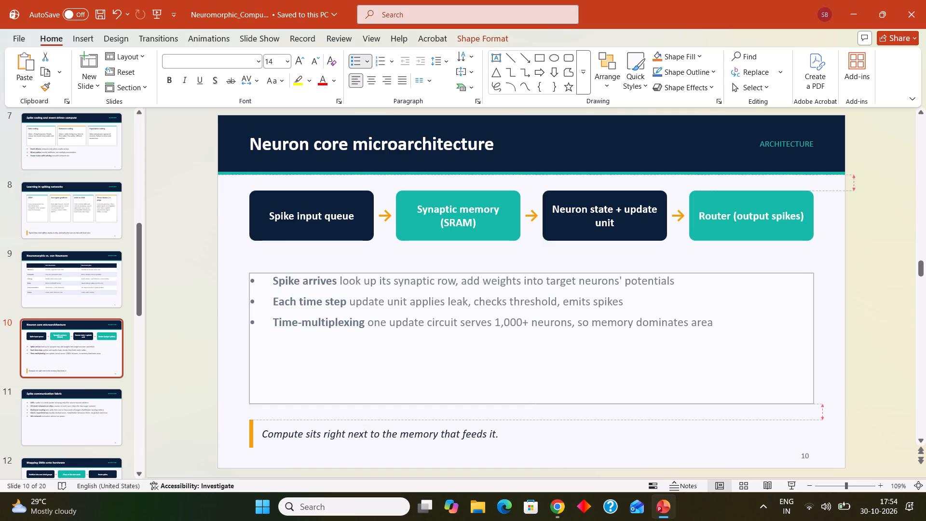
left_click(867, 290)
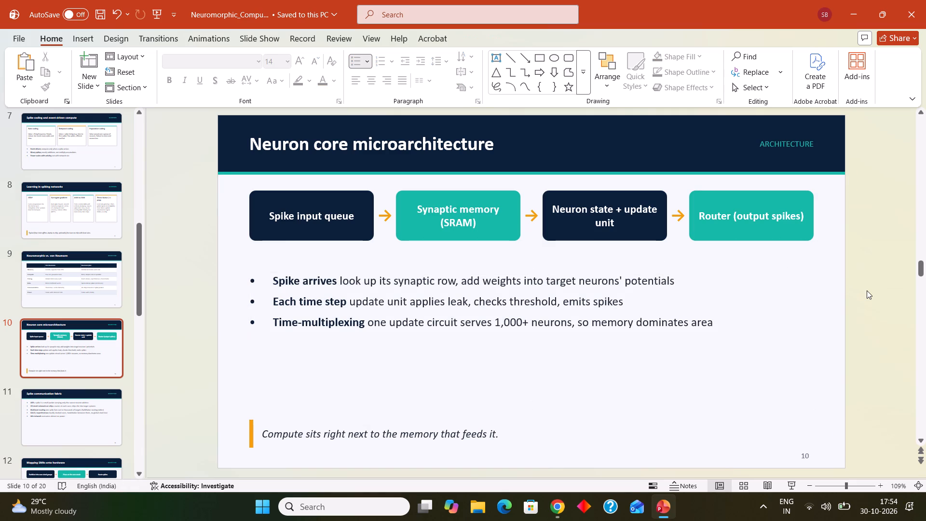
Add a semicolon after the bold lead-ins "Spike arrives", "Each time step" and "Time-multiplexing" on slide 10.
key("Down")
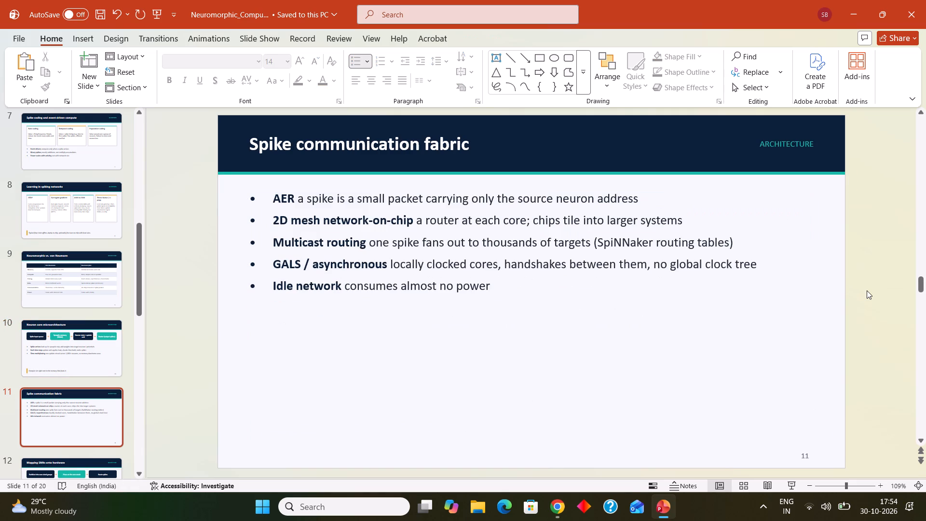
key("Left")
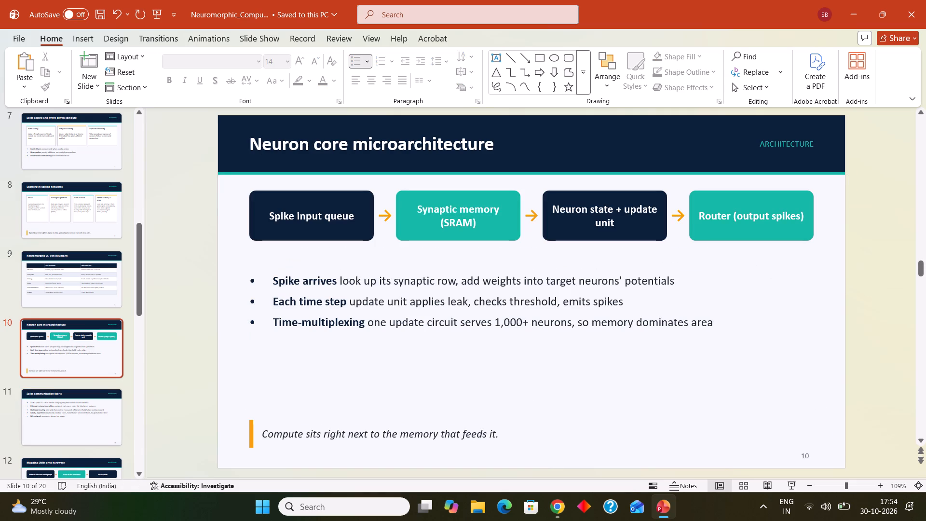
left_click(335, 281)
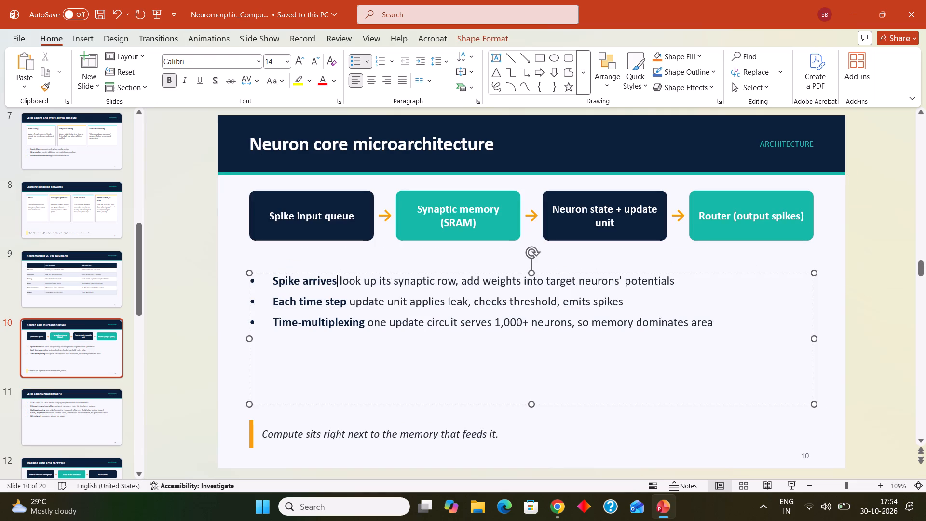
key("semicolon")
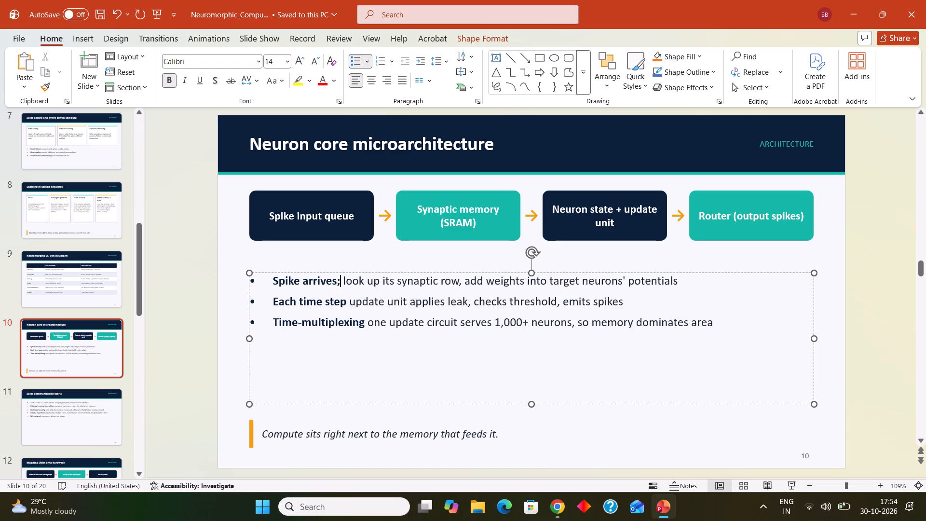
left_click(346, 302)
key("semicolon")
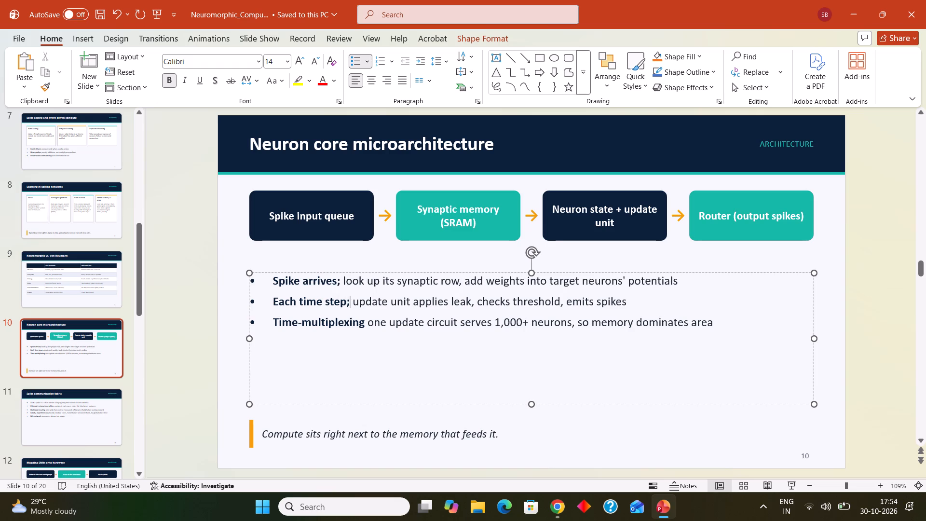
left_click(364, 322)
key("semicolon")
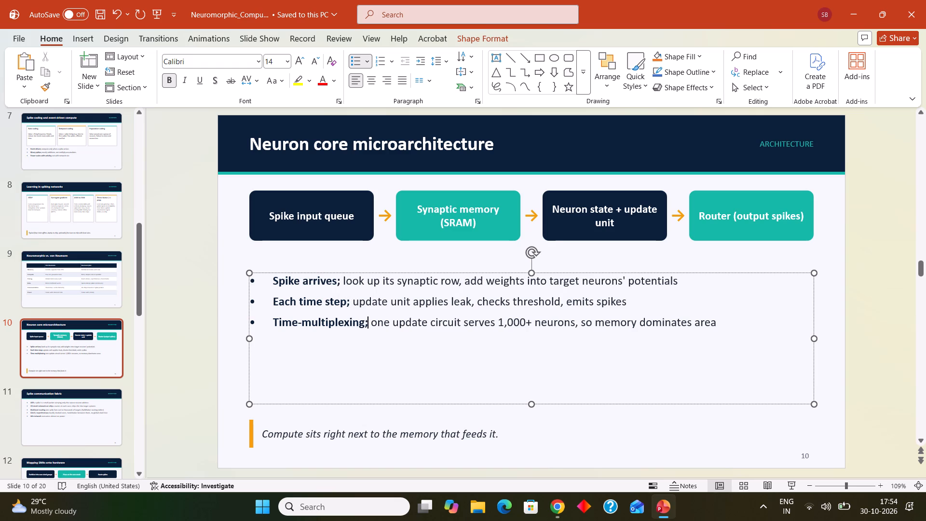
left_click(858, 289)
Review the remaining slides from Spike communication fabric through to Conclusion and references.
key("Down")
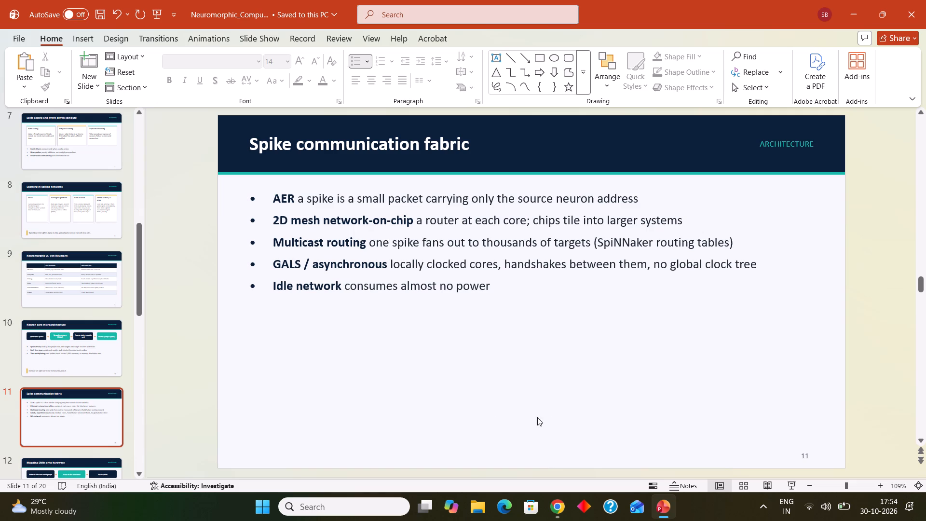
key("Down")
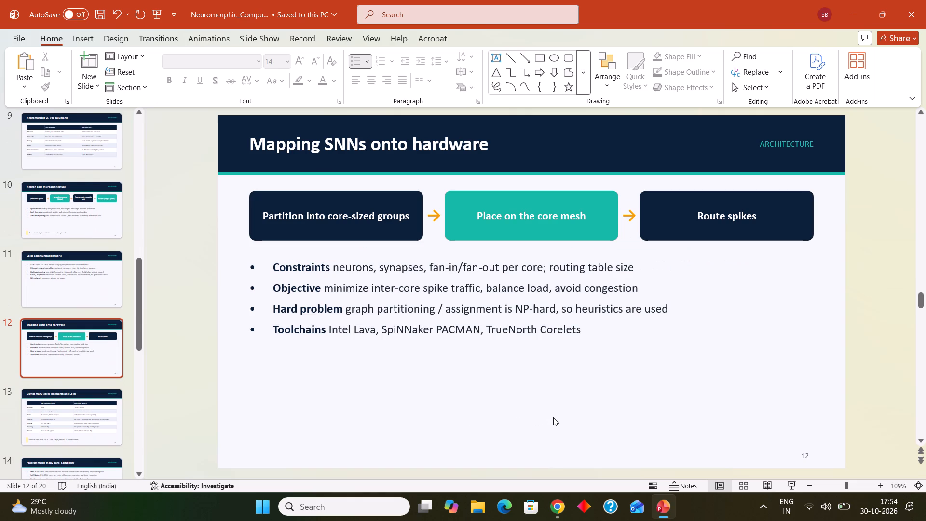
key("Down")
key("Down")
key("Down")
key("Down")
key("Down")
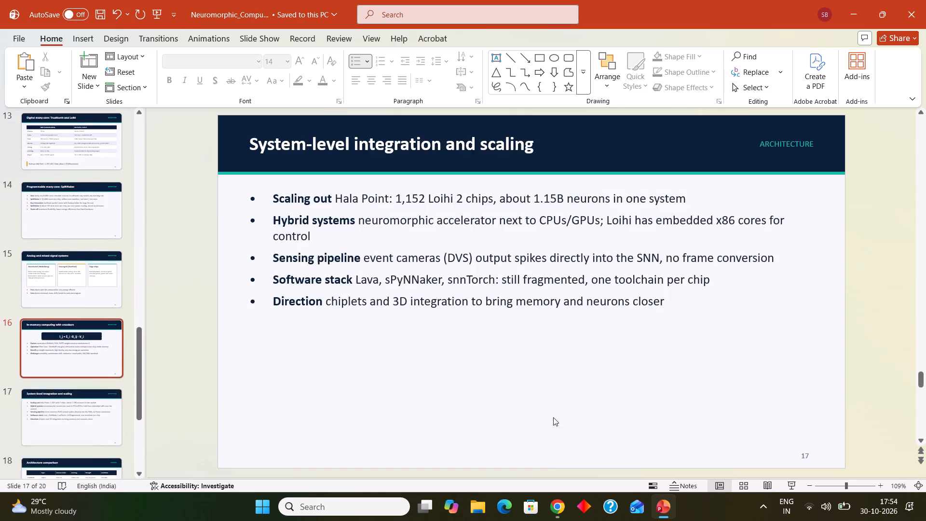
key("Down")
key("Down")
key("Down")
key("Down")
key("Down")
key("Down")
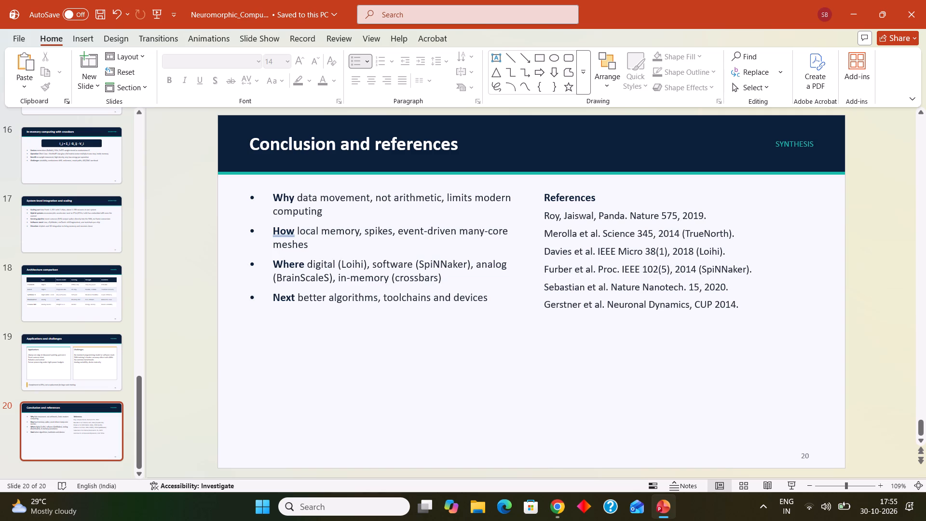
Change the first conclusion bullet's opening to "Why? Data movement", keeping "Why?" bold and the capital D in regular weight.
left_click(294, 196)
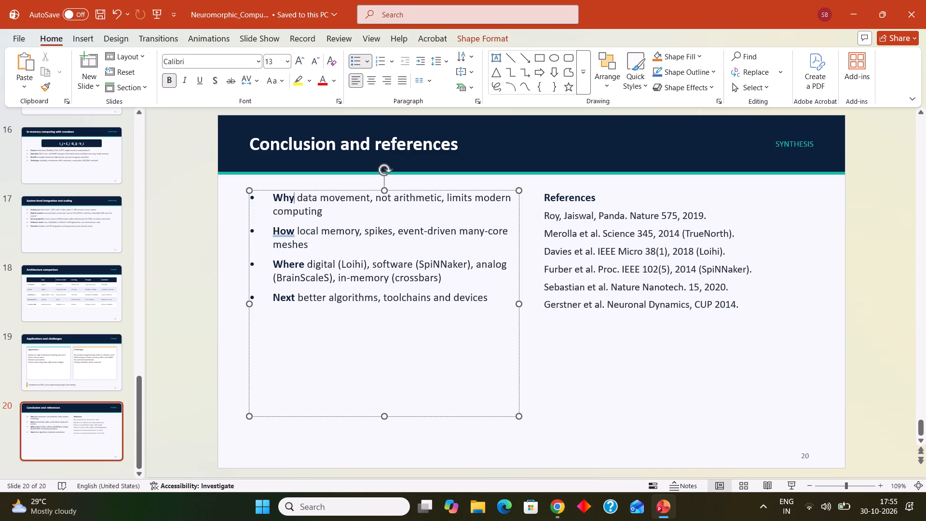
key("space")
type("?")
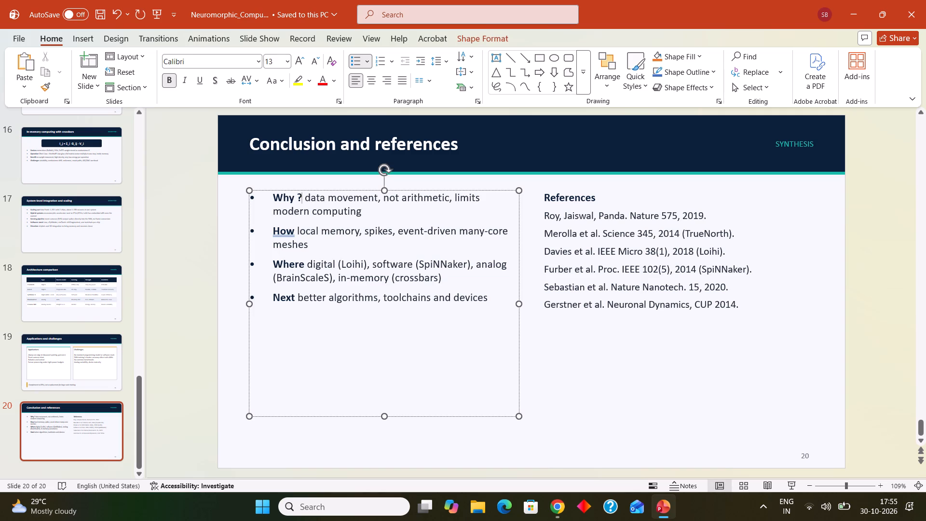
left_click(309, 197)
key("BackSpace")
key("BackSpace")
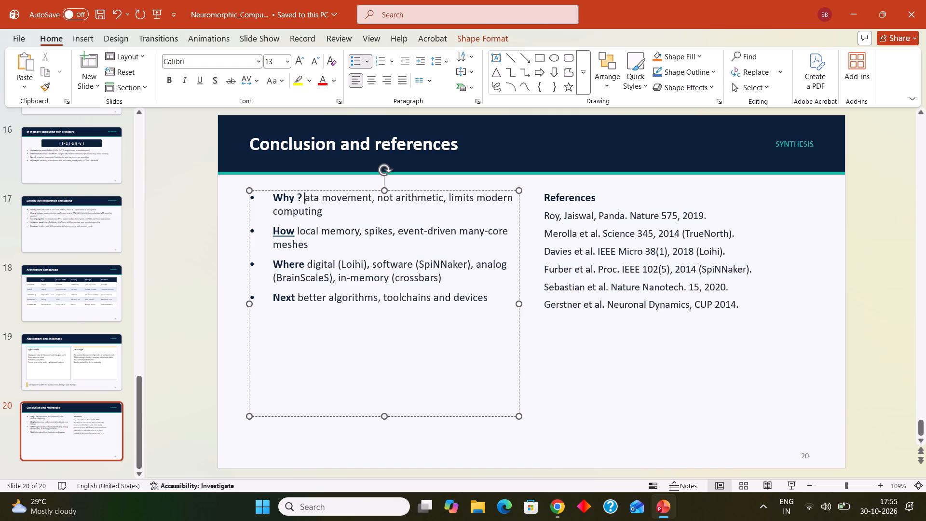
key("BackSpace")
key("BackSpace")
type("?")
key("space")
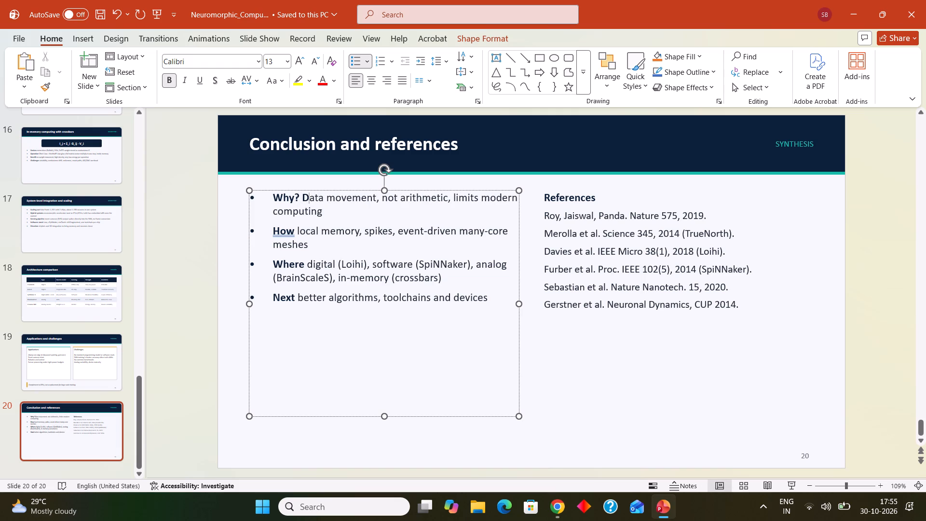
left_click(308, 200)
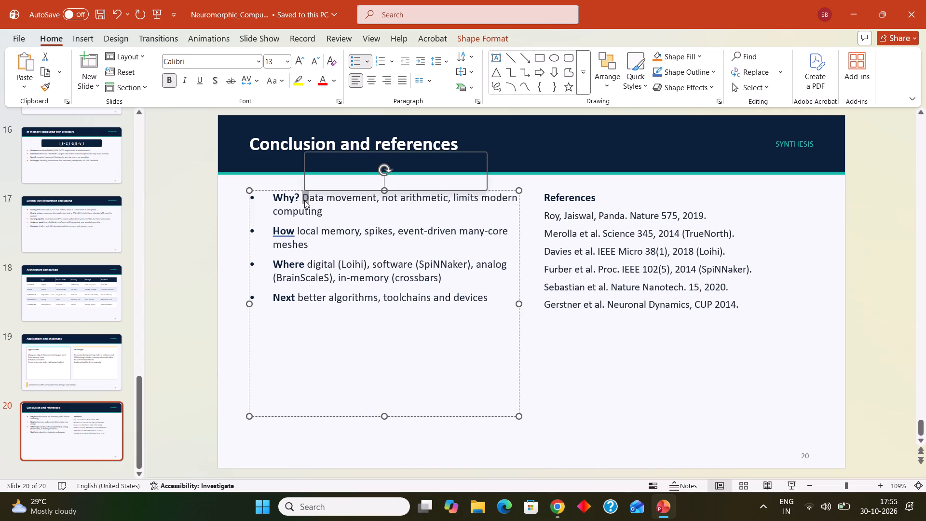
left_click(167, 81)
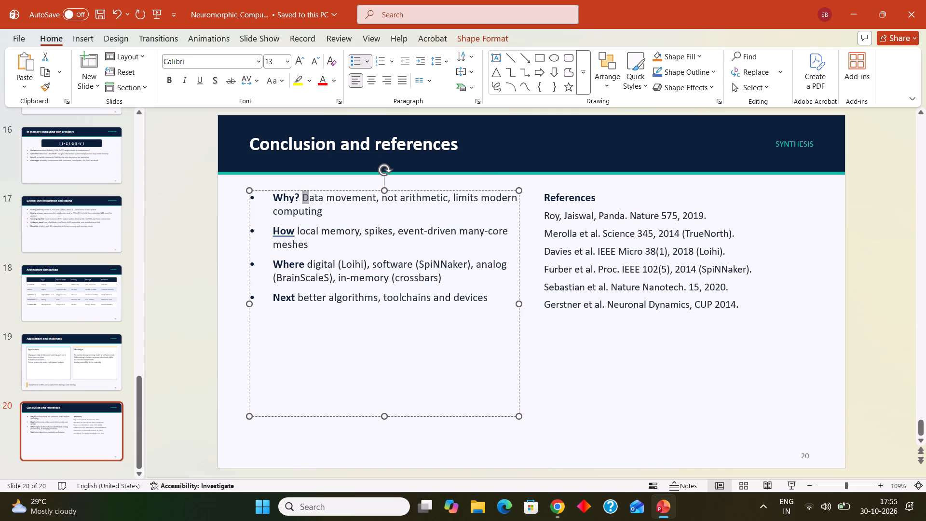
Add a bold question mark after "How", "Where" and "Next" in the conclusion bullets and capitalise the following words as "Local", "Digital" and "Better".
left_click(293, 232)
key("shift+question")
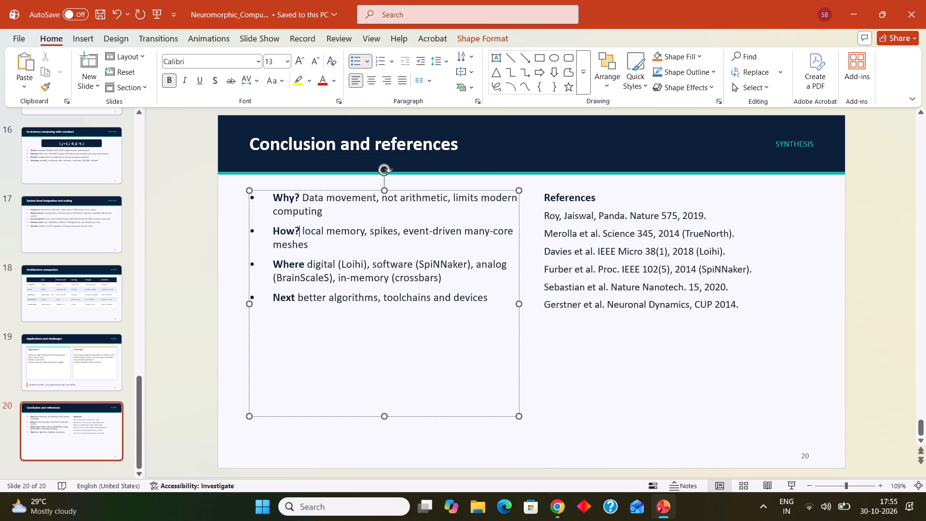
left_click(304, 232)
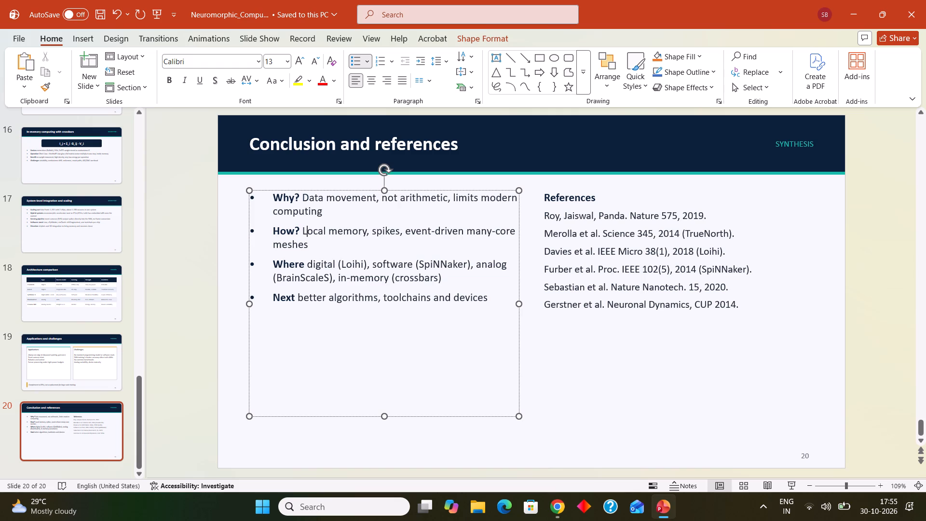
left_click(304, 264)
key("shift+question")
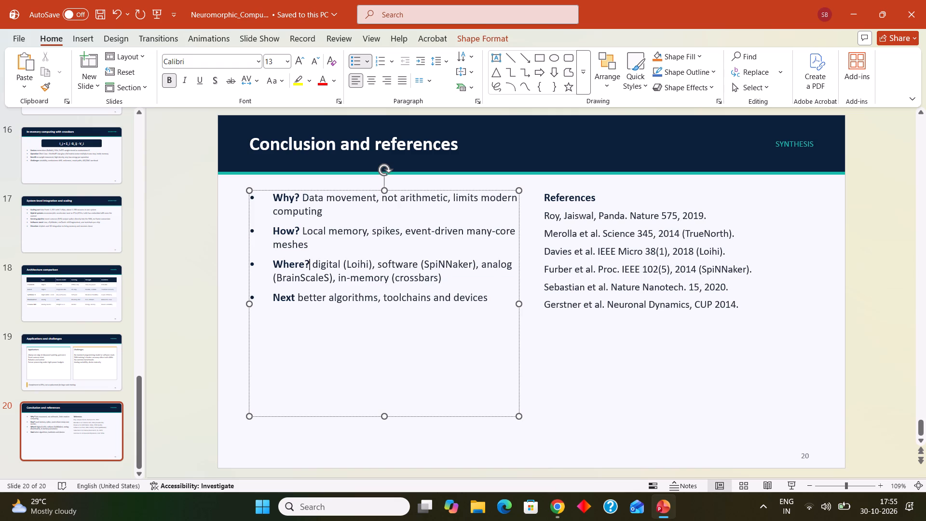
left_click(317, 266)
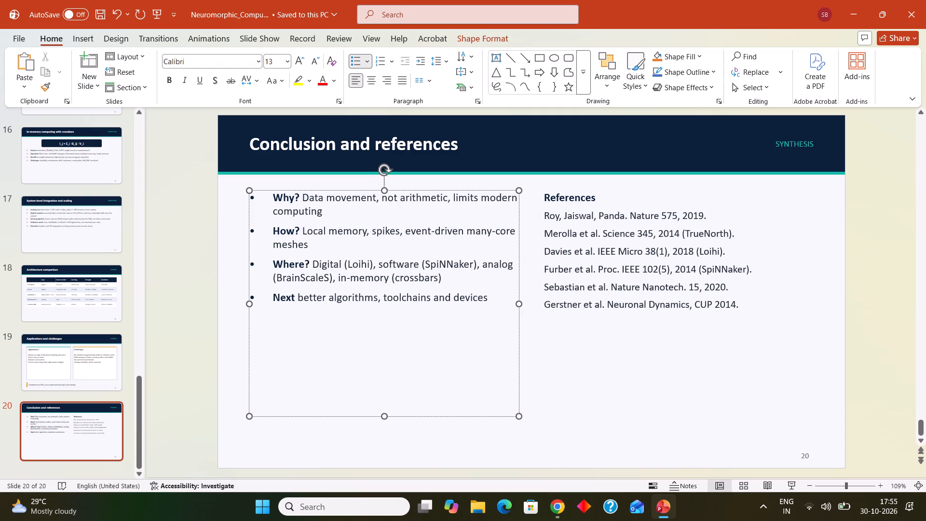
left_click(293, 298)
left_click(295, 297)
key("shift+question")
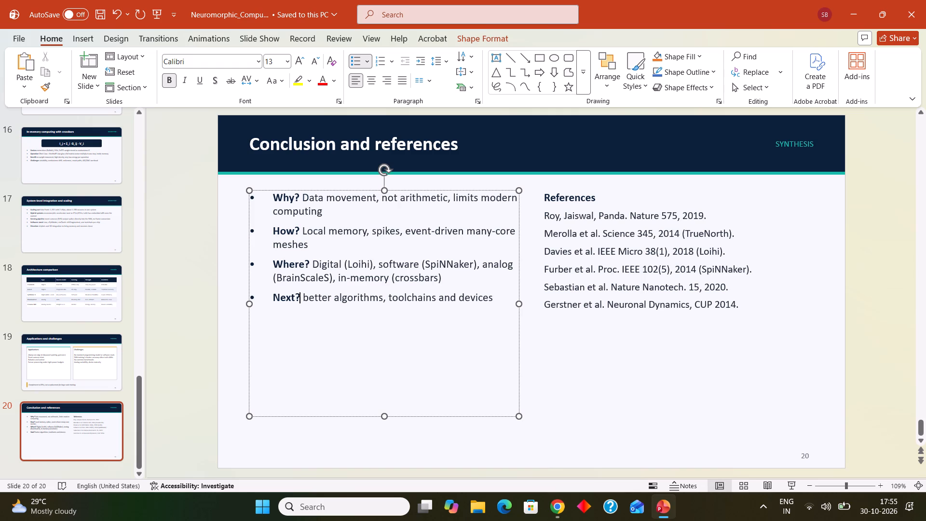
left_click(308, 297)
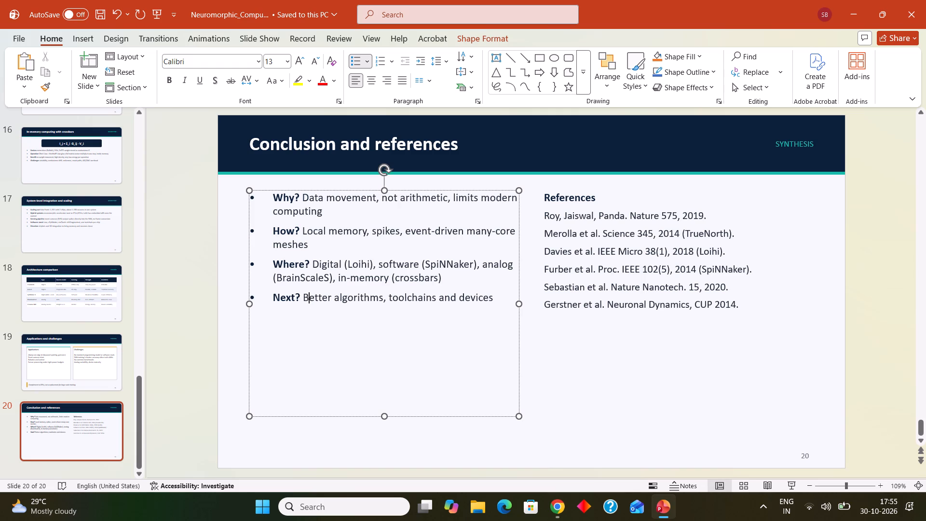
Leave the conclusion text and go back to slide 19, Applications and challenges.
left_click(871, 279)
key("Up")
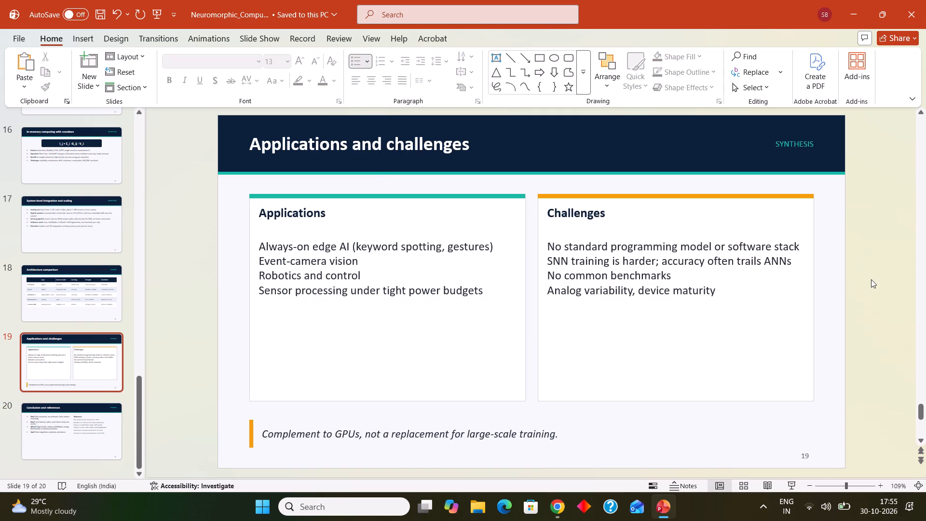
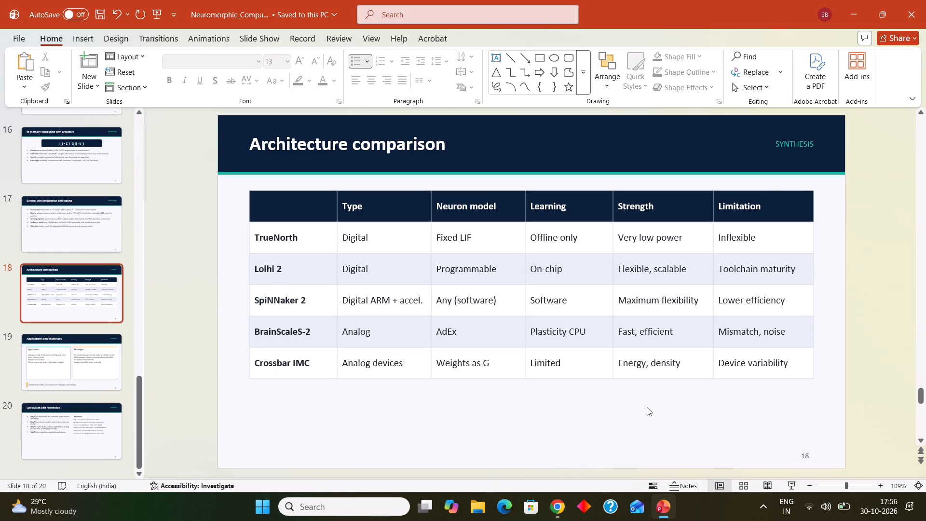
Review slides 17 to 20, from System-level integration and scaling through Conclusion and references.
key("Left")
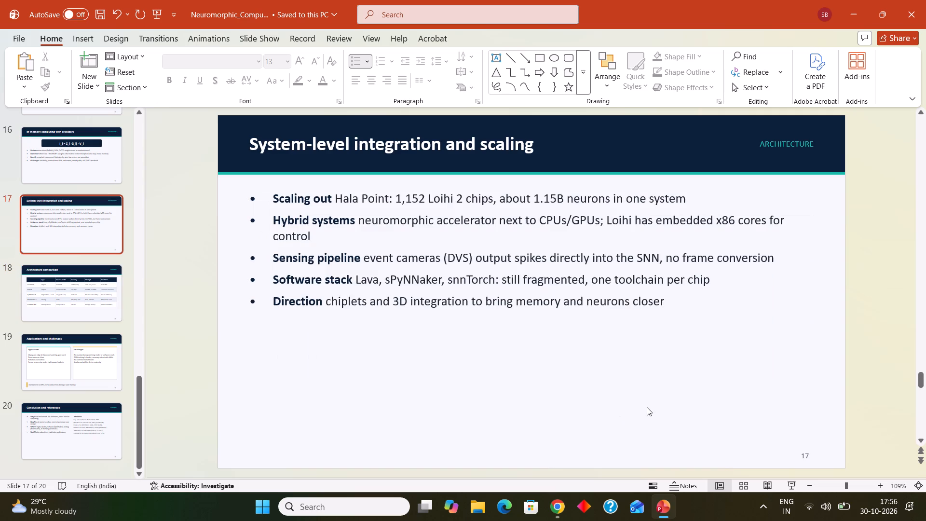
key("Right")
key("Left")
key("Right")
key("Right")
key("Right")
key("Left")
key("Right")
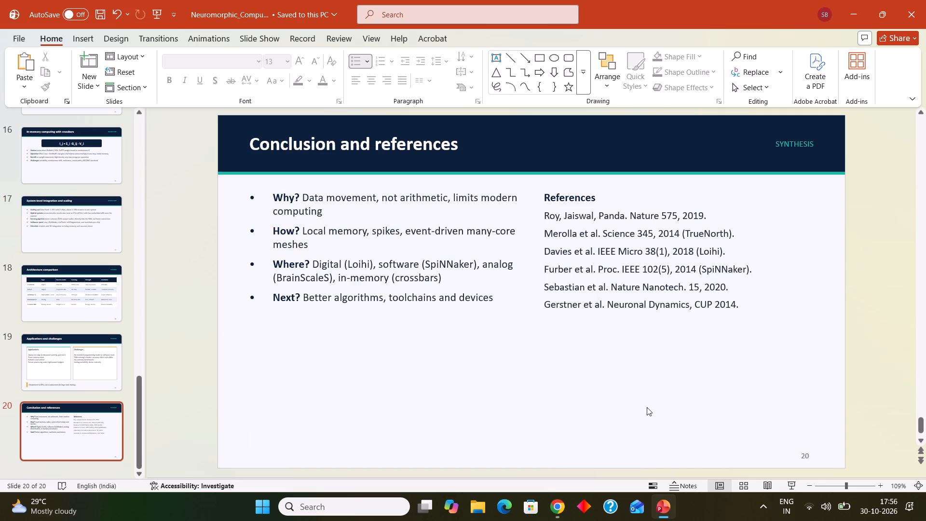
key("Right")
key("Right")
key("Left")
key("Left")
key("Left")
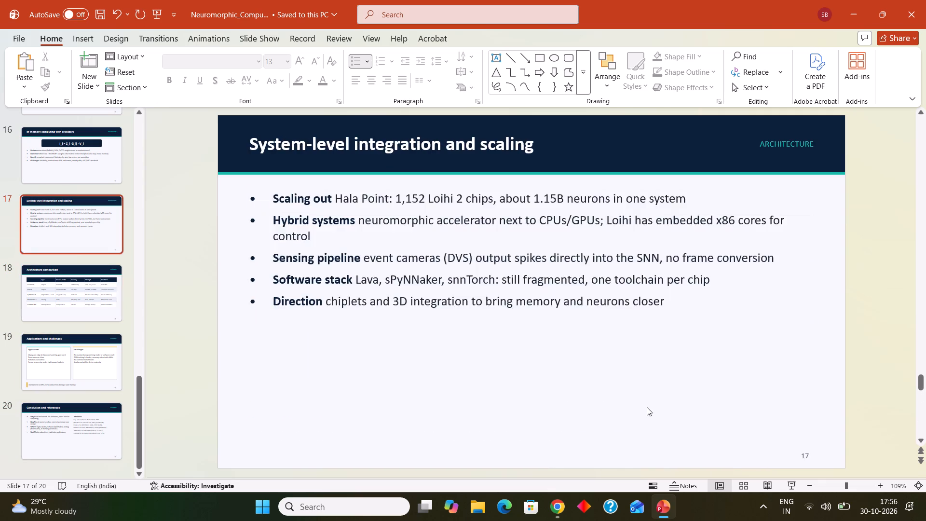
key("Right")
key("Right")
key("Right")
key("Right")
key("Right")
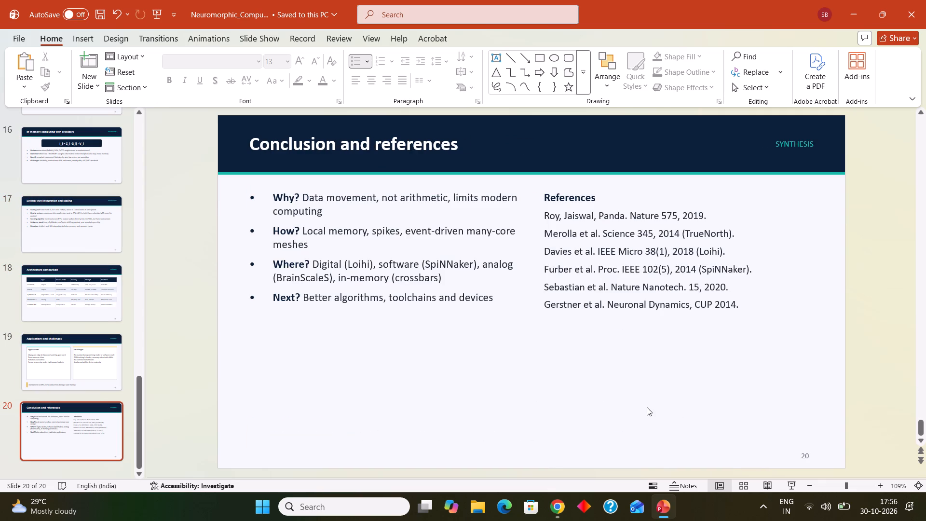
Look back through the slides from Conclusion and references to slide 9, Neuromorphic vs. von Neumann.
key("Left")
key("Left")
key("Left")
key("Left")
key("Left")
key("Left")
key("Left")
key("Left")
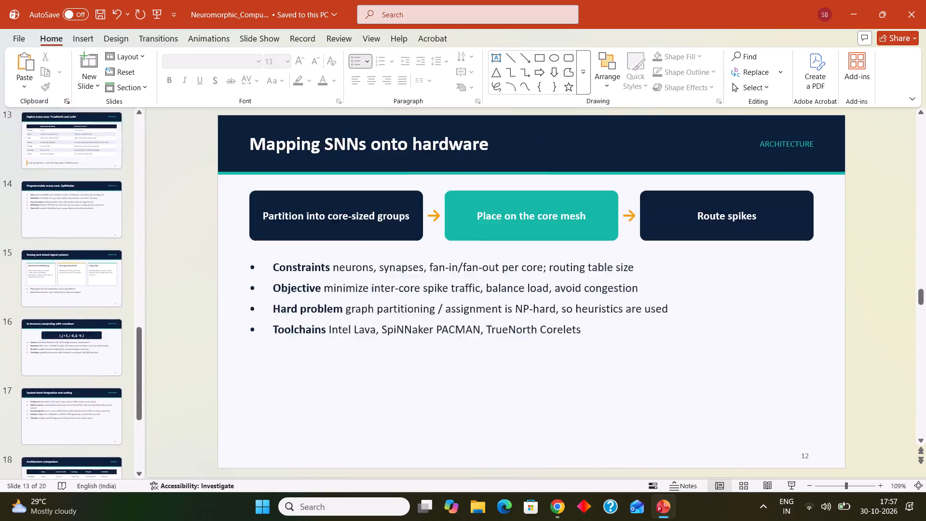
key("Left")
key("Left")
key("Left")
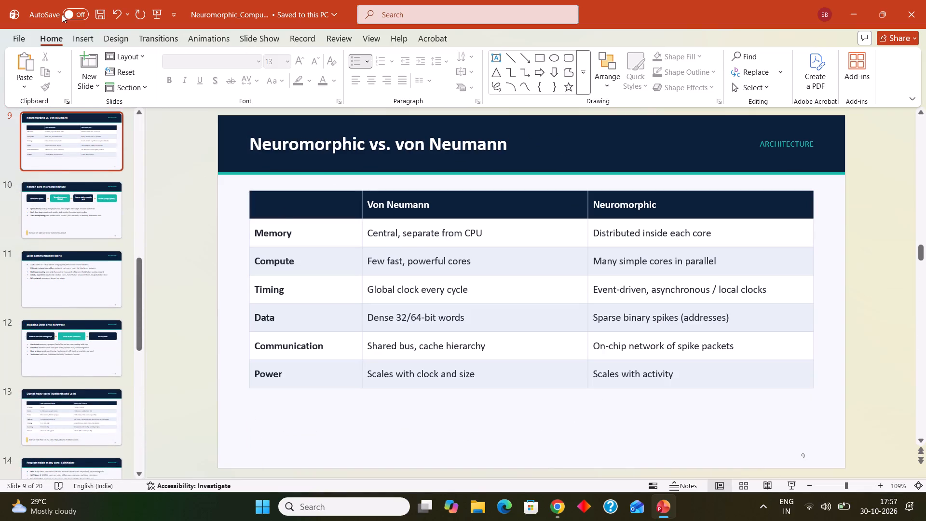
Turn on AutoSave for the presentation by uploading it to the personal OneDrive.
left_click(75, 13)
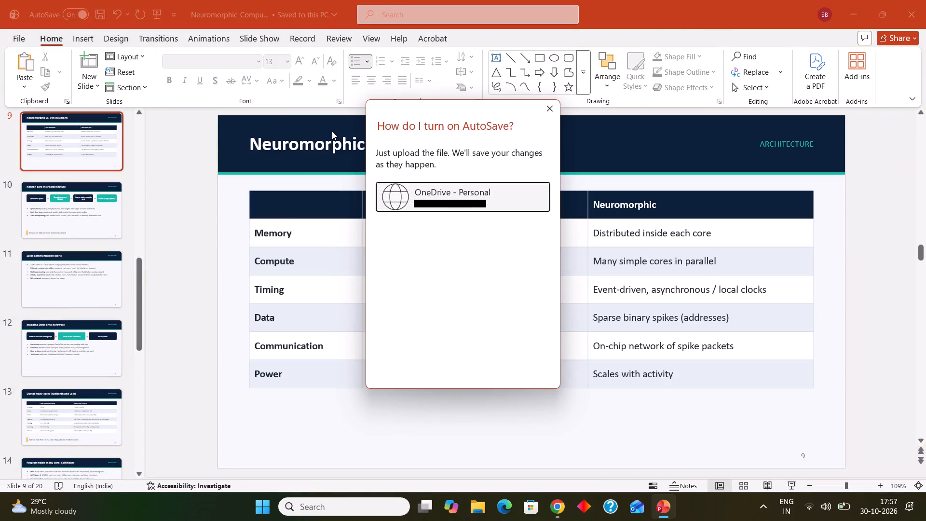
left_click(493, 200)
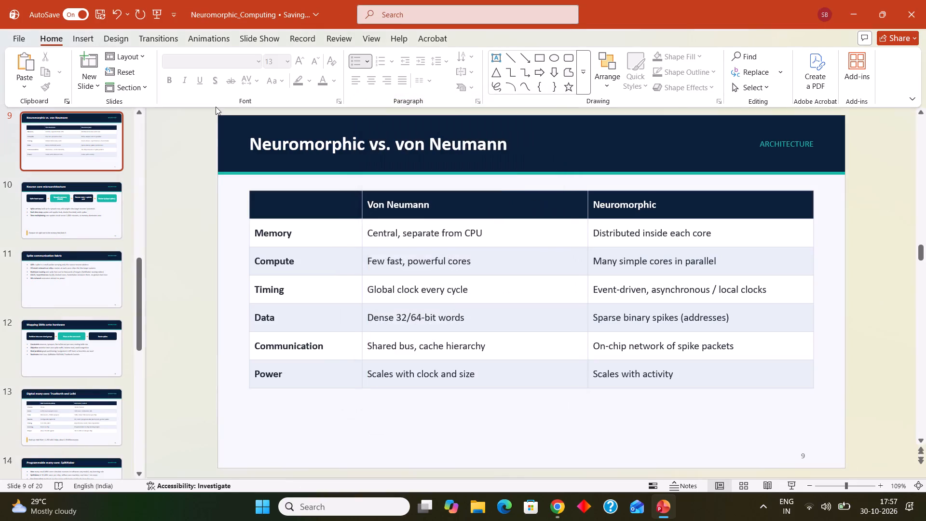
Check slides 6 to 8 on neuron models, spike coding and learning, and go on to slide 11, Spike communication fabric.
key("Left")
key("Left")
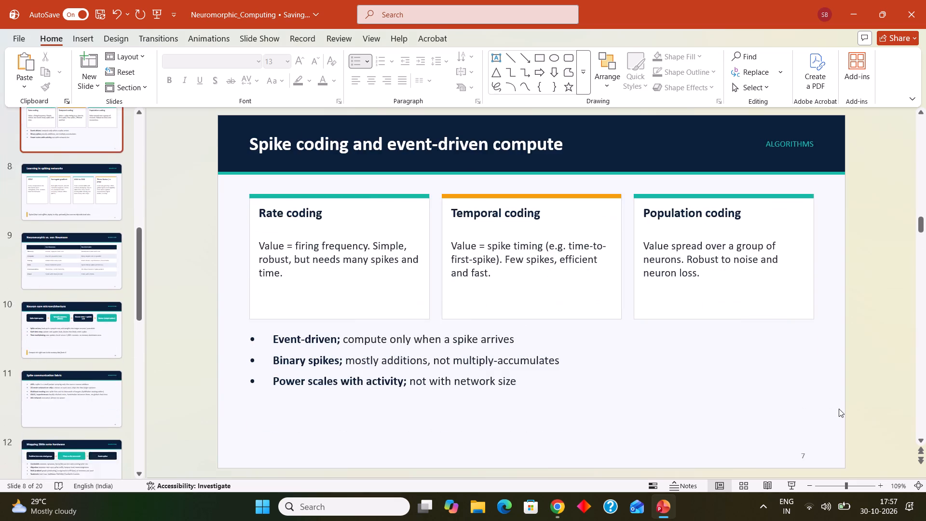
key("Left")
key("Right")
key("Left")
key("Right")
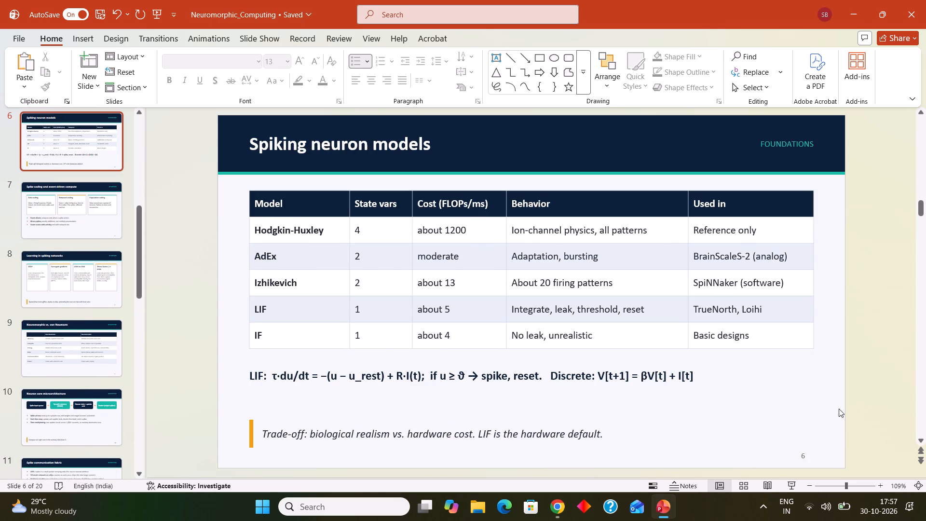
key("Right")
key("Left")
key("Right")
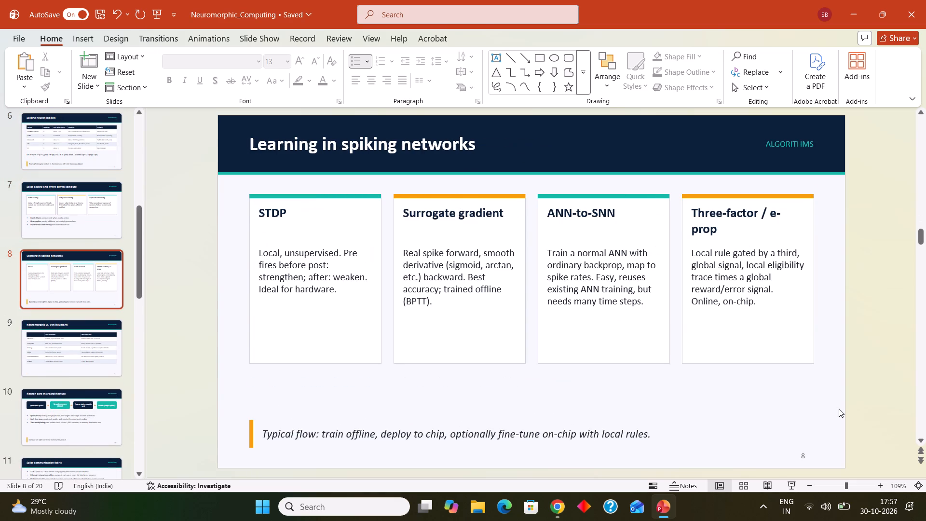
key("Right")
key("Right")
key("Right")
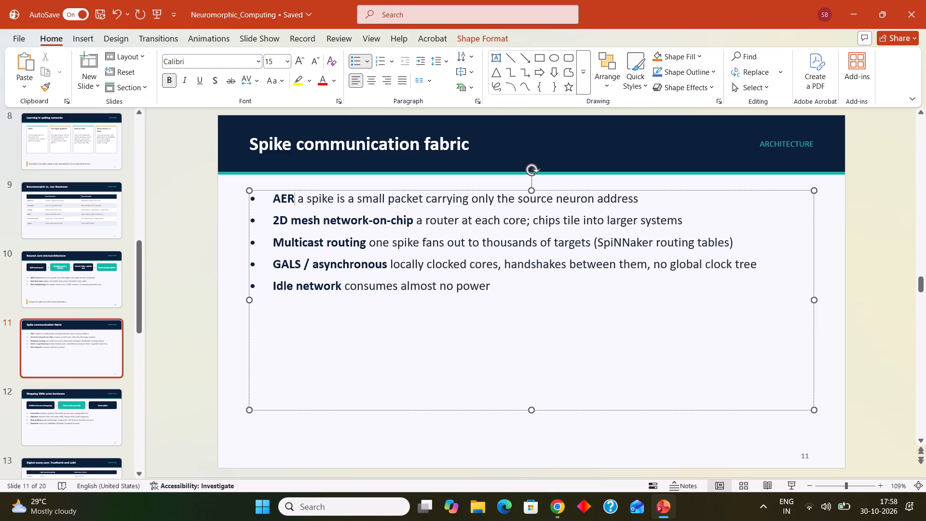
key("shift+colon")
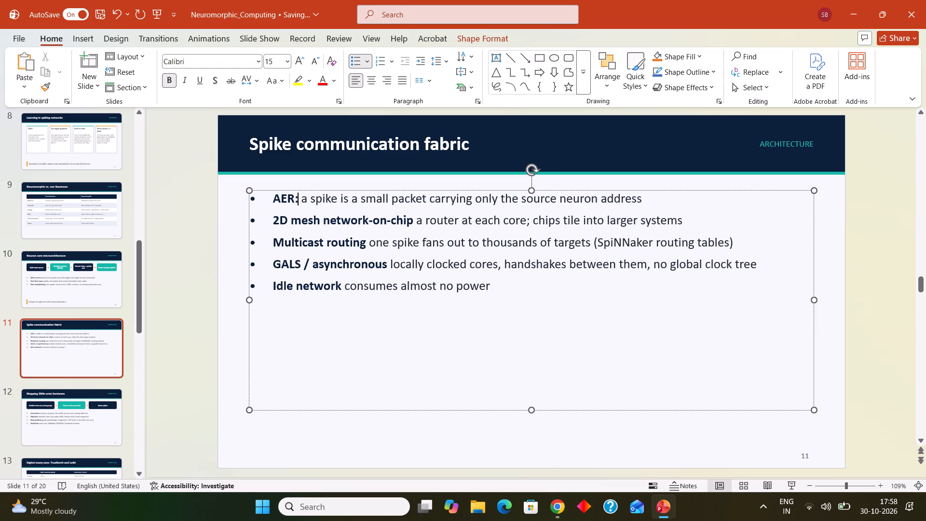
left_click(412, 221)
key("shift+quotedbl")
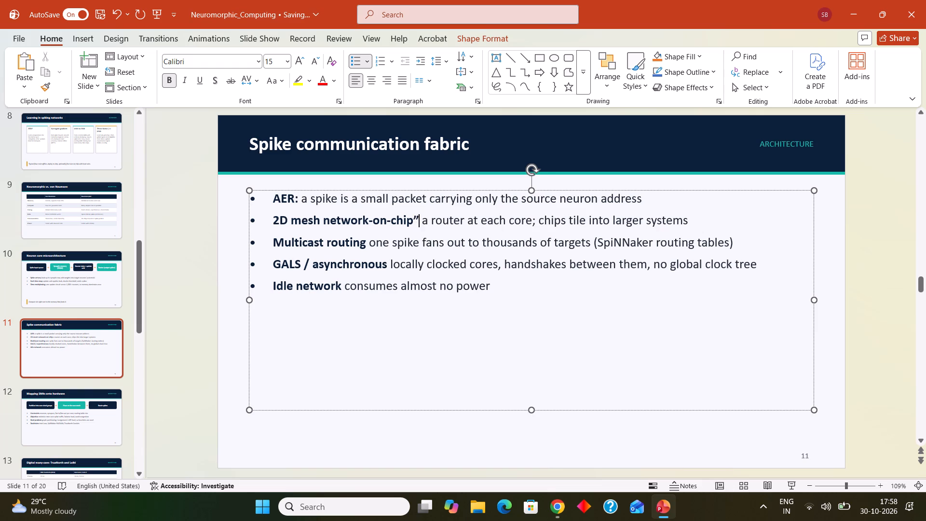
key("BackSpace")
key("shift+colon")
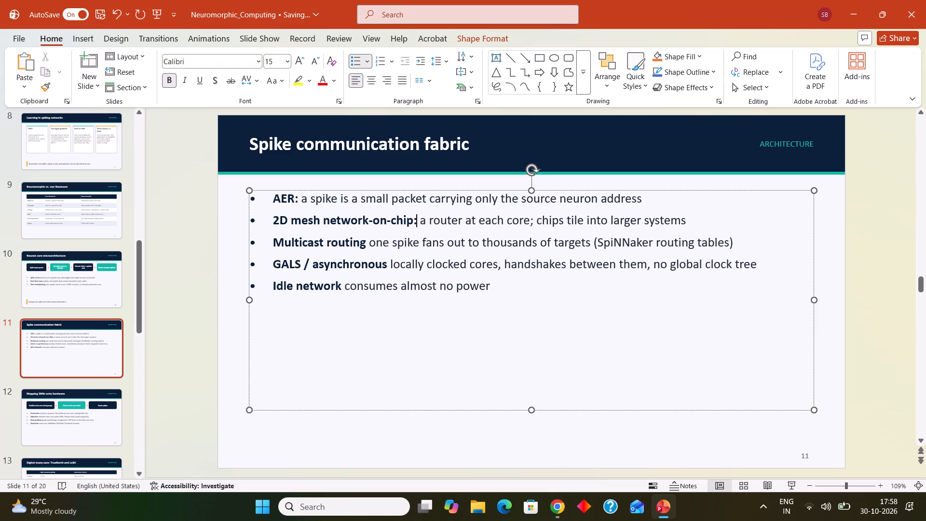
left_click(367, 244)
key("shift+colon")
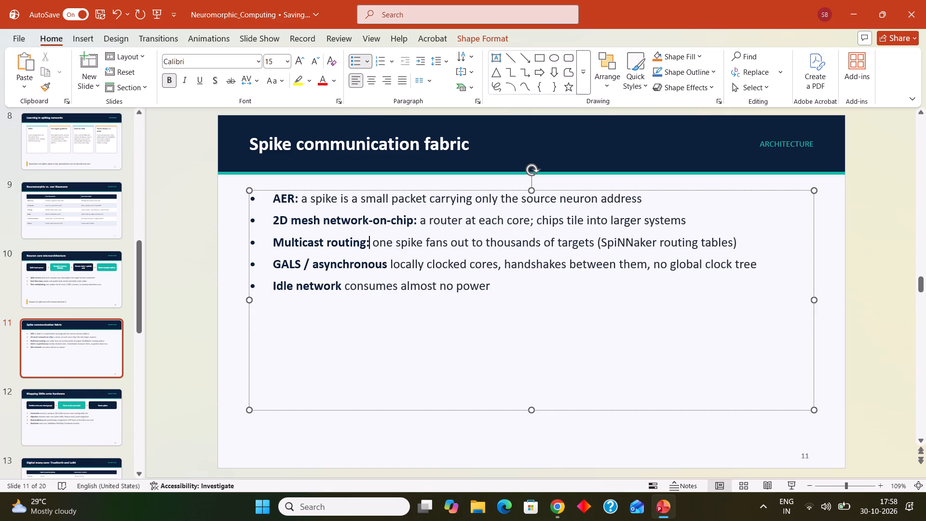
left_click(385, 262)
key("shift+colon")
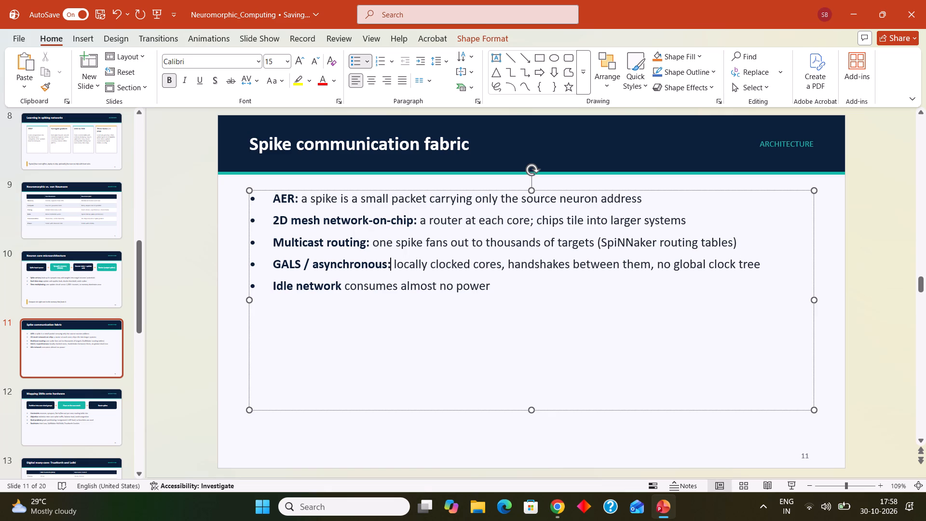
left_click(341, 285)
key("shift+colon")
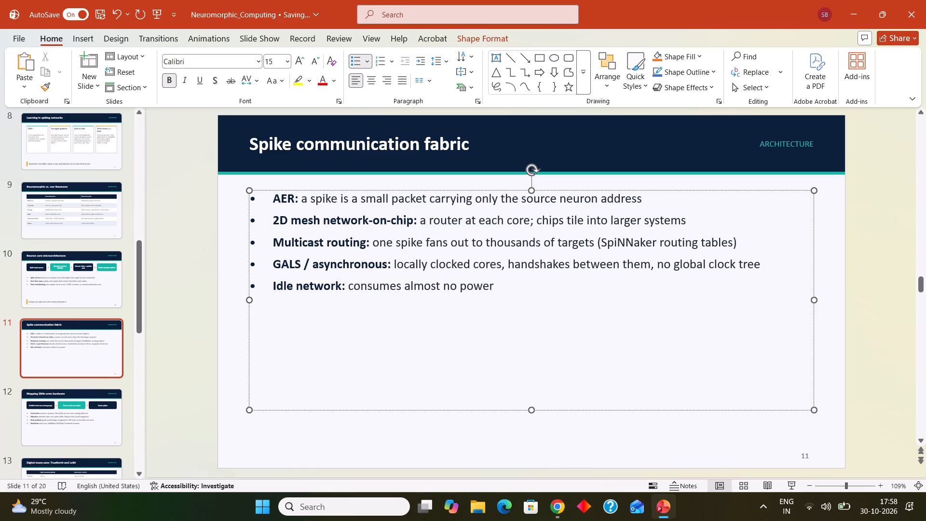
left_click(868, 360)
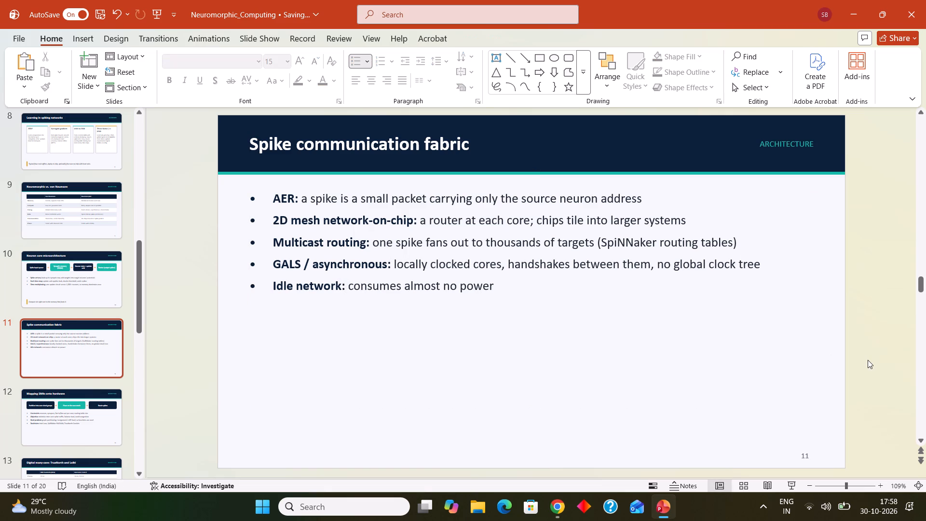
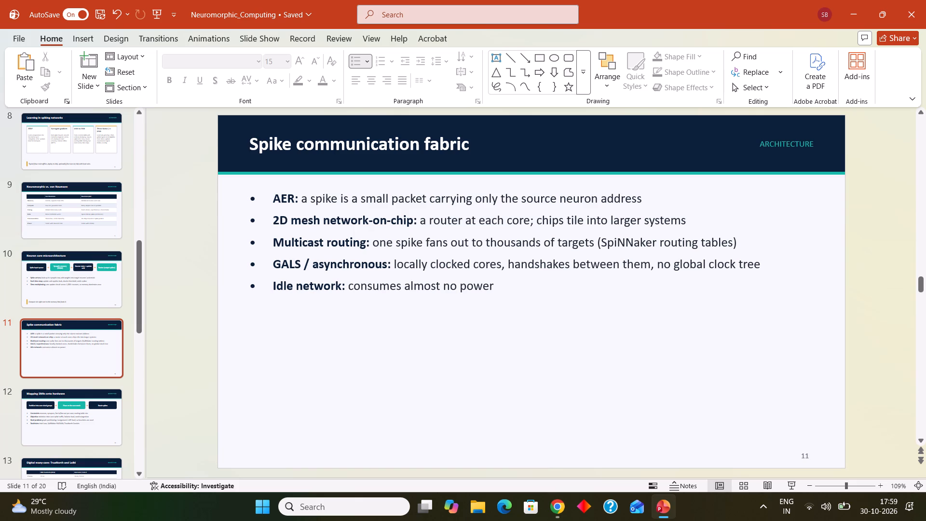
Look over slide 12, Mapping SNNs onto hardware, and recheck slides 6 to 10, ending on Neuron core microarchitecture.
key("Down")
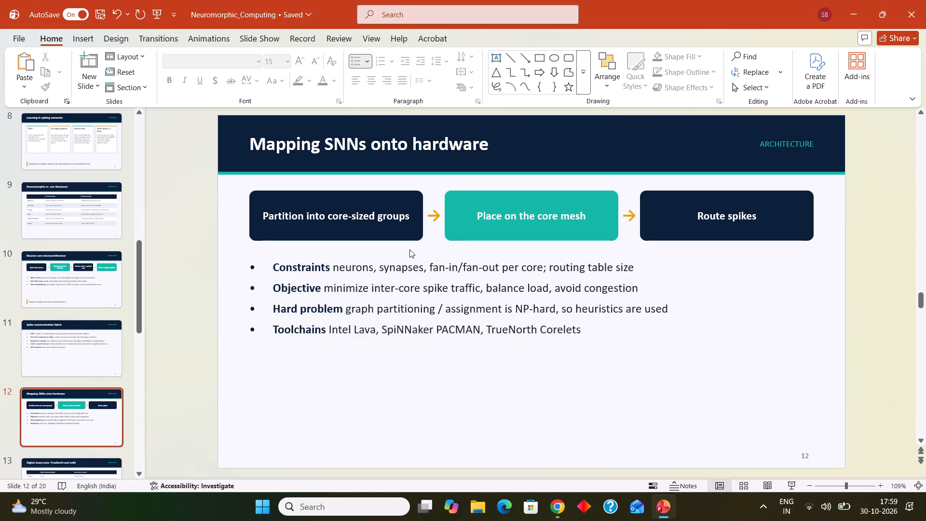
key("Left")
key("Left")
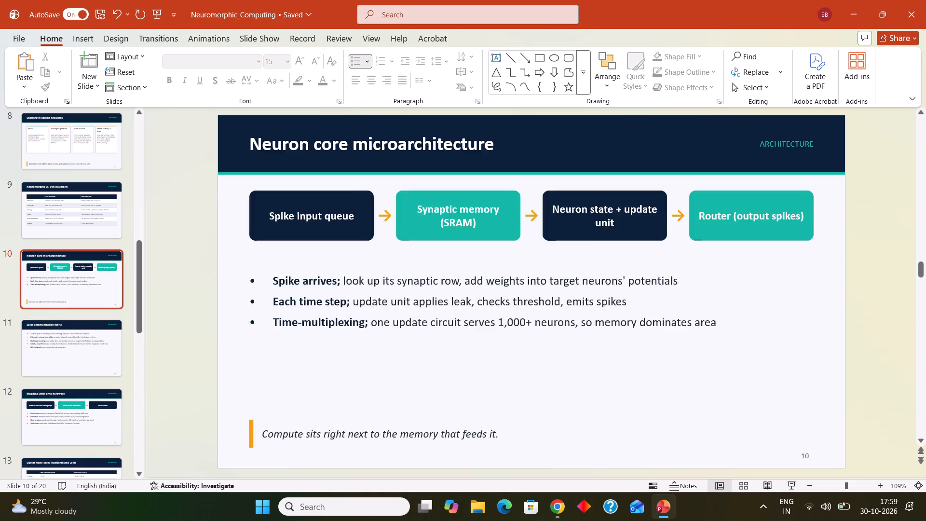
key("Left")
key("Left")
key("Left")
key("Left")
key("Right")
key("Right")
key("Right")
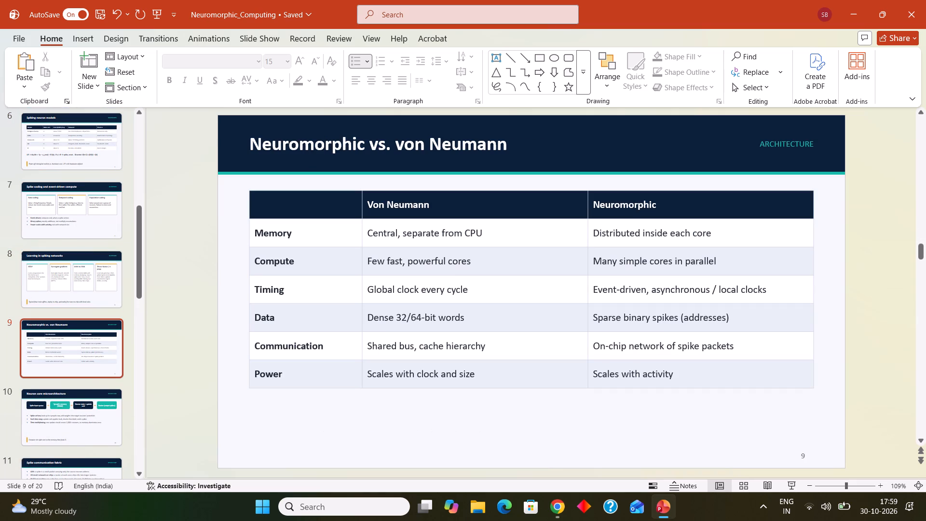
key("Right")
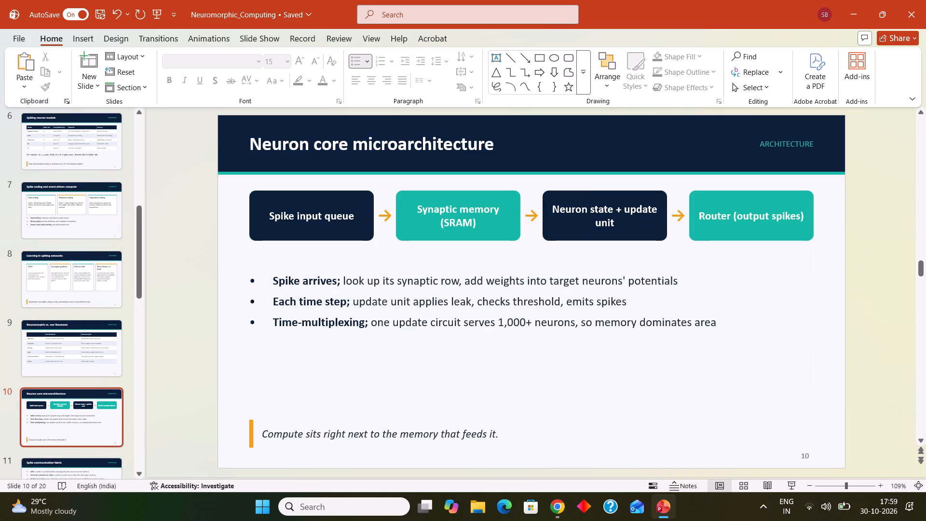
key("Left")
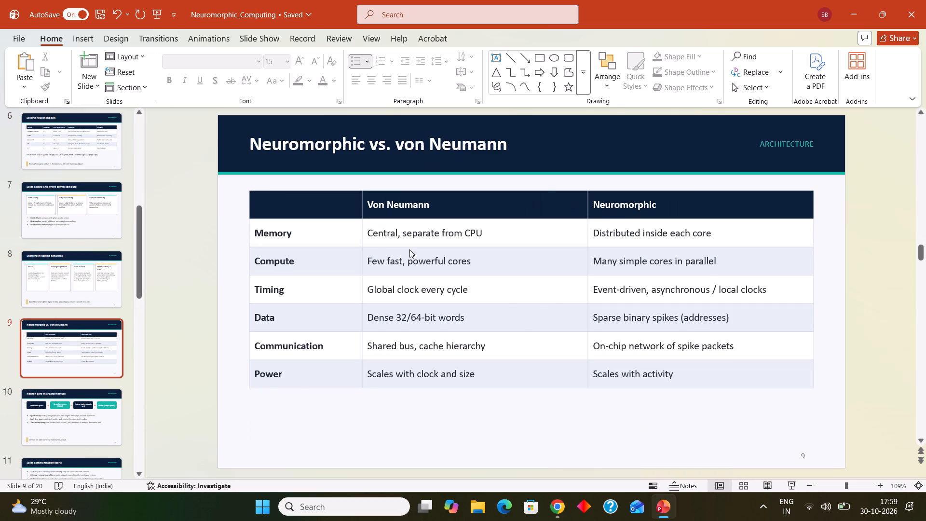
key("Right")
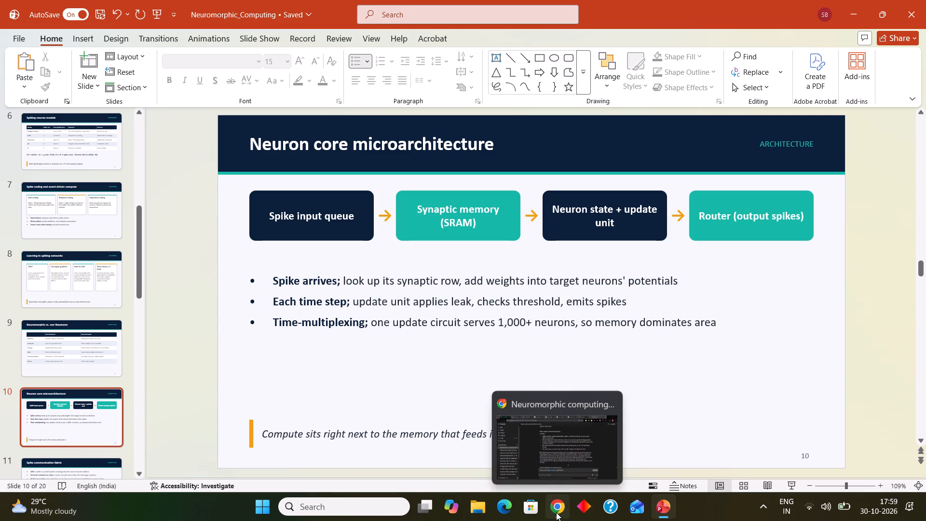
Capture a screen snip of slide 10, Neuron core microarchitecture, covering the title, flow blocks and bullets.
key("Print")
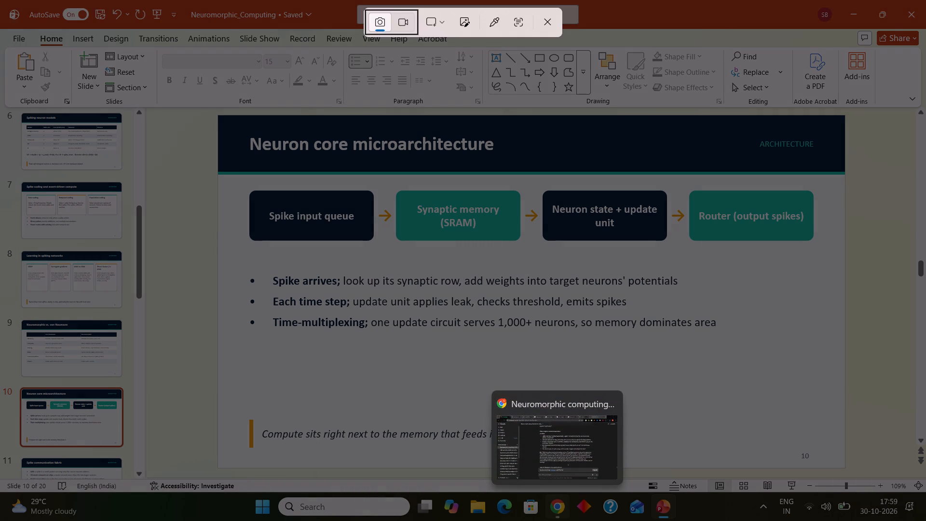
left_click_drag(239, 130, 852, 349)
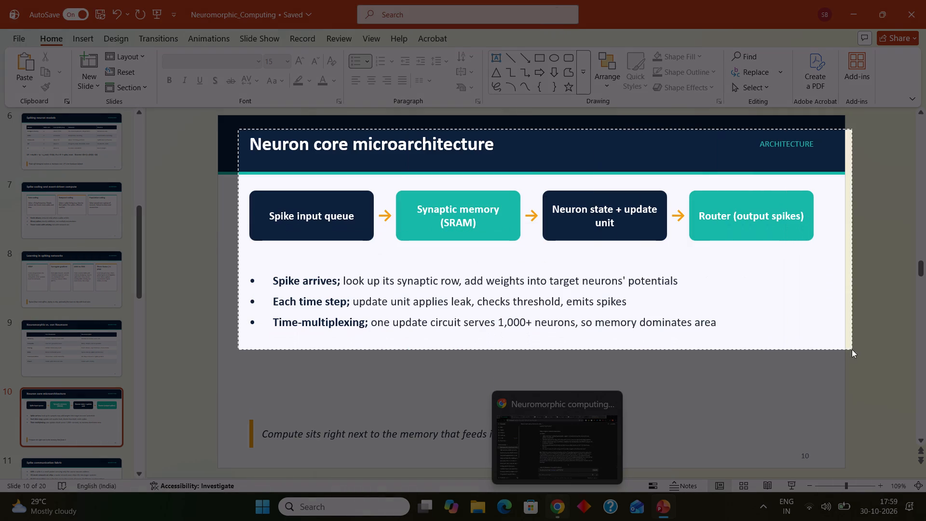
left_click_drag(852, 349, 815, 447)
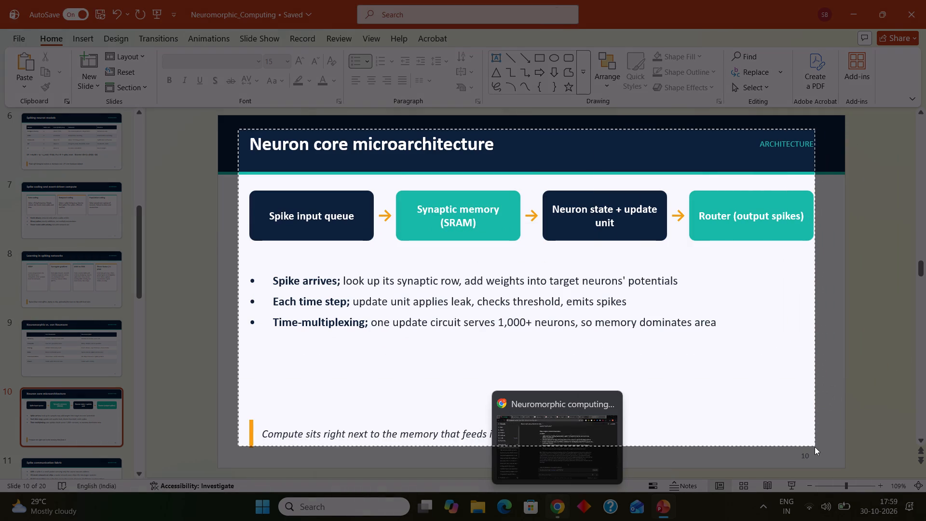
left_click_drag(815, 447, 830, 343)
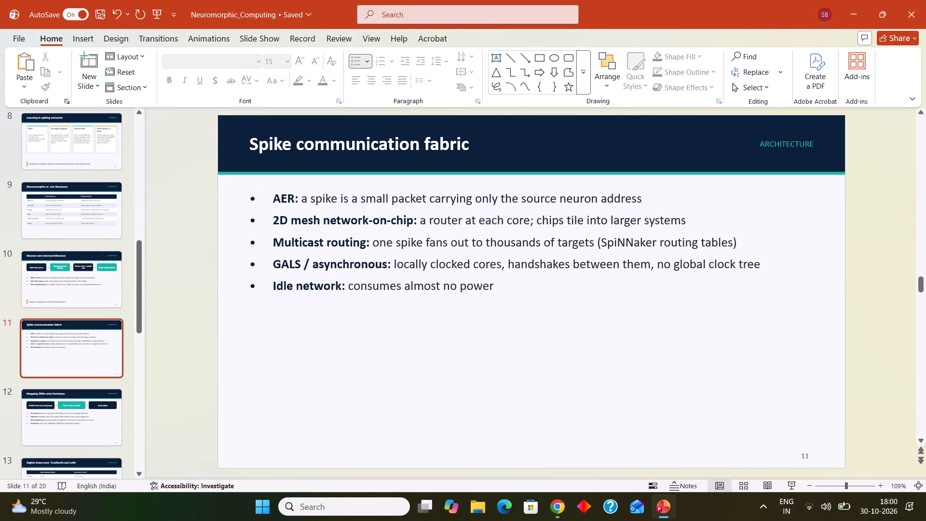
key("Down")
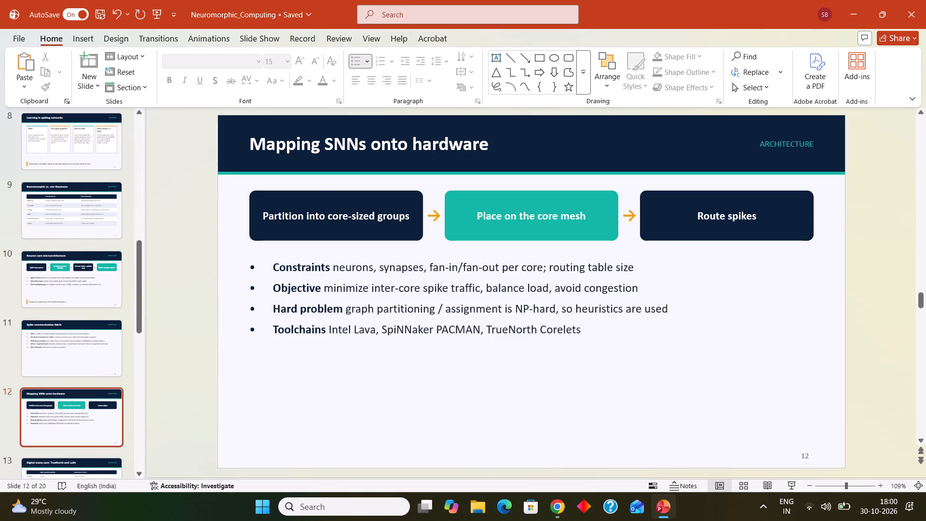
key("Down")
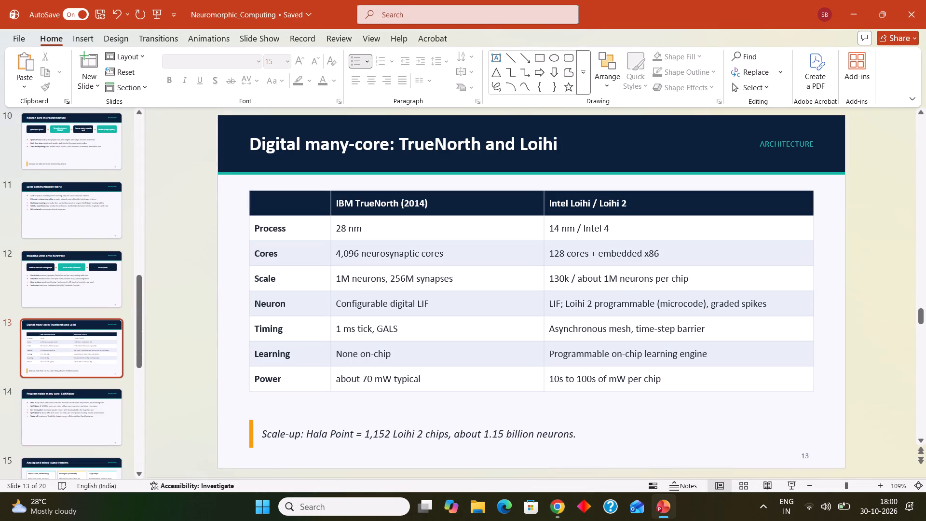
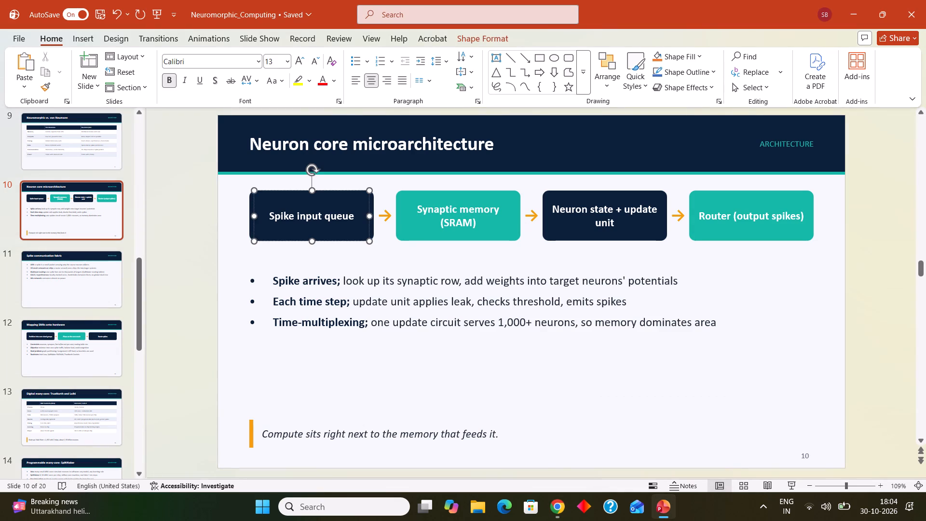
left_click(353, 216)
key("Return")
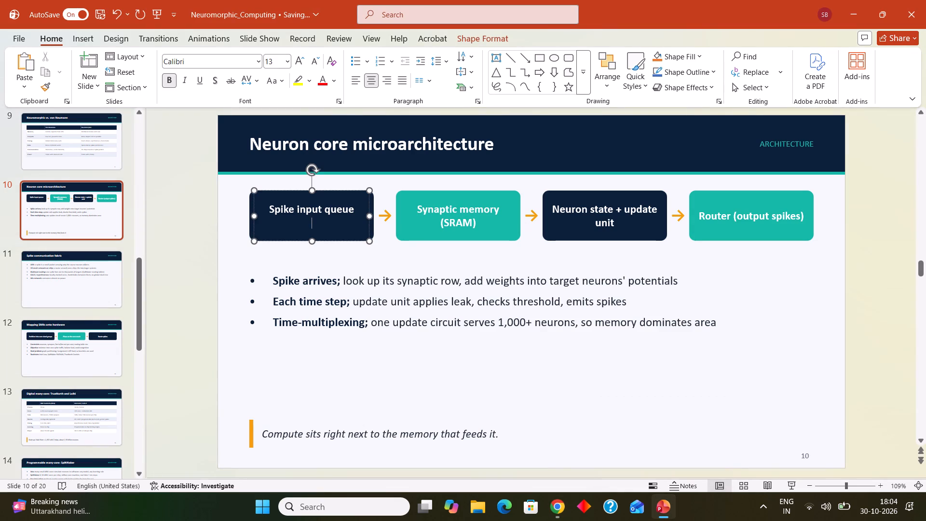
key("shift+parenleft")
key("BackSpace")
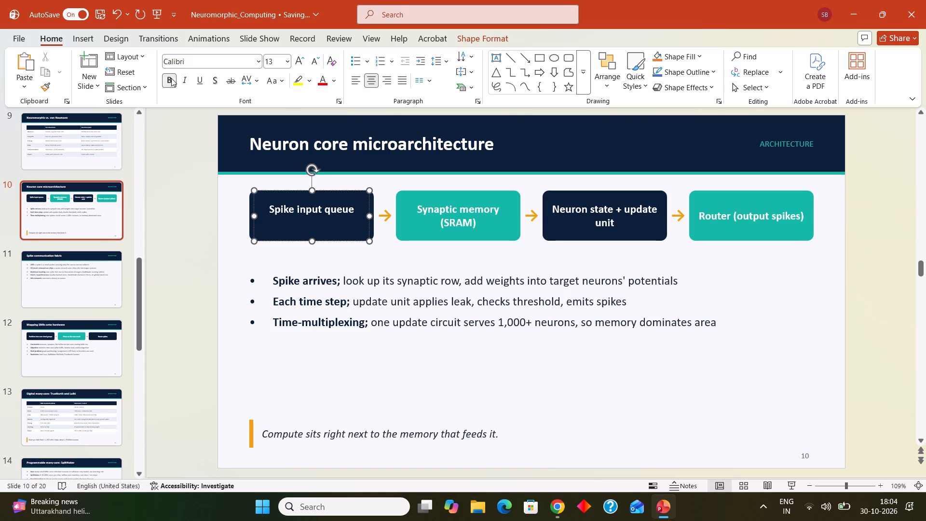
left_click(171, 78)
type("(s")
type("tores")
key("space")
type("incoming spike events")
key("shift+parenright")
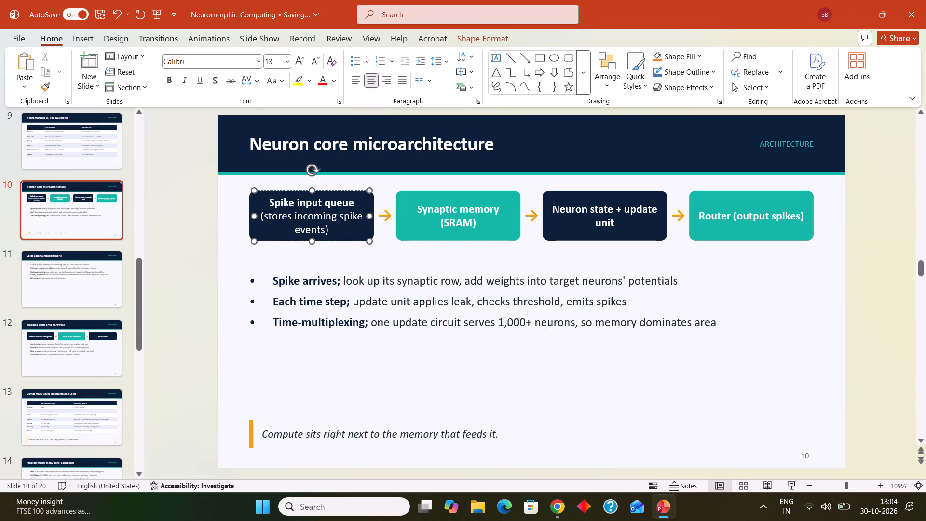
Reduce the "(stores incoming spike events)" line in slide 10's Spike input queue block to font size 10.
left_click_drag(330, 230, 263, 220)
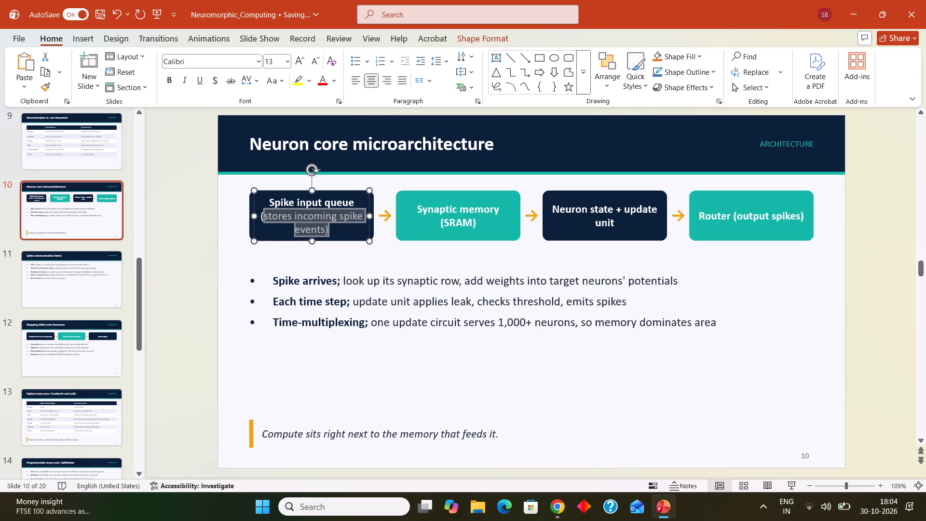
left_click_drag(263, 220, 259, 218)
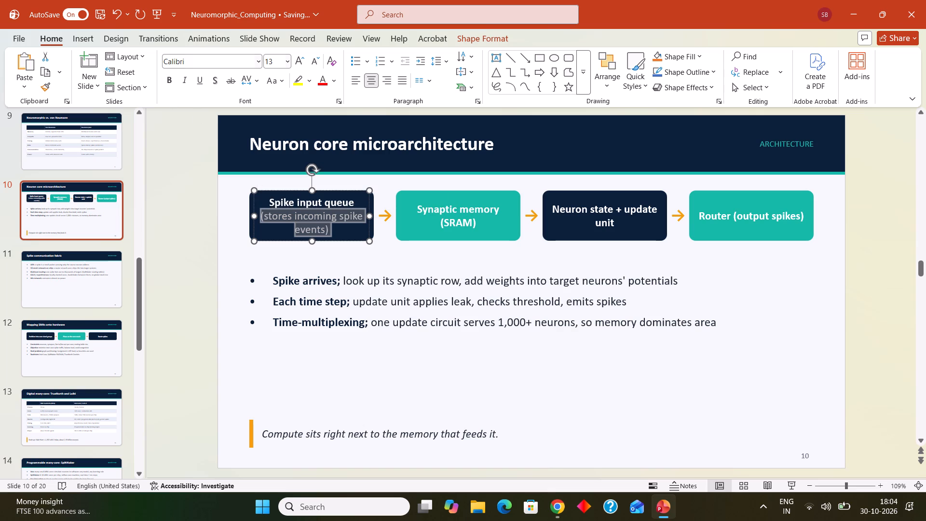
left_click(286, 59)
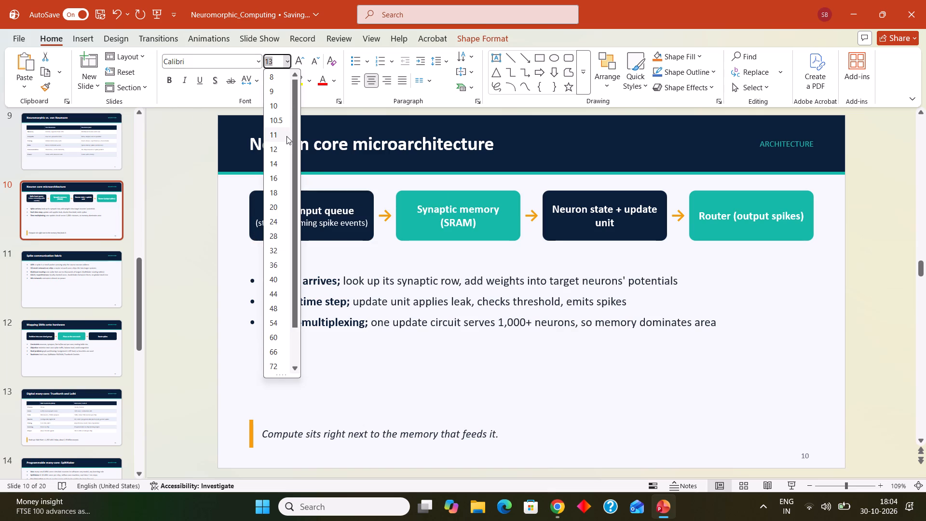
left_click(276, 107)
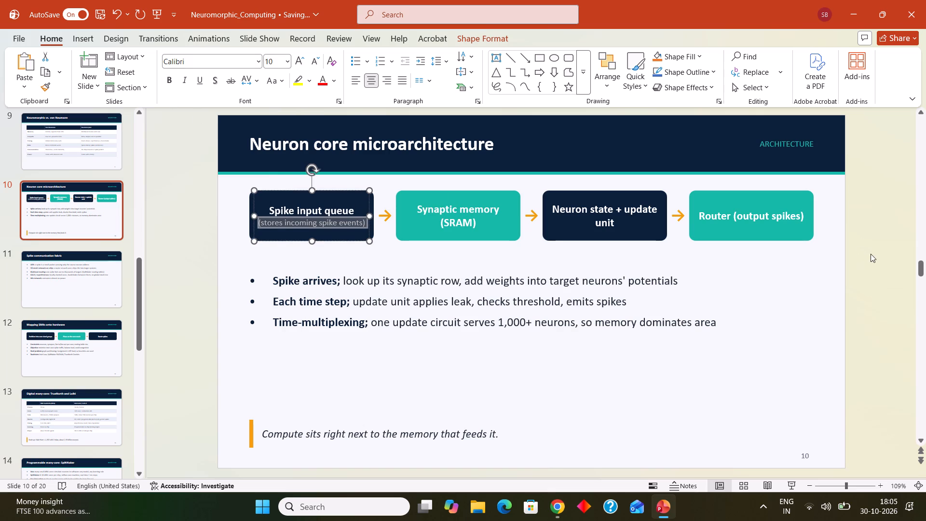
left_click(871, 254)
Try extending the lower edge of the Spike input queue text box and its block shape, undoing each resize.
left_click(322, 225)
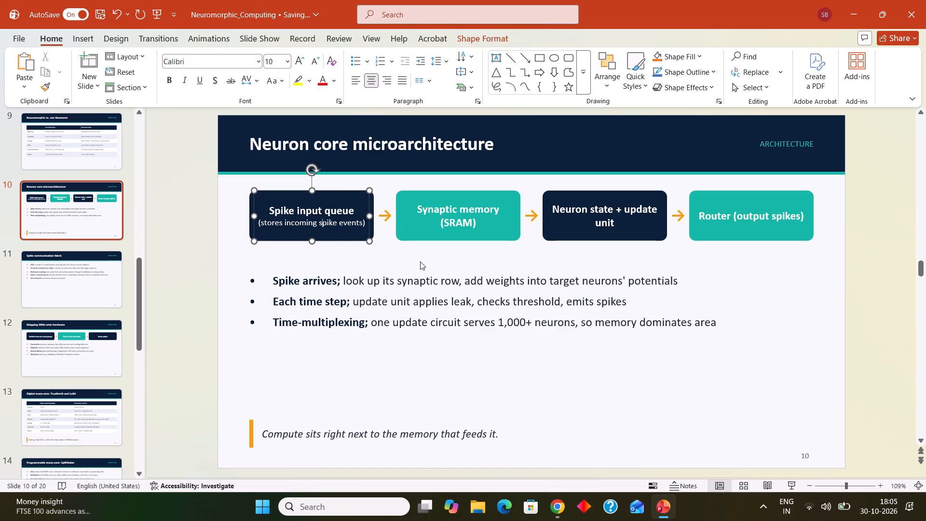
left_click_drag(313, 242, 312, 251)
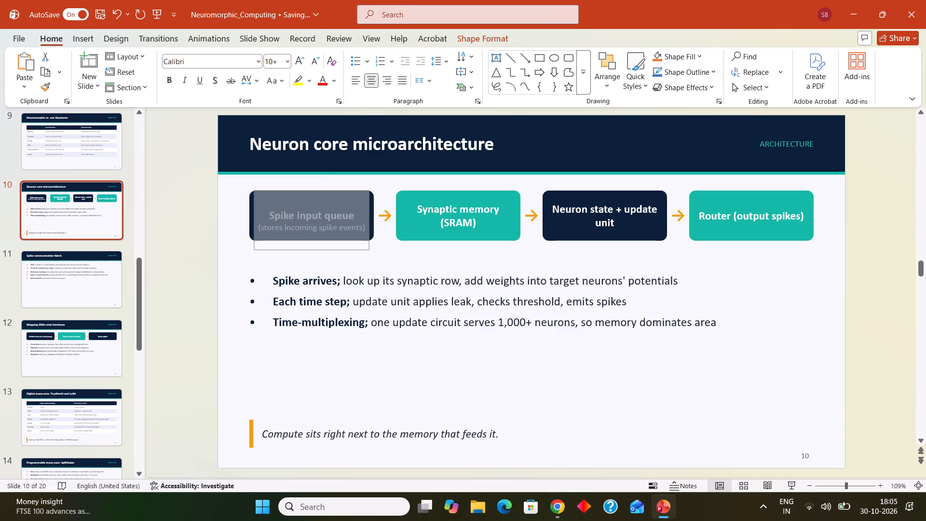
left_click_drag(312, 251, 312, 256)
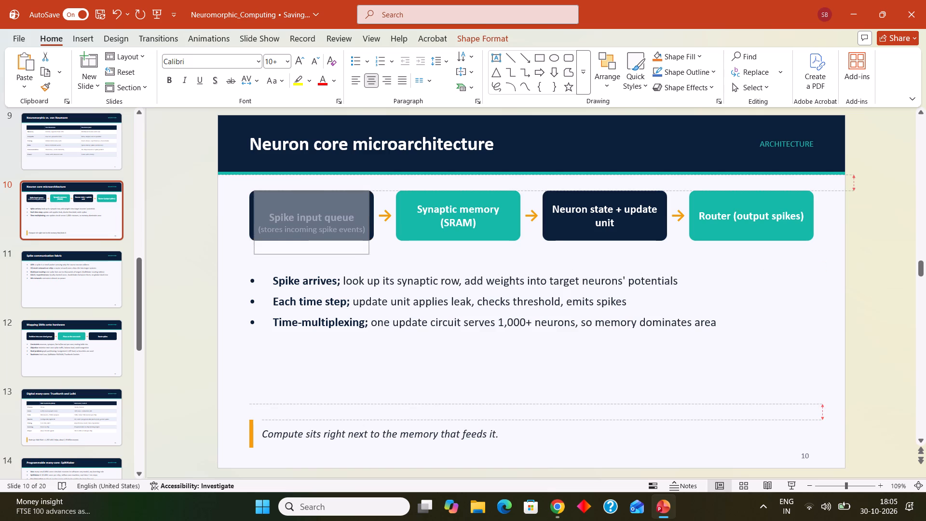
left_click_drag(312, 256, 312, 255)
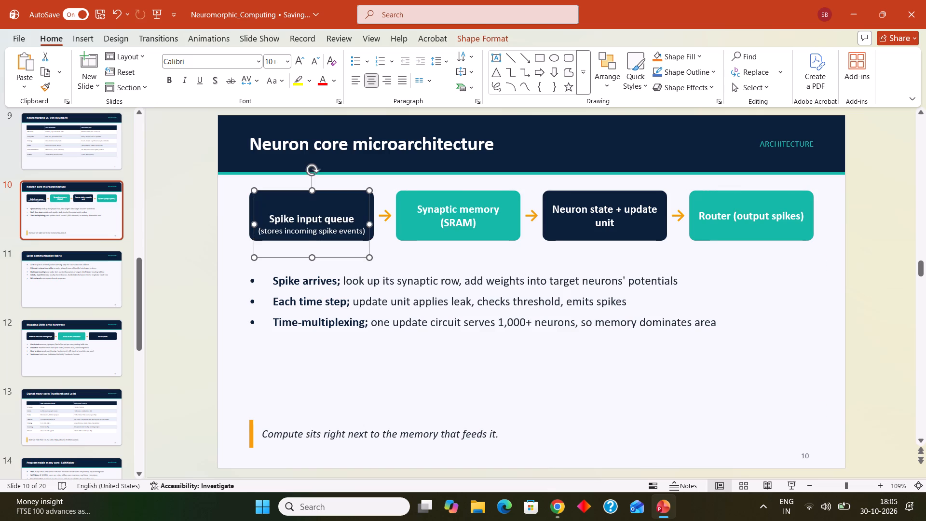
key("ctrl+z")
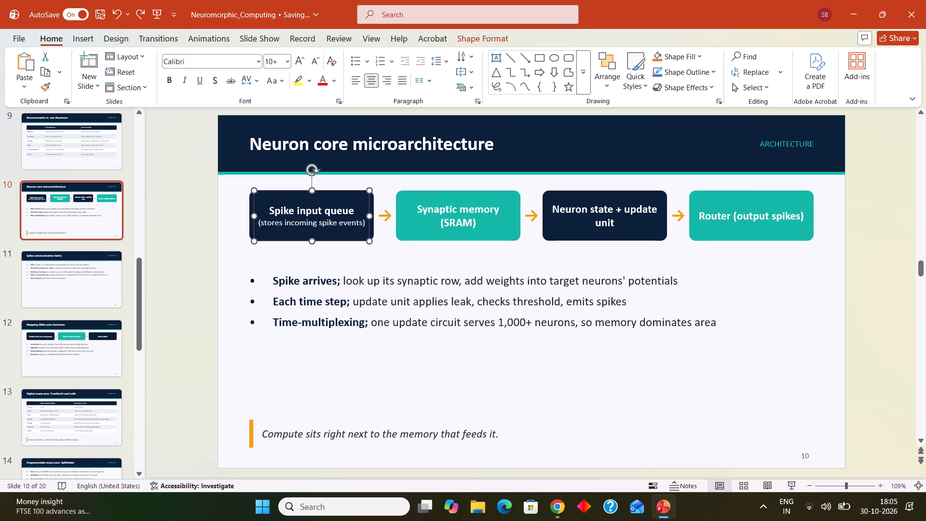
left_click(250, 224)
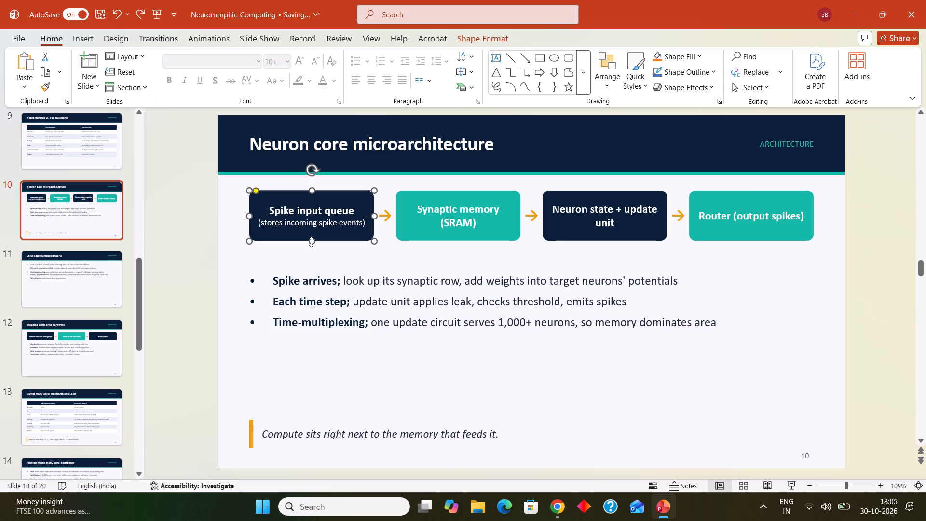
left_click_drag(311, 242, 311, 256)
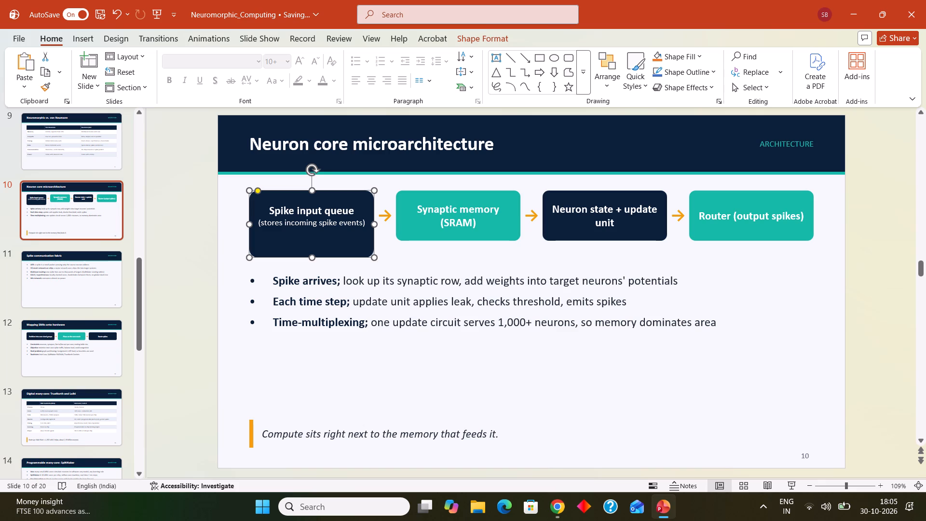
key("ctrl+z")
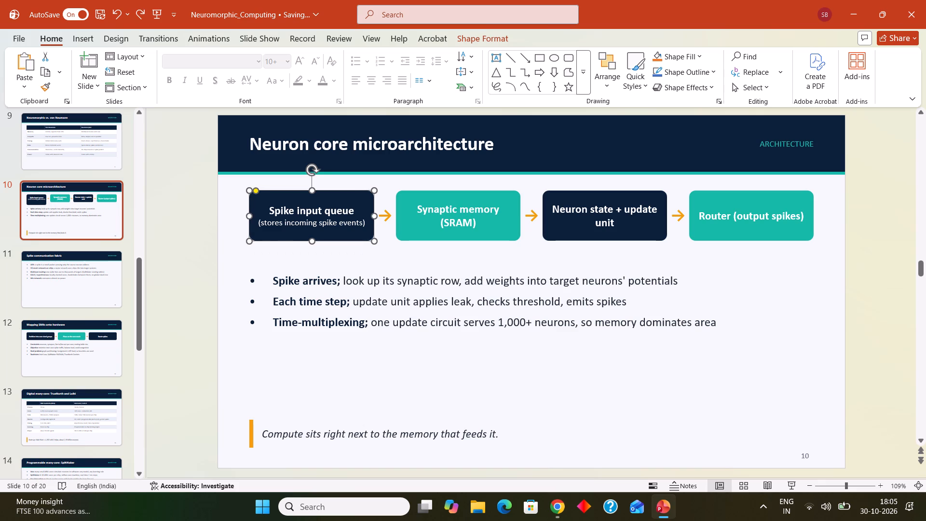
Undo the font size change and the added explanation in the Spike input queue block, continuing back to the last edit on slide 11.
key("ctrl+z")
key("ctrl+z")
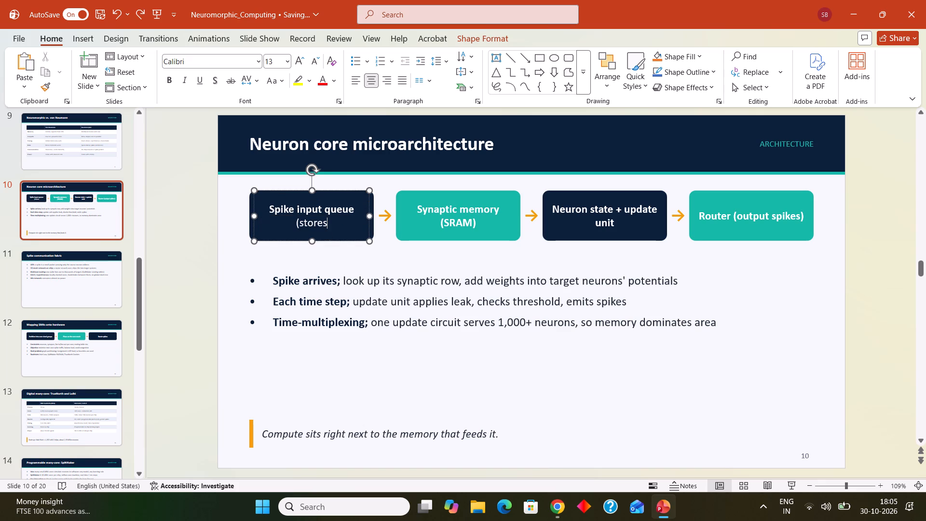
key("ctrl+z")
key("ctrl+z")
key("ctrl+z")
key("ctrl+z")
key("ctrl+z")
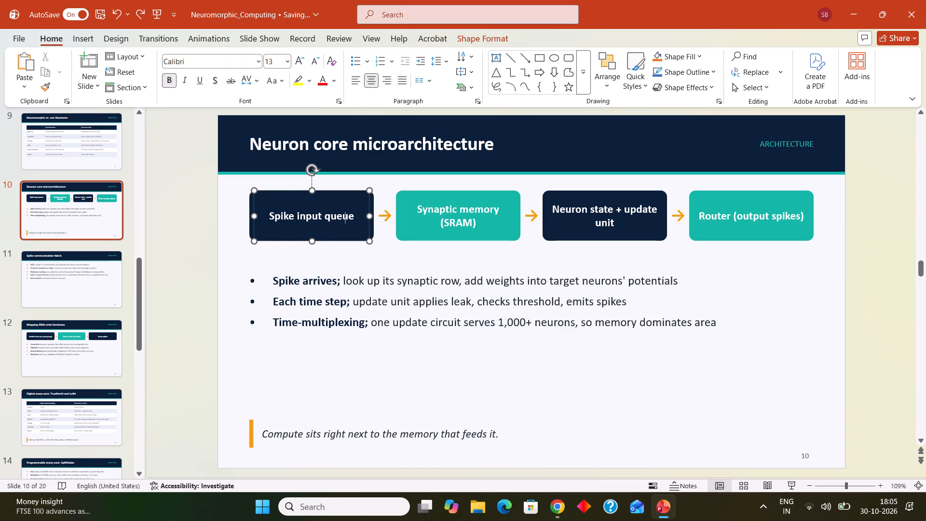
key("ctrl+z")
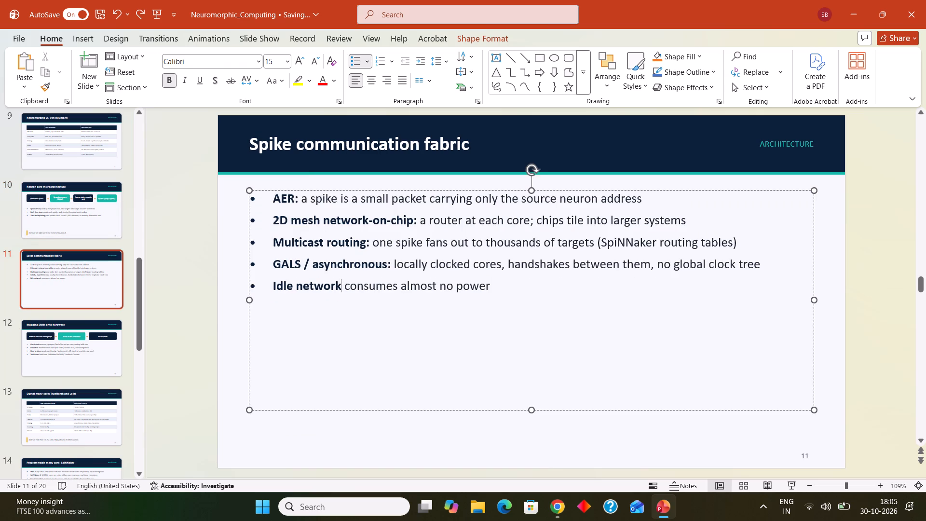
Add a colon after "Idle network" in slide 11's last bullet and return to slide 10.
key("shift+colon")
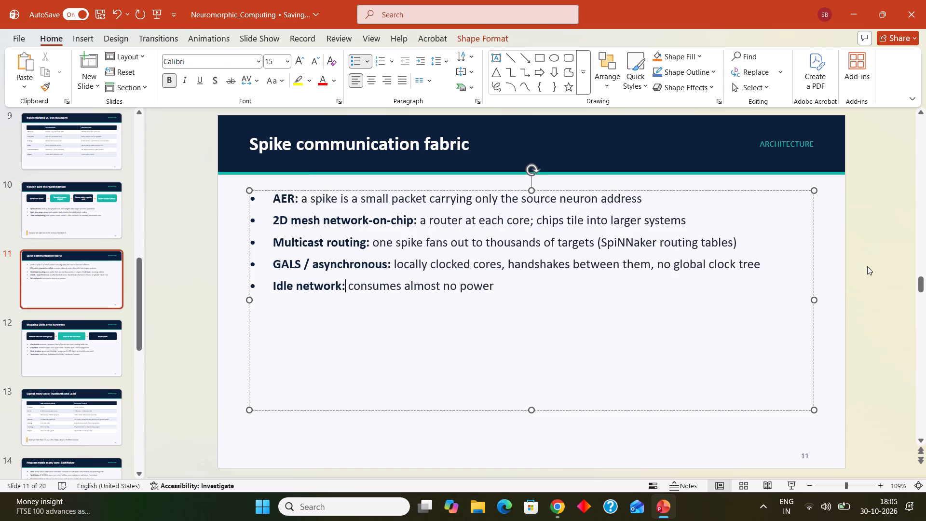
left_click(867, 266)
key("Up")
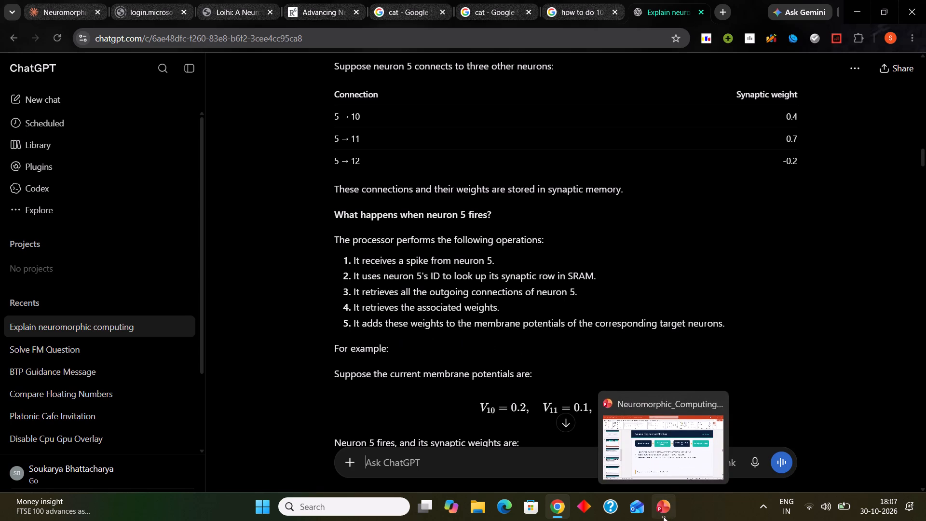
Switch to PowerPoint and skim the deck from slide 2, the von Neumann bottleneck, to slide 12, Mapping SNNs onto hardware.
left_click(660, 470)
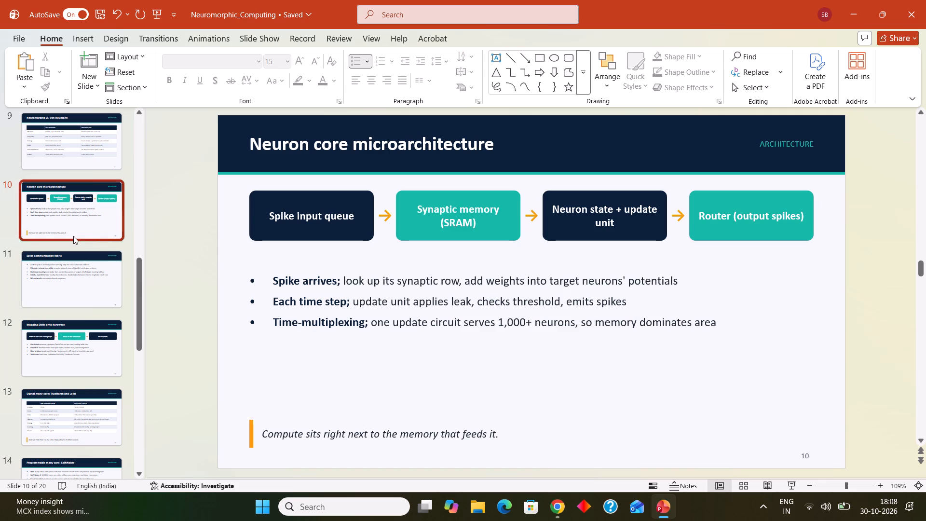
left_click_drag(141, 278, 162, 148)
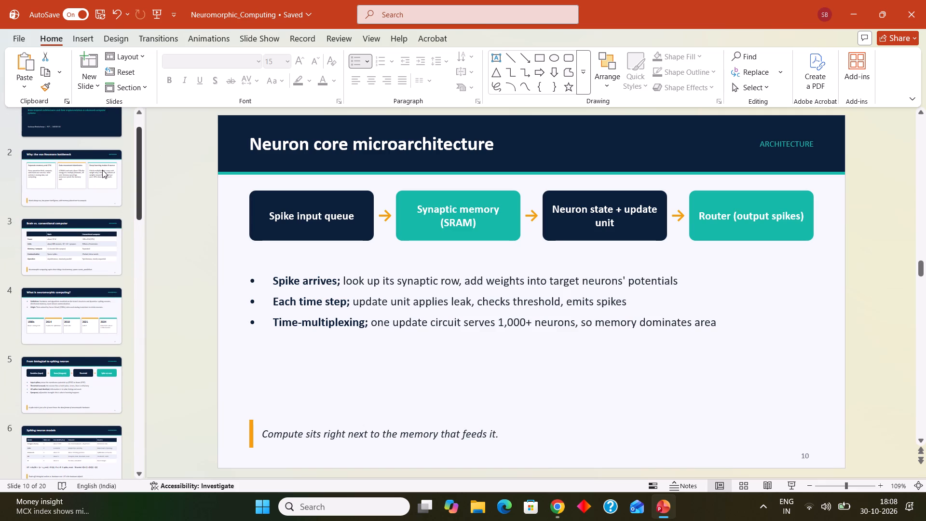
left_click(68, 177)
left_click(74, 223)
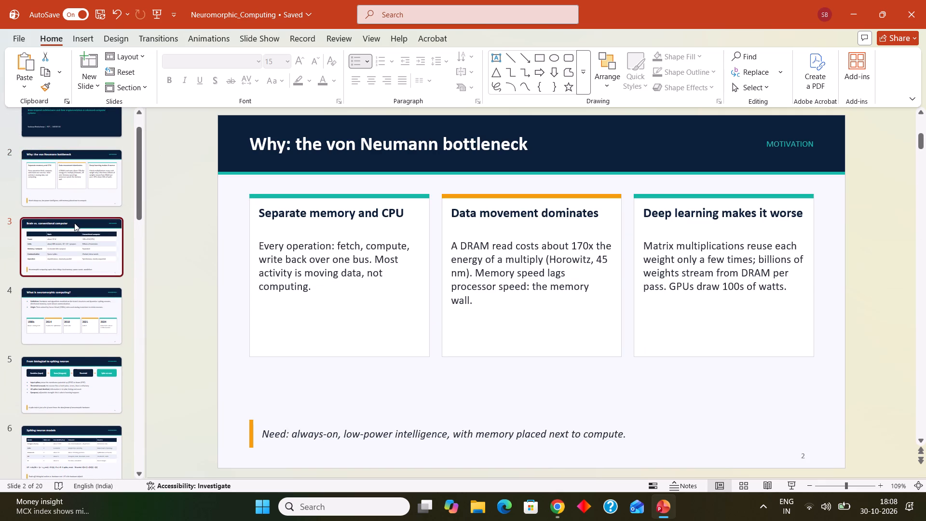
left_click(70, 313)
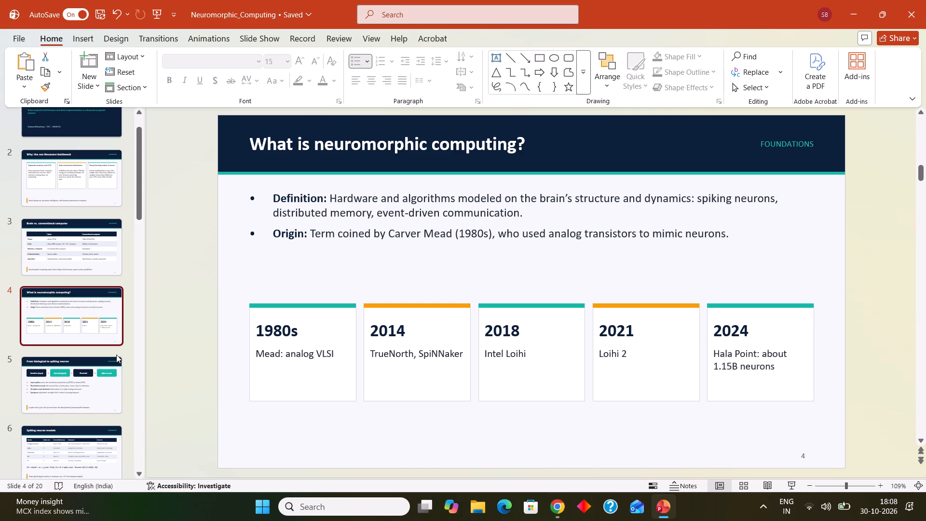
left_click(85, 390)
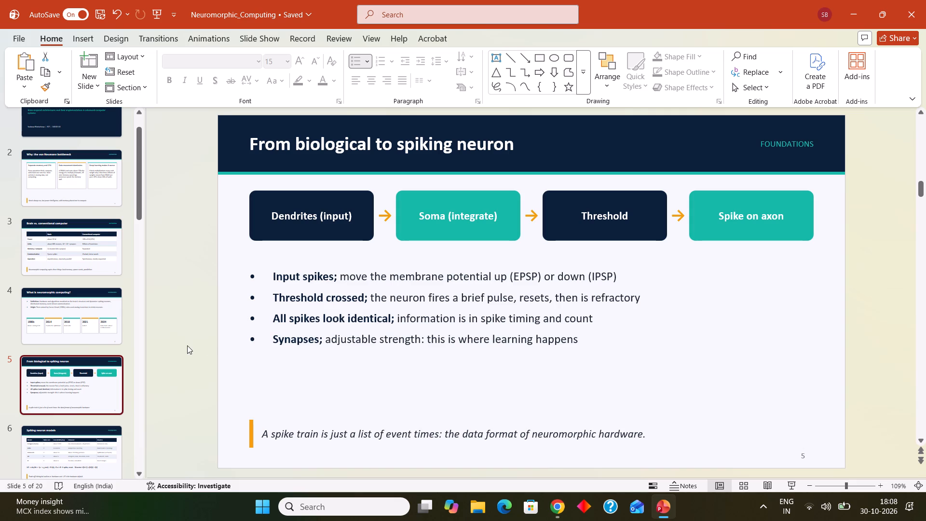
scroll(116, 359, "down", 3)
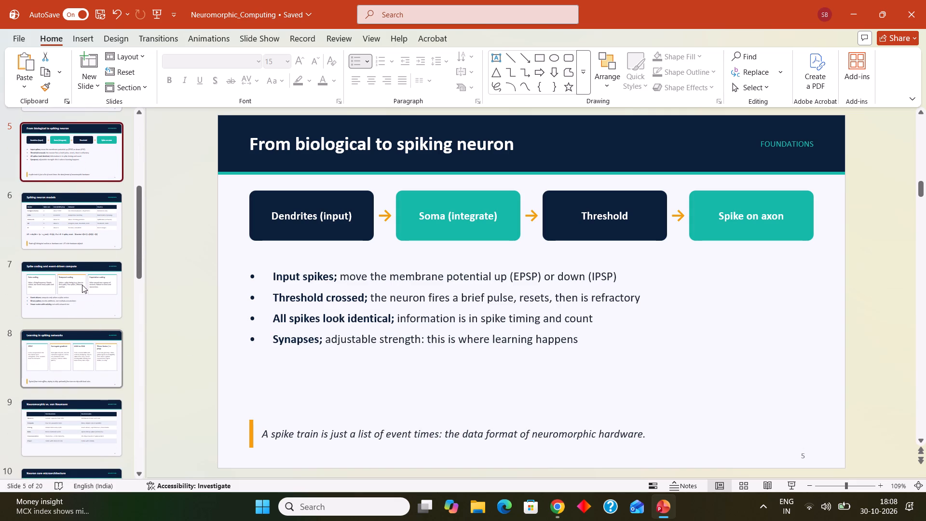
left_click(78, 238)
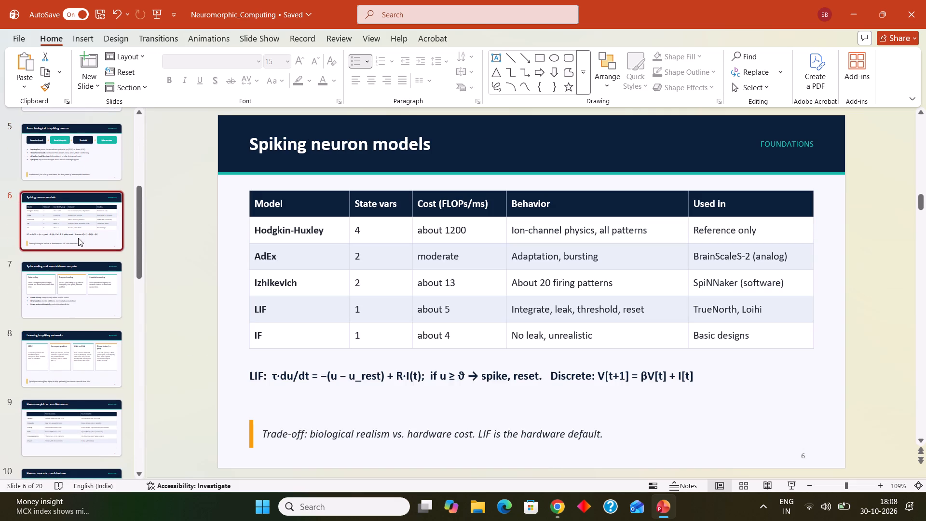
left_click(86, 296)
left_click(102, 372)
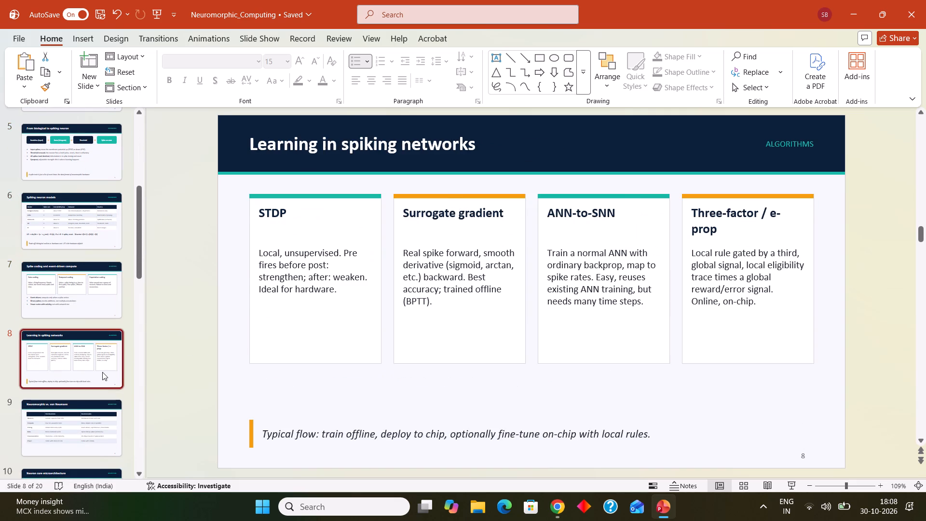
left_click(95, 427)
scroll(95, 427, "down", 2)
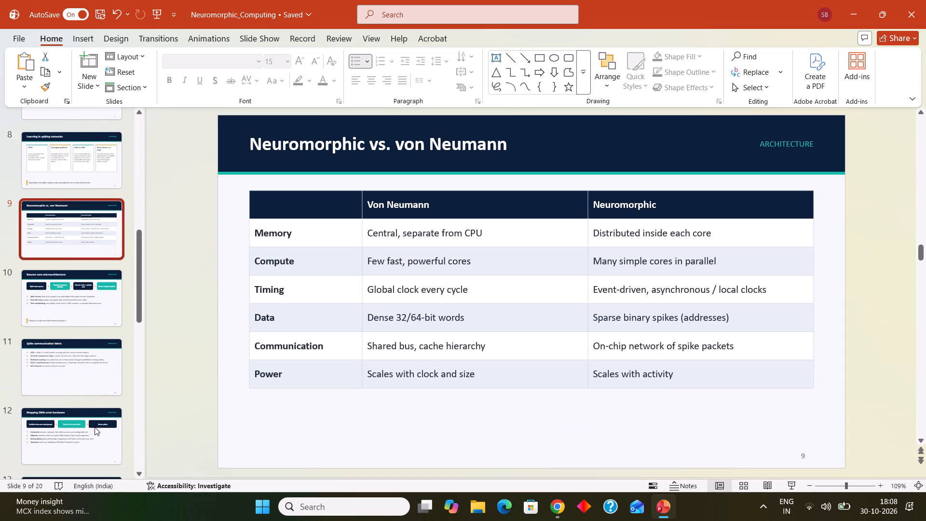
scroll(95, 427, "down", 1)
left_click(84, 293)
left_click(84, 271)
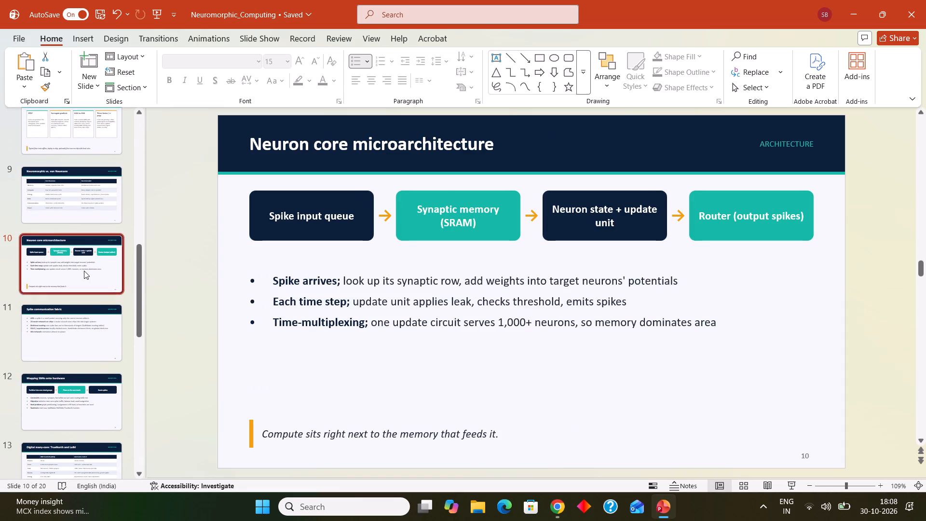
left_click(88, 403)
scroll(88, 403, "down", 1)
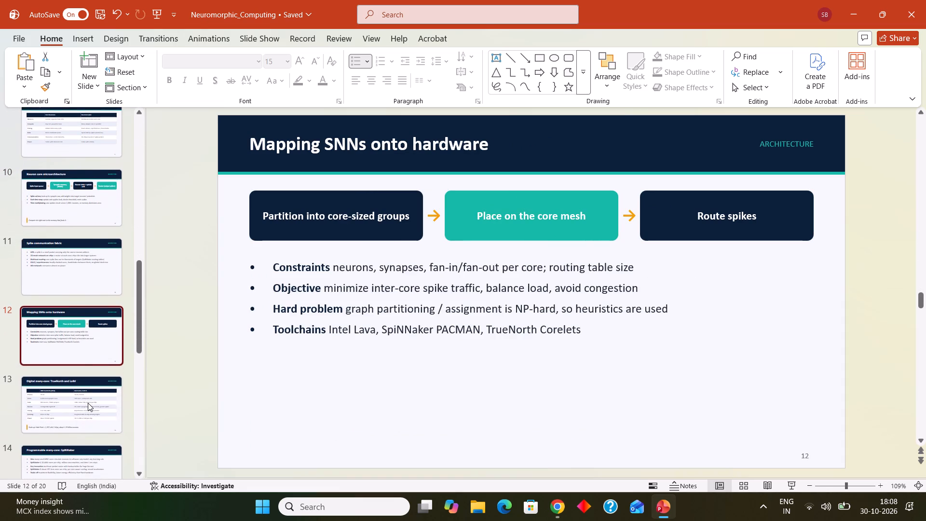
scroll(88, 403, "down", 1)
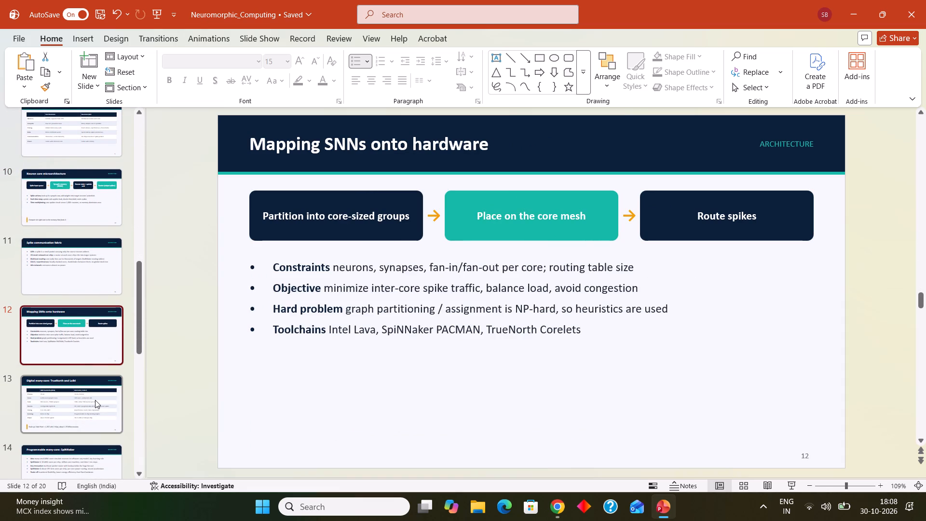
Compare slide 13 on TrueNorth and Loihi with slide 14 on SpiNNaker, and check slide 15 on analog and mixed-signal systems.
left_click(95, 400)
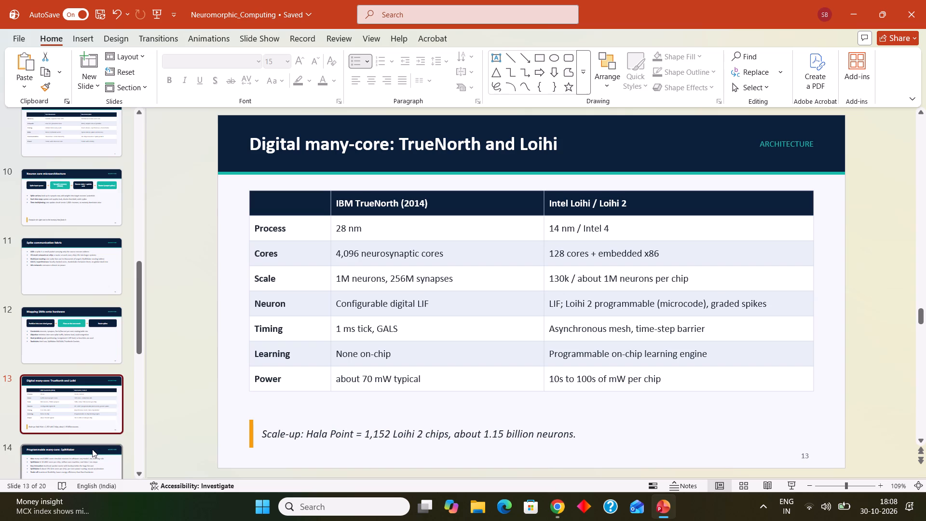
left_click(92, 449)
scroll(92, 449, "down", 1)
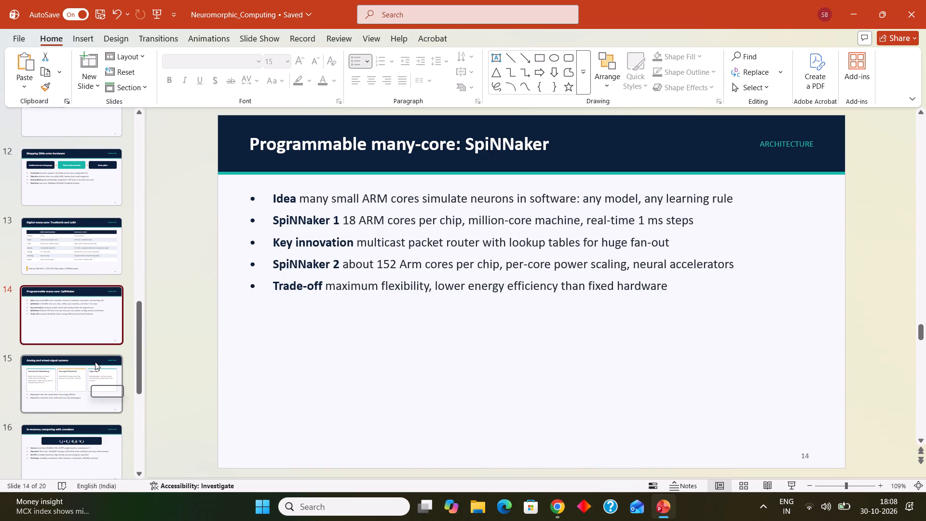
left_click(62, 242)
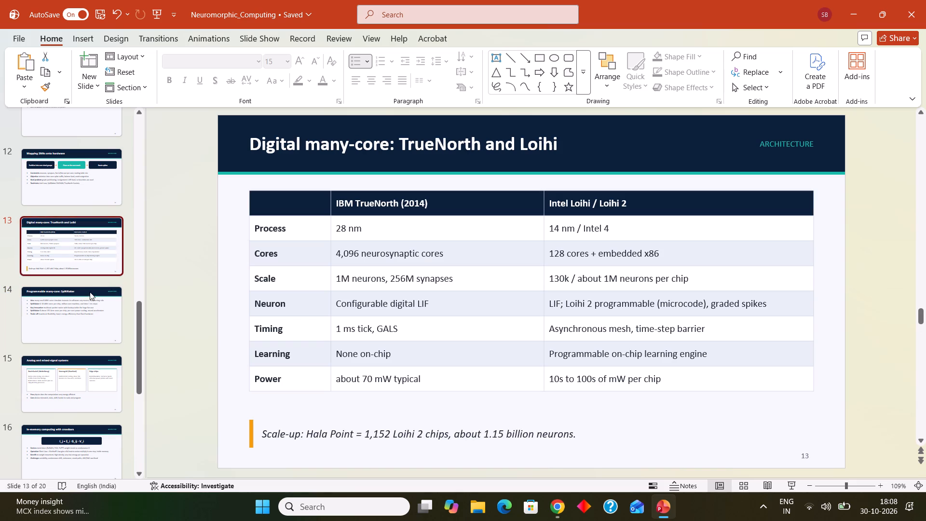
left_click(83, 305)
left_click(103, 240)
left_click(82, 321)
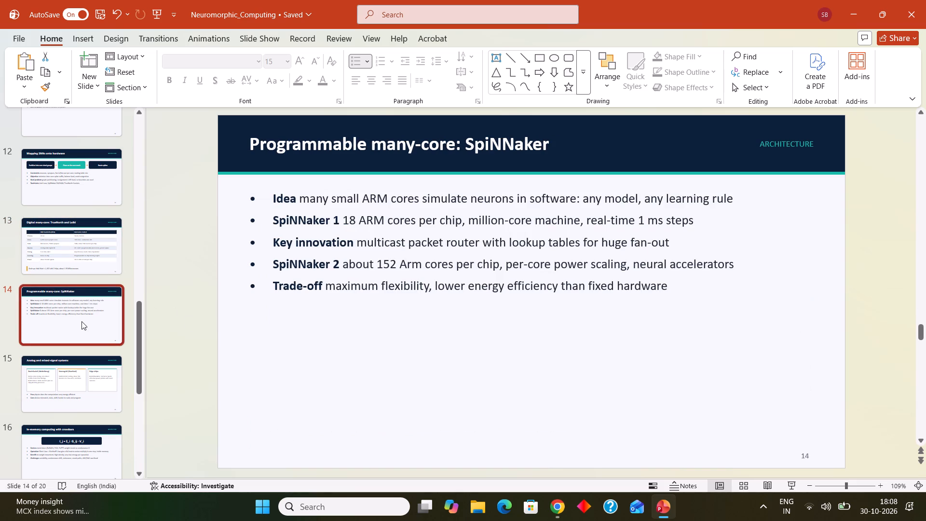
left_click(93, 372)
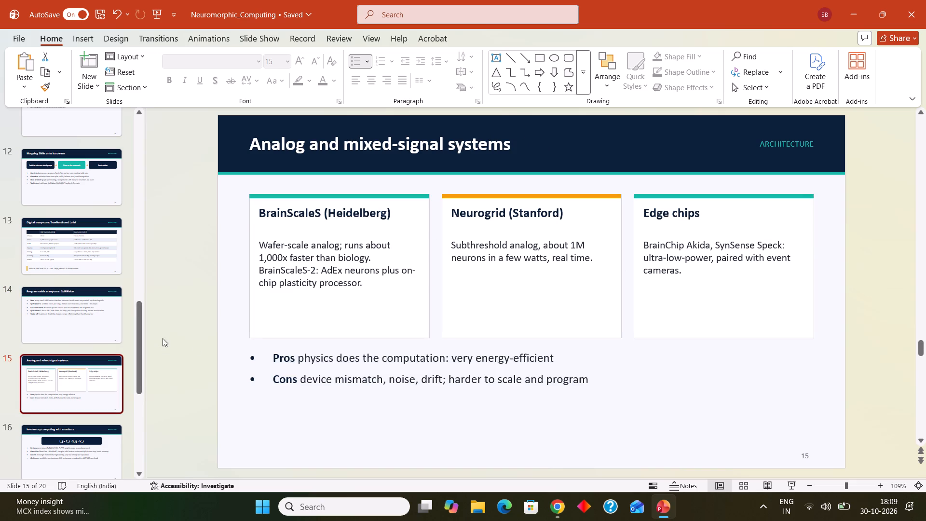
left_click(86, 295)
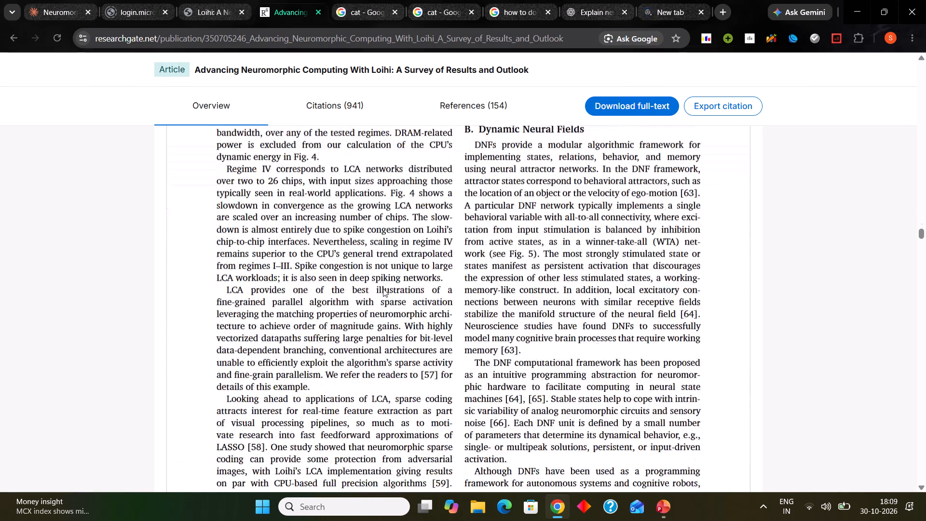
Skim the ResearchGate survey on Loihi from page 10 through the Fig. 6 graph search results, and return to its abstract.
scroll(383, 288, "down", 3)
scroll(383, 288, "up", 2)
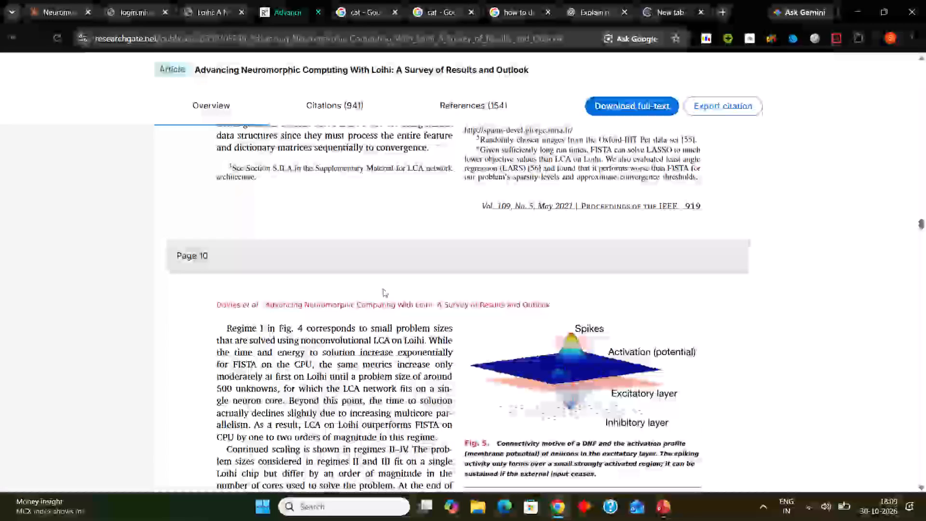
scroll(383, 288, "down", 15)
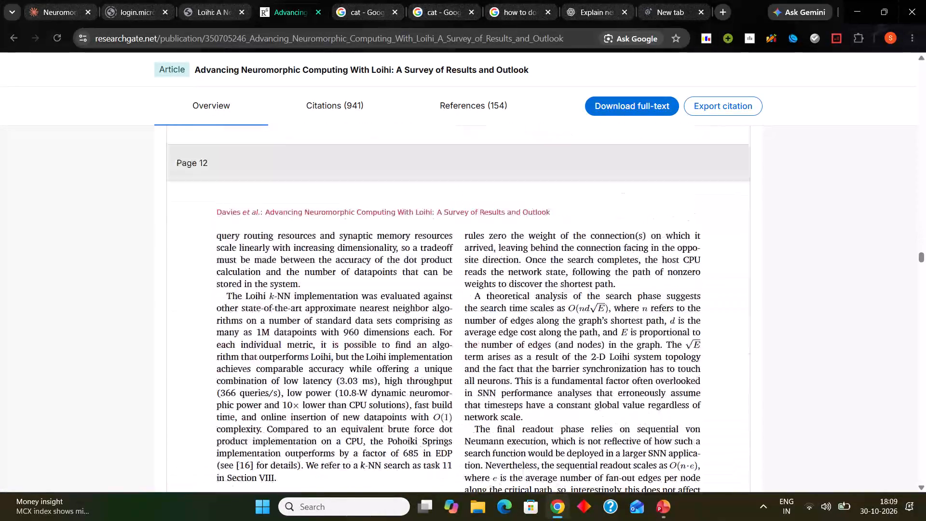
scroll(383, 288, "down", 6)
scroll(383, 288, "up", 5)
scroll(383, 288, "down", 5)
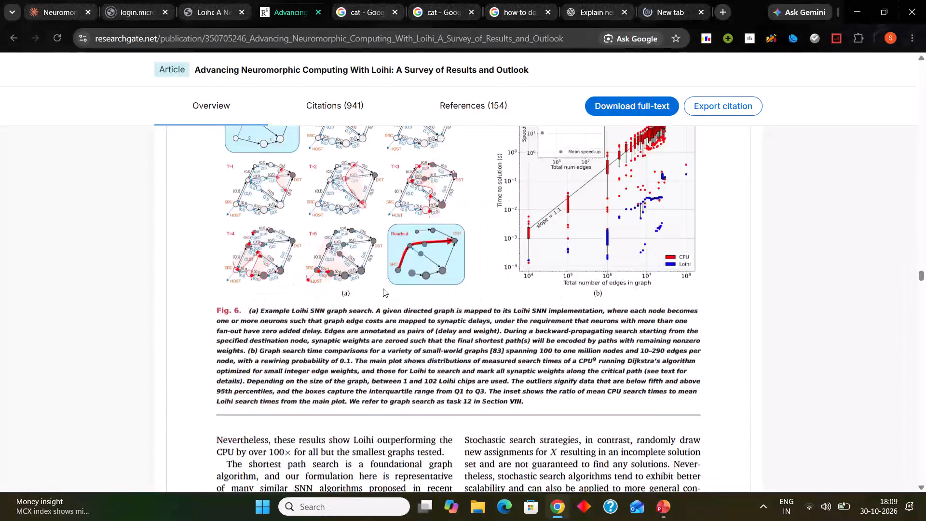
scroll(383, 288, "down", 5)
scroll(383, 288, "up", 20)
scroll(383, 288, "up", 20)
scroll(383, 288, "up", 15)
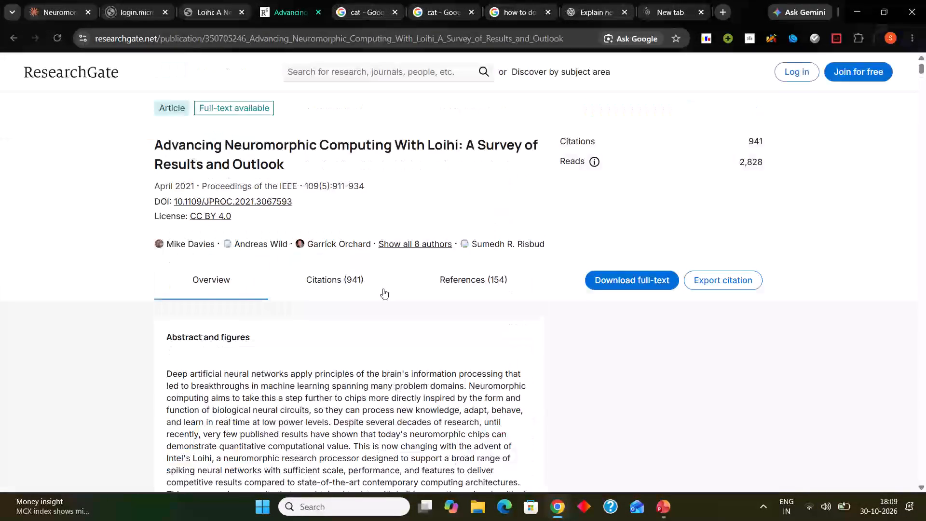
scroll(383, 288, "down", 3)
Go to the Loihi manycore processor PDF and review it from the page 1 abstract through Spiking Neural Unit and Figure 1 to Learning with Local Information.
left_click(211, 2)
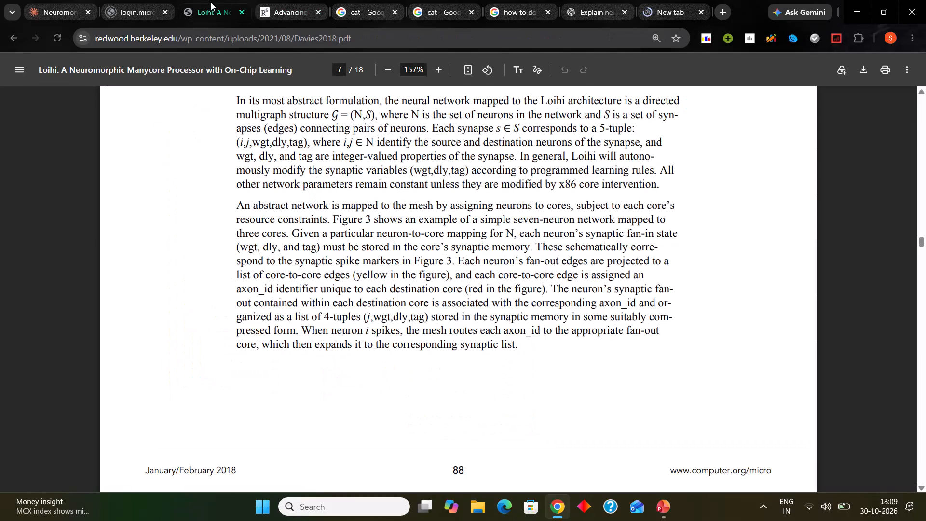
scroll(473, 205, "up", 20)
scroll(473, 205, "up", 20)
scroll(473, 205, "up", 7)
scroll(473, 205, "down", 2)
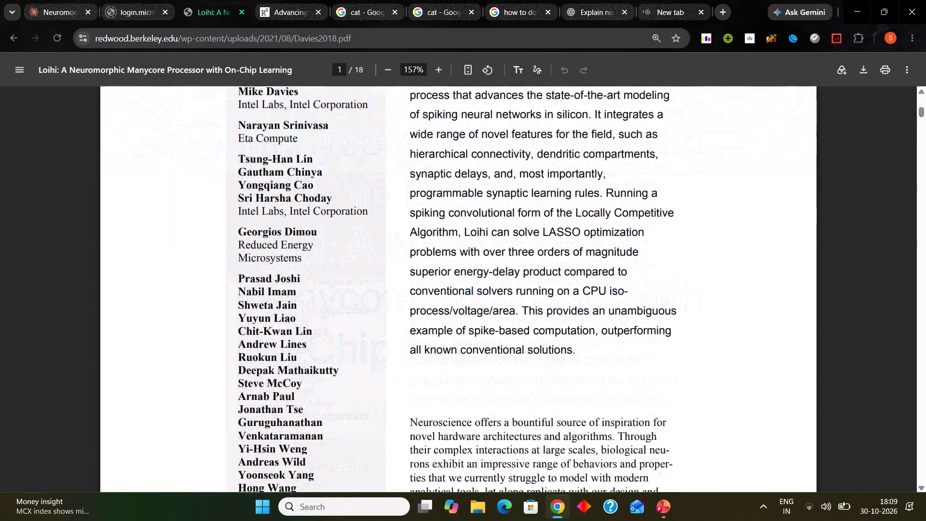
scroll(473, 205, "down", 15)
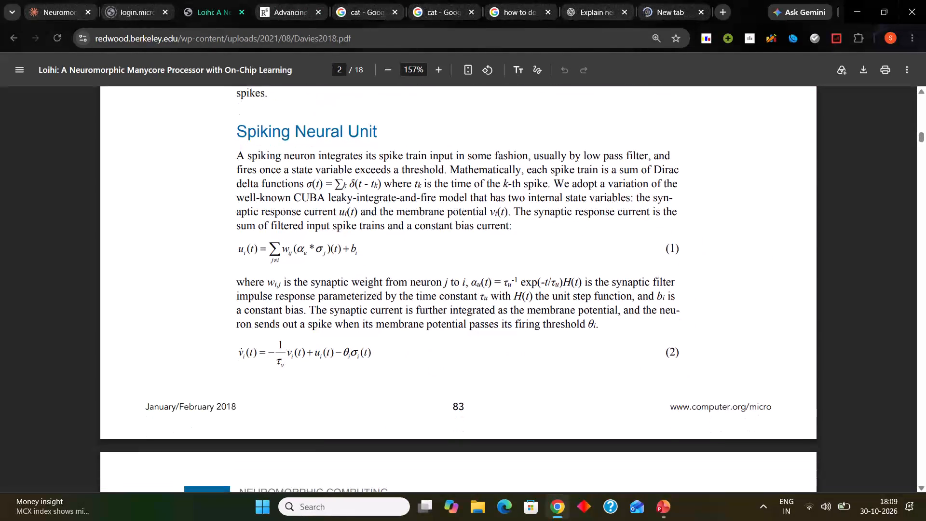
scroll(473, 205, "down", 8)
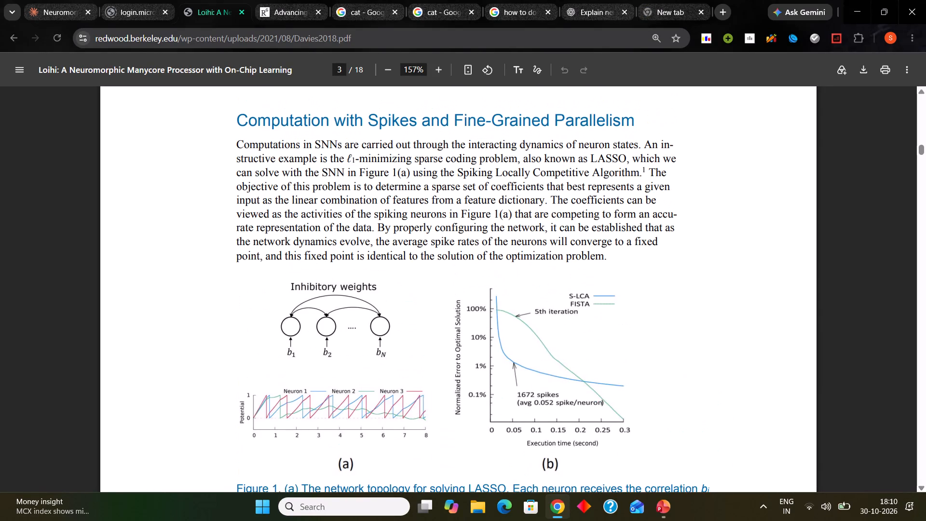
scroll(473, 205, "down", 2)
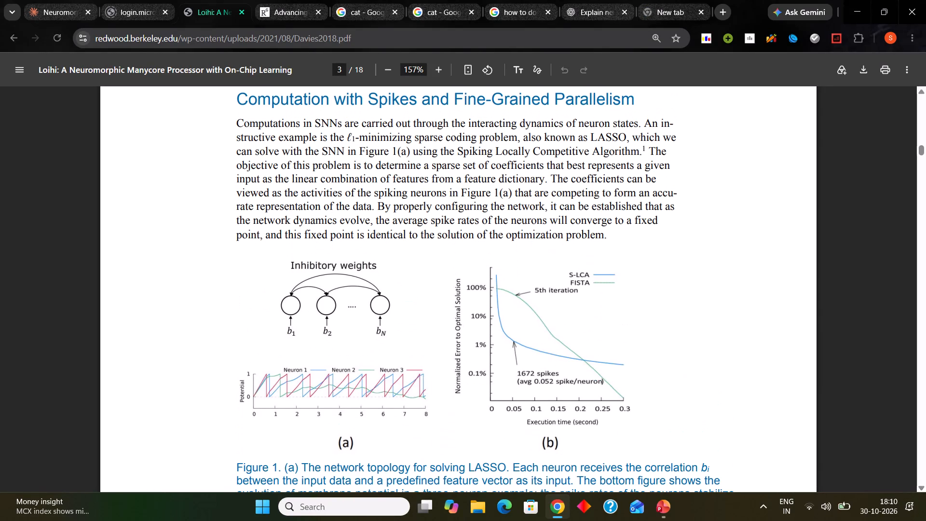
scroll(473, 205, "down", 1)
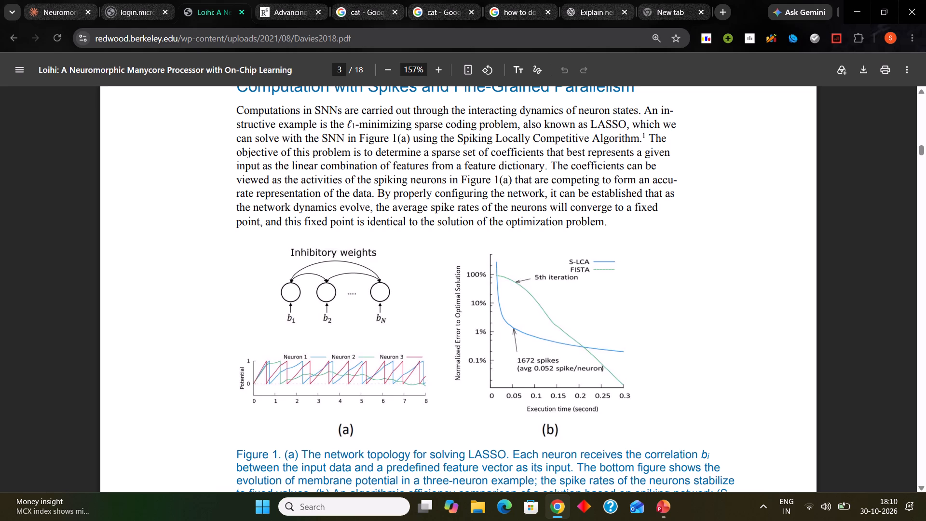
scroll(504, 204, "down", 3)
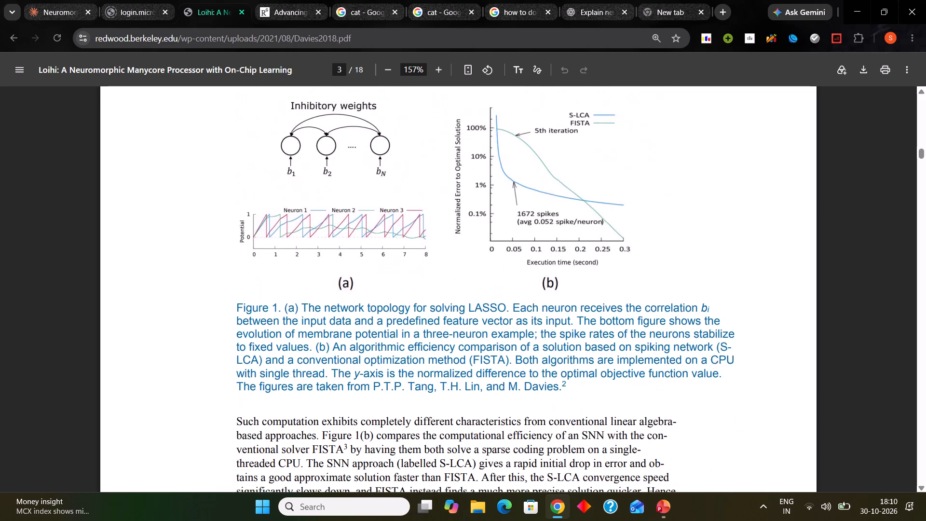
scroll(504, 204, "down", 8)
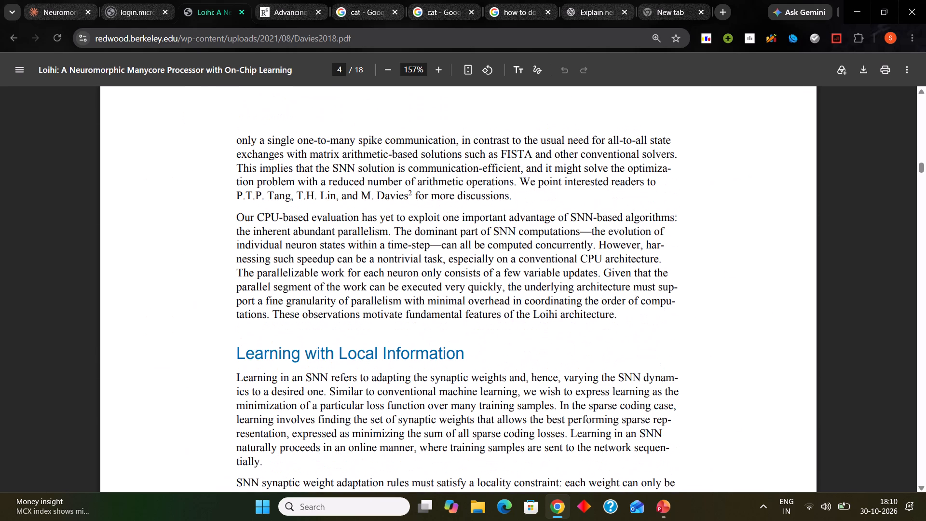
Read the Loihi paper's "Learning with Local Information" section on page 4, including the bulleted spike trace and reward trace features.
scroll(414, 295, "down", 4)
scroll(414, 295, "up", 2)
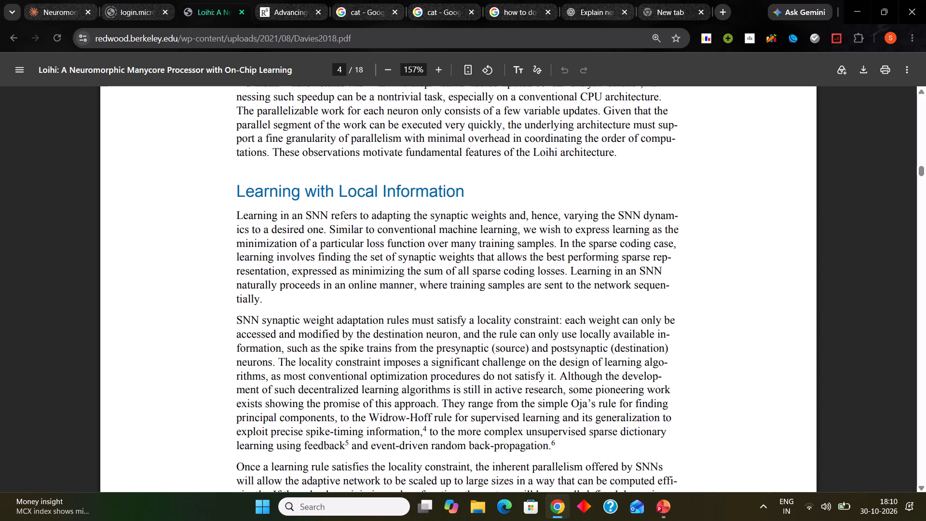
scroll(588, 327, "down", 2)
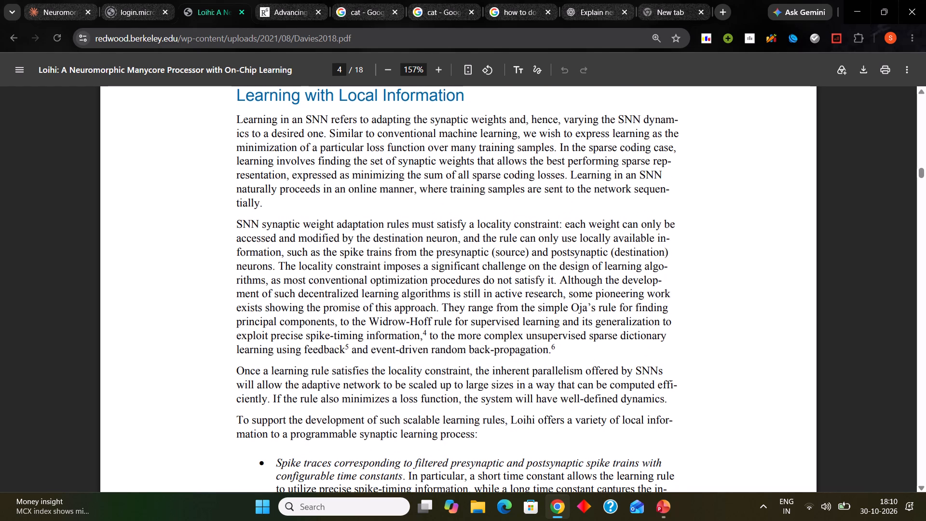
scroll(401, 308, "down", 2)
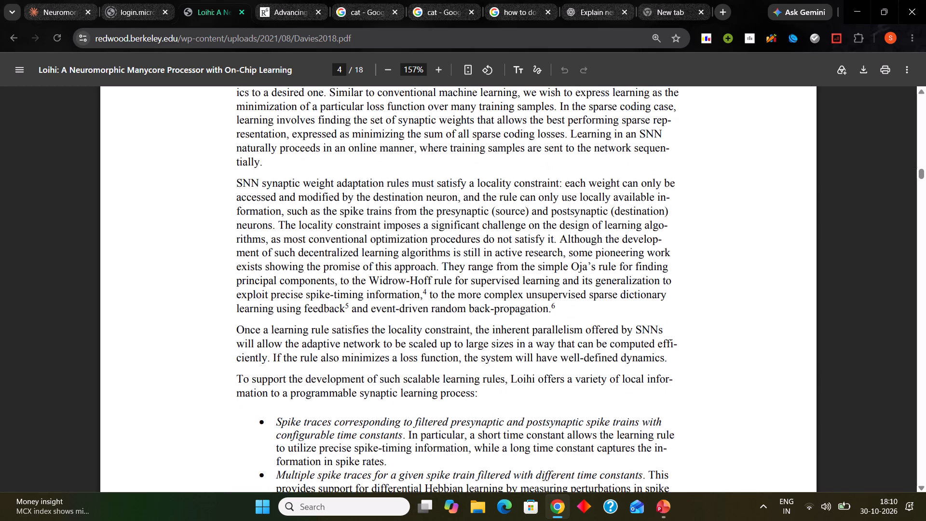
scroll(498, 375, "down", 2)
scroll(419, 347, "down", 1)
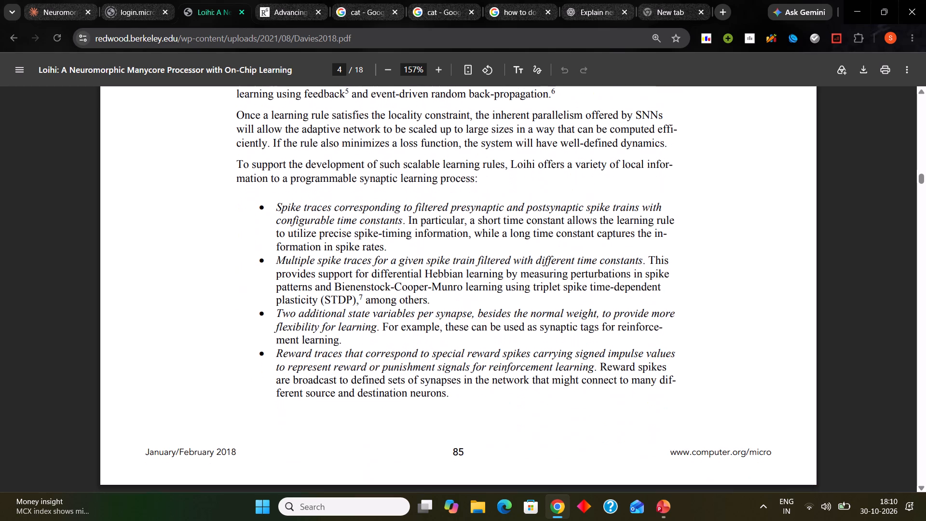
scroll(419, 347, "down", 1)
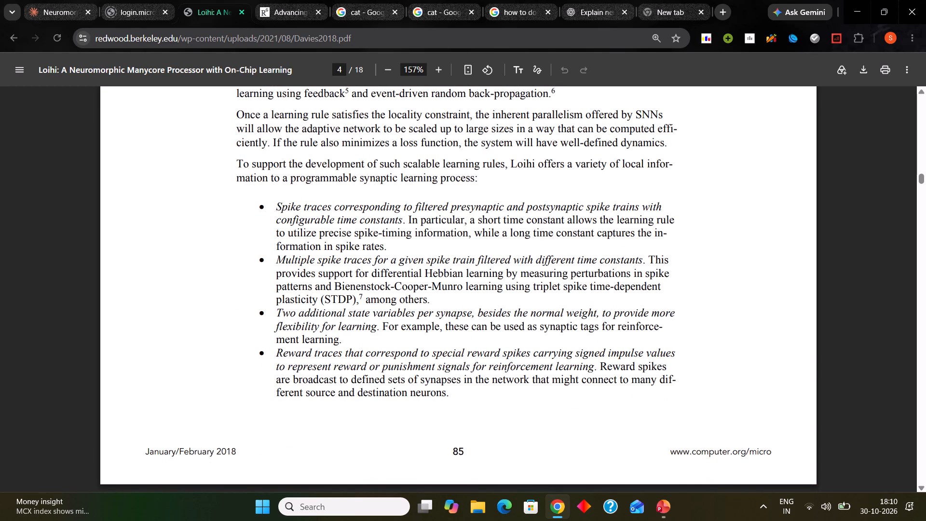
scroll(340, 313, "down", 2)
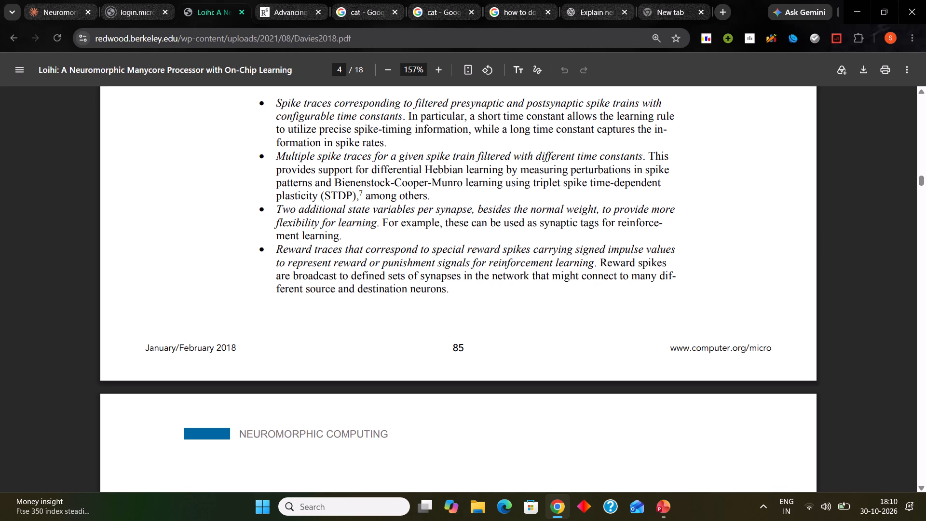
Read "Other Computational Primitives" on page 5, covering stochastic noise, configurable delays and dendritic tree processing.
scroll(643, 196, "down", 5)
scroll(643, 196, "up", 1)
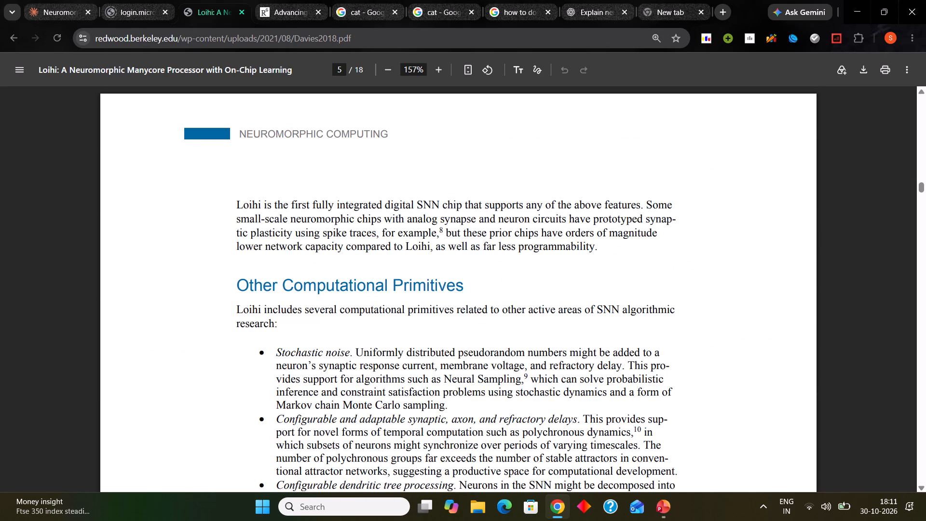
scroll(293, 237, "up", 4)
scroll(293, 237, "down", 2)
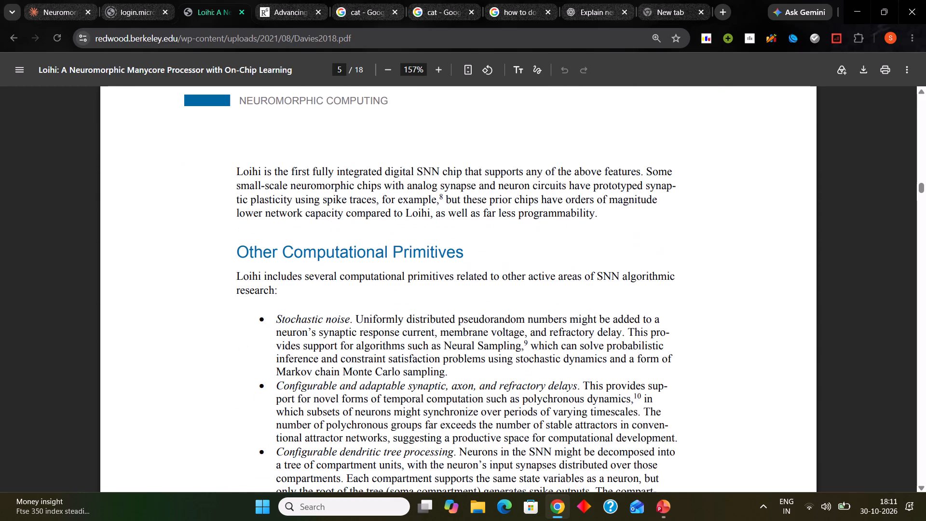
scroll(293, 237, "down", 2)
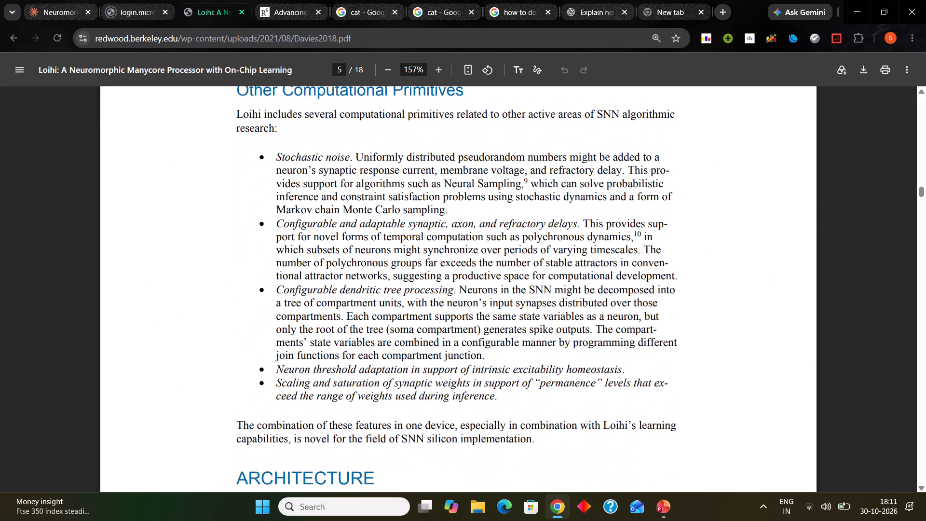
Read the Architecture section's "Chip Overview" on pages 5 and 6, including the connectivity features and the programmable learning engine.
scroll(293, 237, "down", 5)
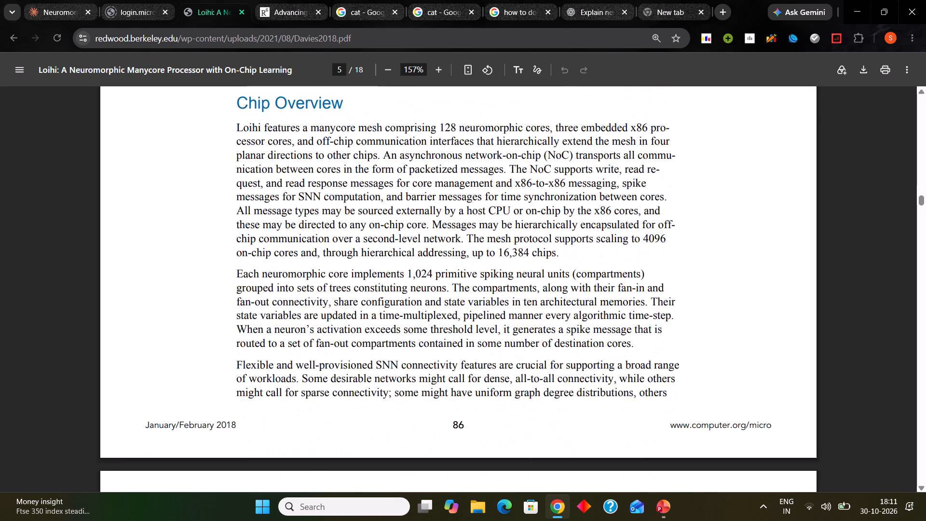
scroll(293, 237, "down", 1)
scroll(293, 237, "up", 2)
scroll(293, 237, "down", 2)
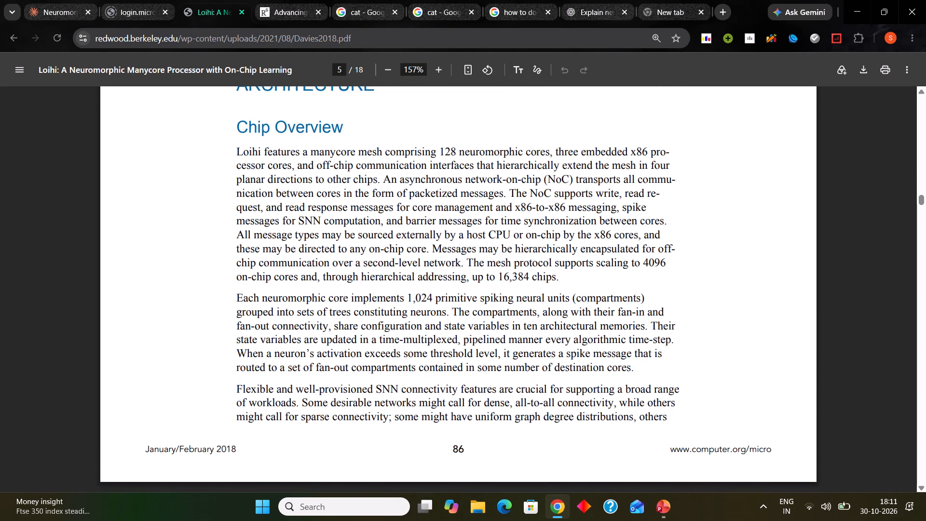
scroll(491, 230, "down", 3)
scroll(491, 230, "up", 1)
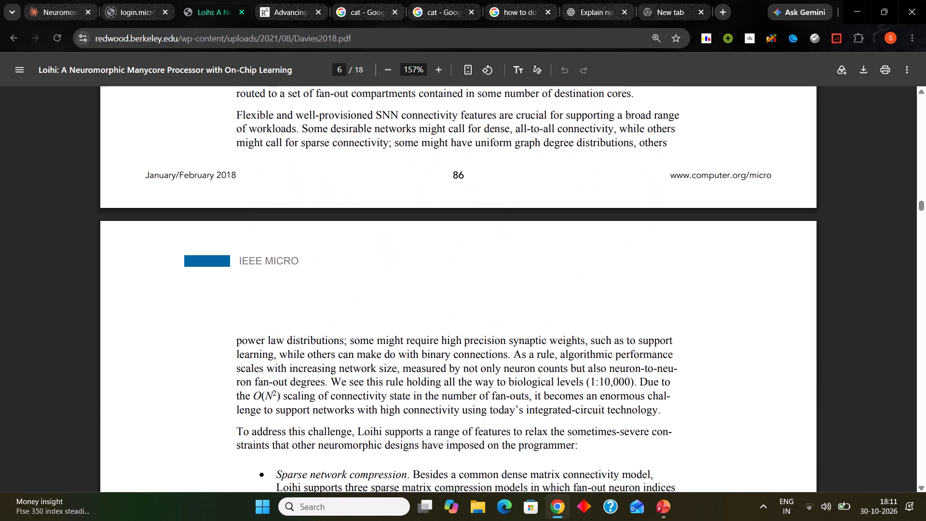
scroll(491, 230, "up", 1)
scroll(491, 230, "down", 3)
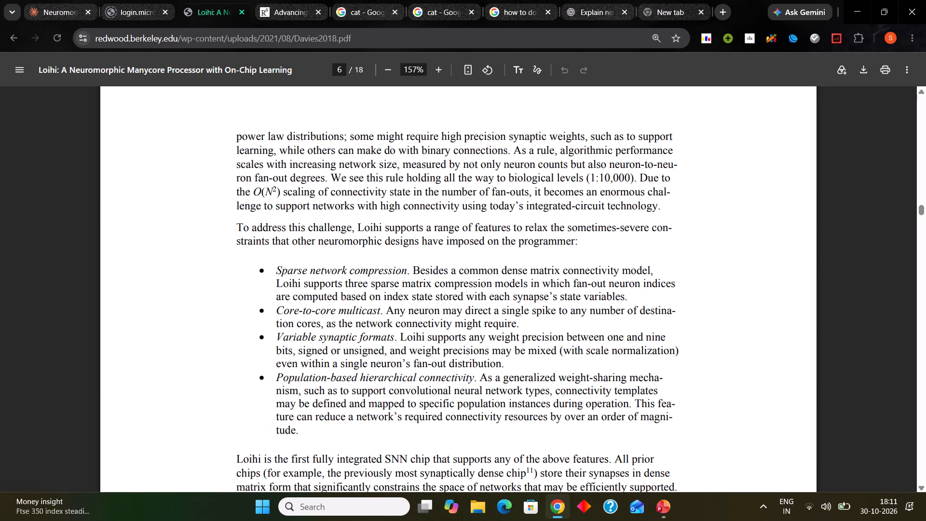
scroll(375, 191, "down", 2)
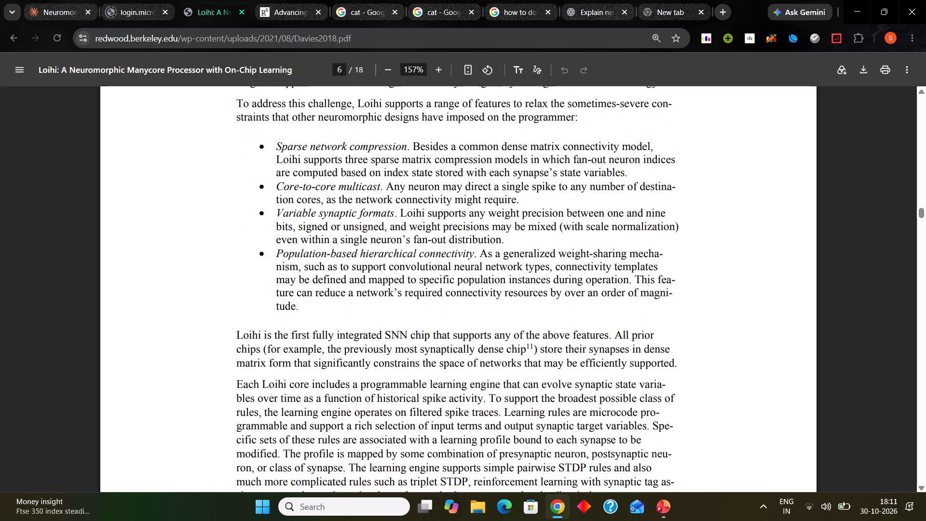
scroll(375, 191, "down", 3)
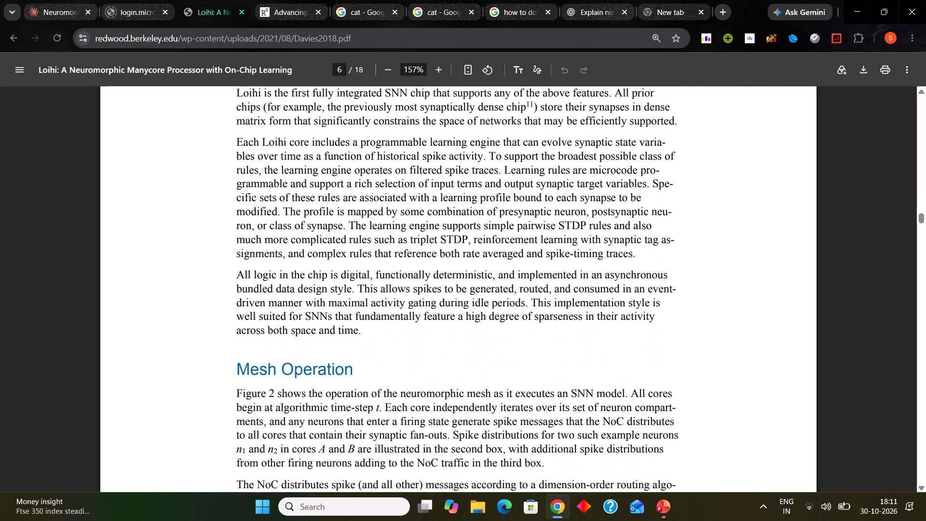
Study "Mesh Operation" on pages 6 and 7, comparing the text with Figure 2 and the barrier synchronization explanation.
scroll(375, 191, "down", 3)
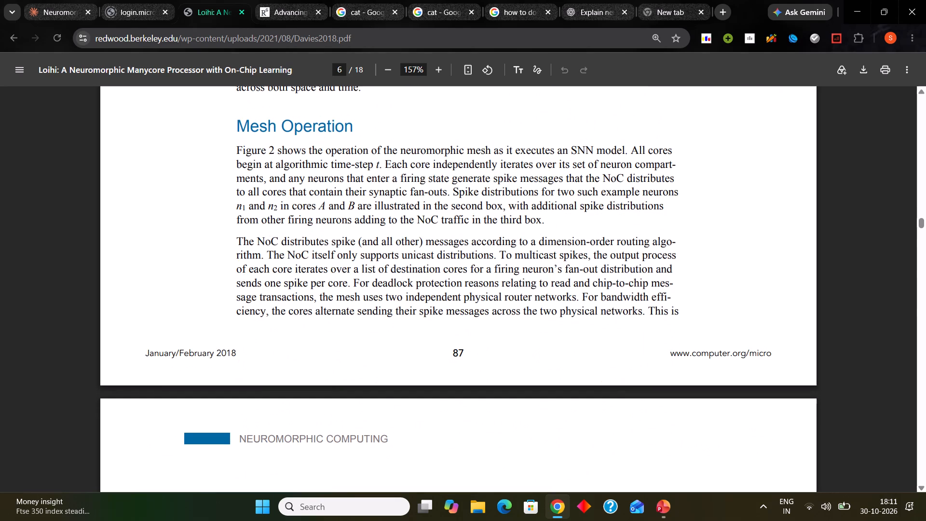
scroll(375, 191, "down", 1)
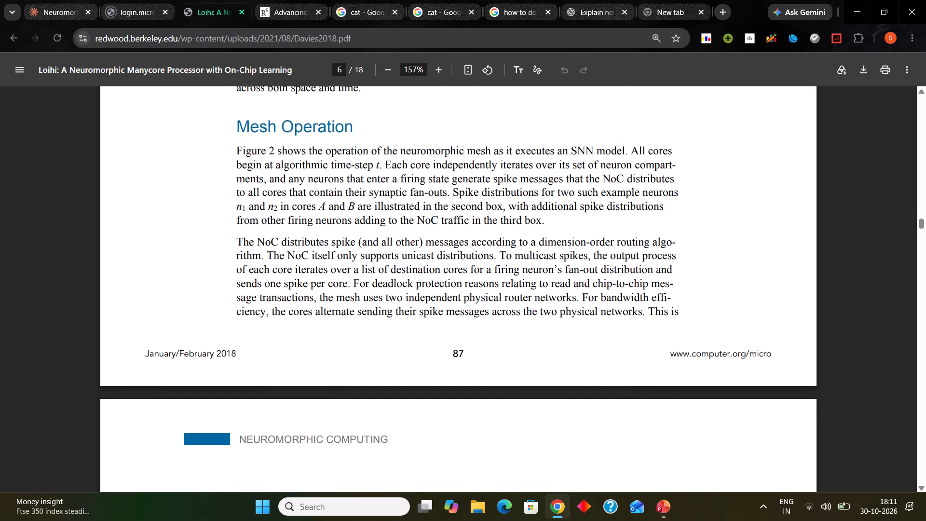
scroll(375, 191, "down", 5)
scroll(375, 191, "up", 1)
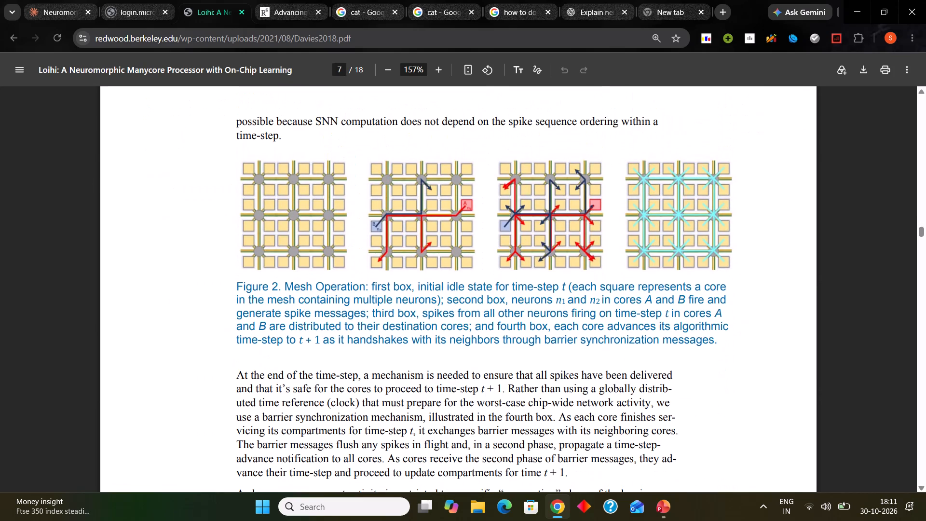
scroll(375, 191, "down", 1)
scroll(375, 191, "up", 1)
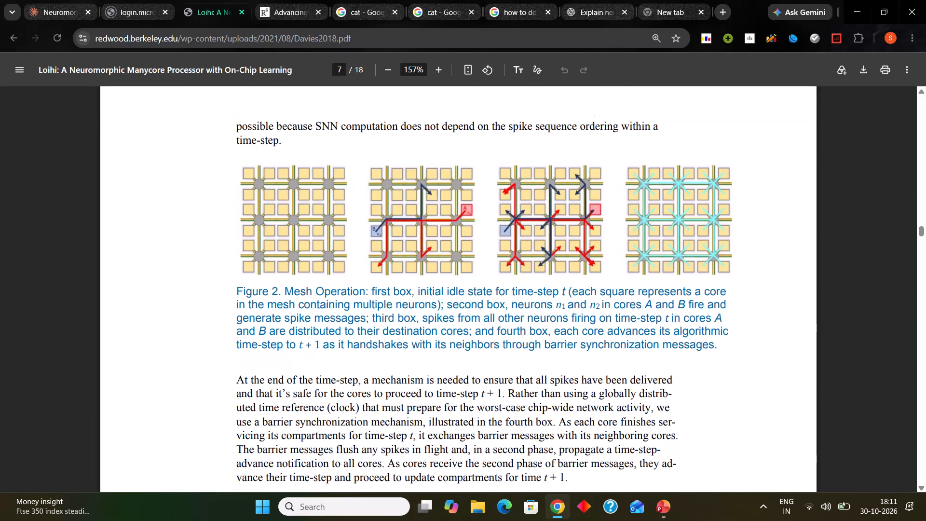
scroll(375, 191, "up", 2)
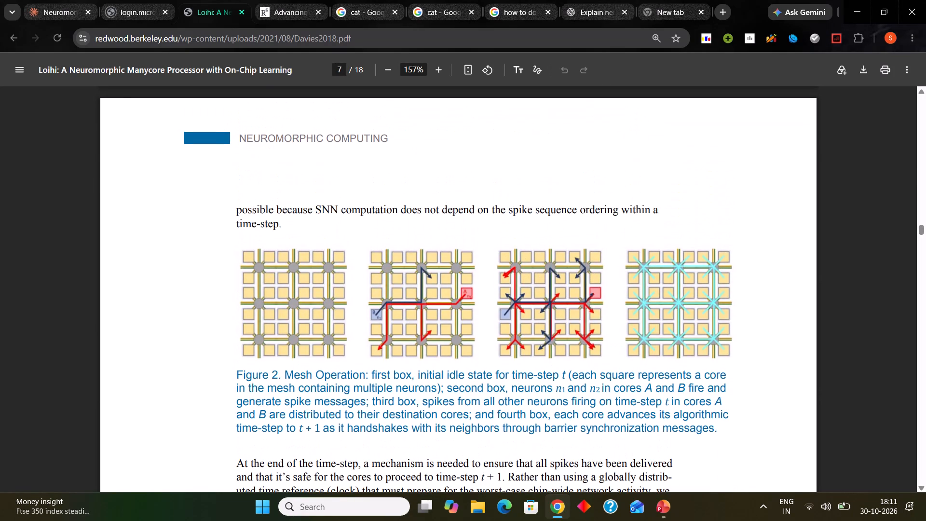
scroll(375, 191, "up", 4)
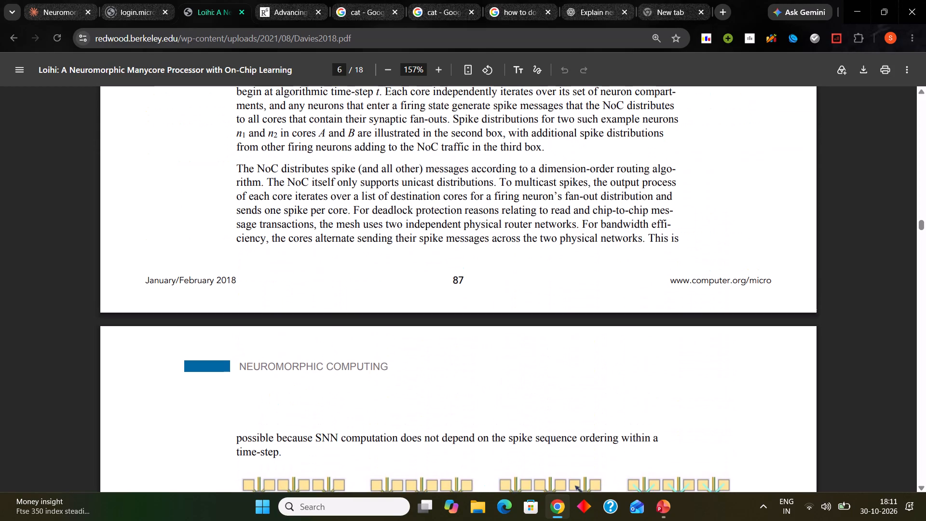
scroll(375, 191, "up", 1)
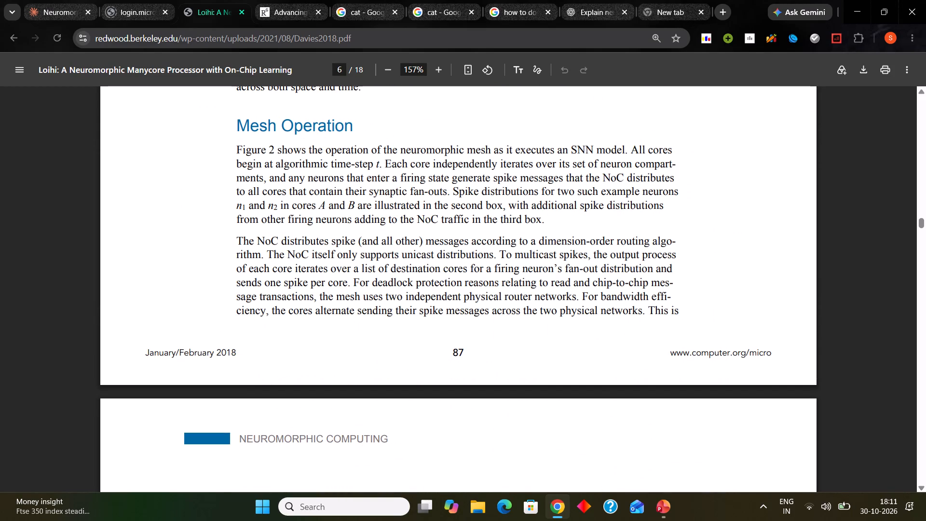
scroll(375, 191, "down", 6)
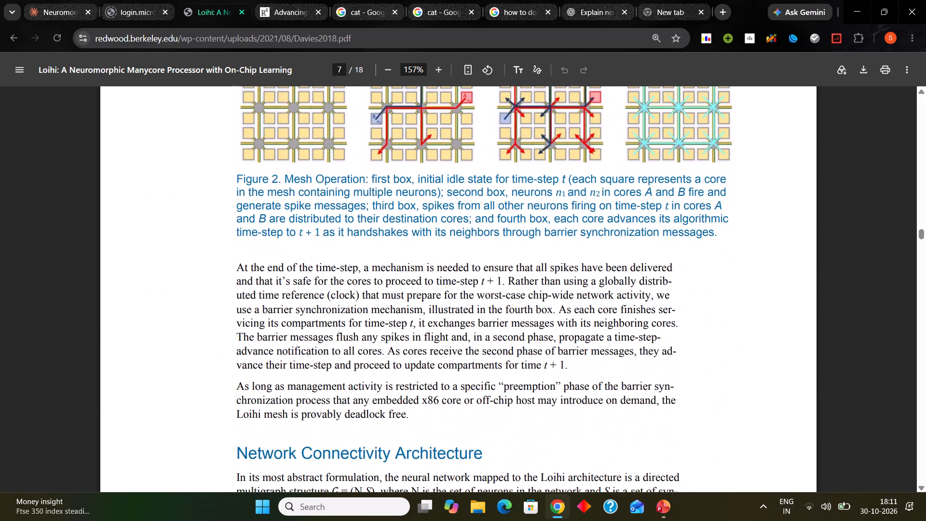
Skim the paper from Figure 3, the neuron-to-neuron mesh routing model, through "Baseline STDP" to "Trace Evaluation" on page 10.
scroll(375, 191, "down", 10)
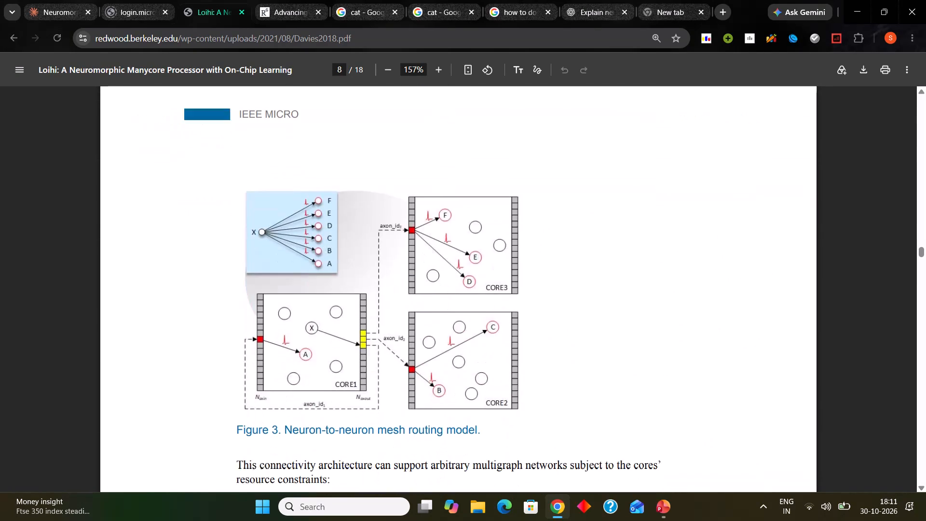
scroll(375, 191, "down", 13)
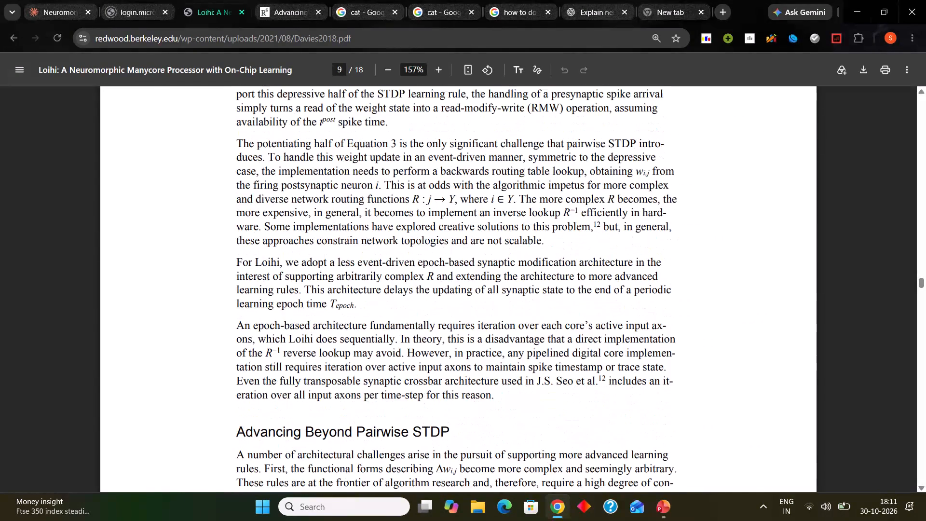
scroll(375, 191, "down", 5)
scroll(375, 191, "up", 8)
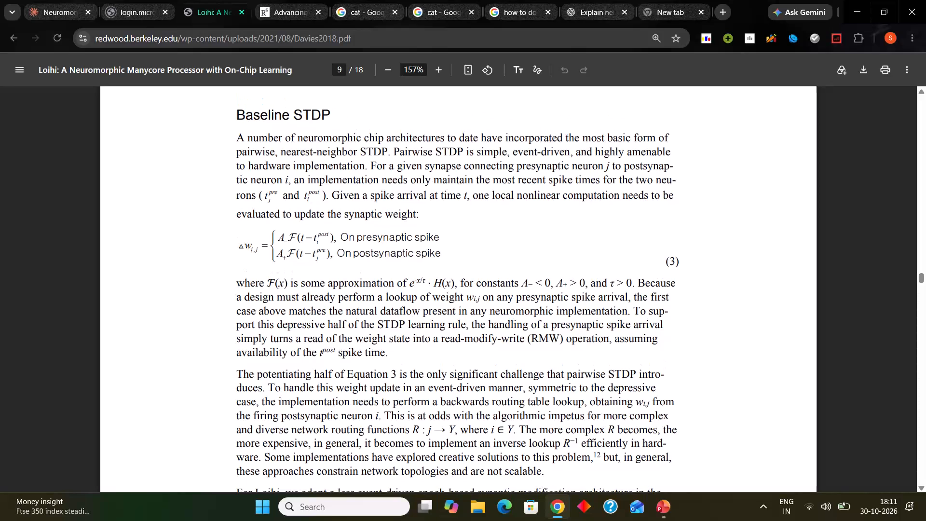
scroll(315, 233, "down", 2)
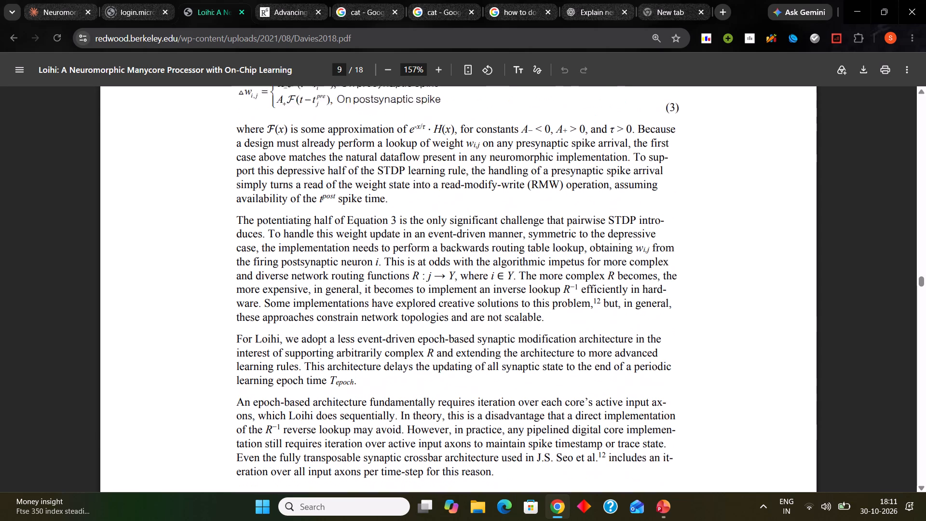
scroll(315, 233, "down", 6)
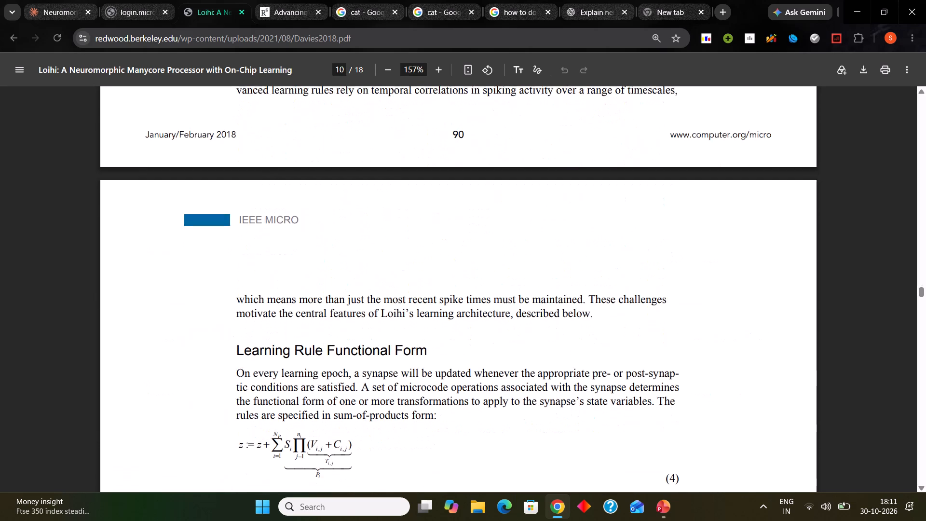
scroll(315, 233, "down", 9)
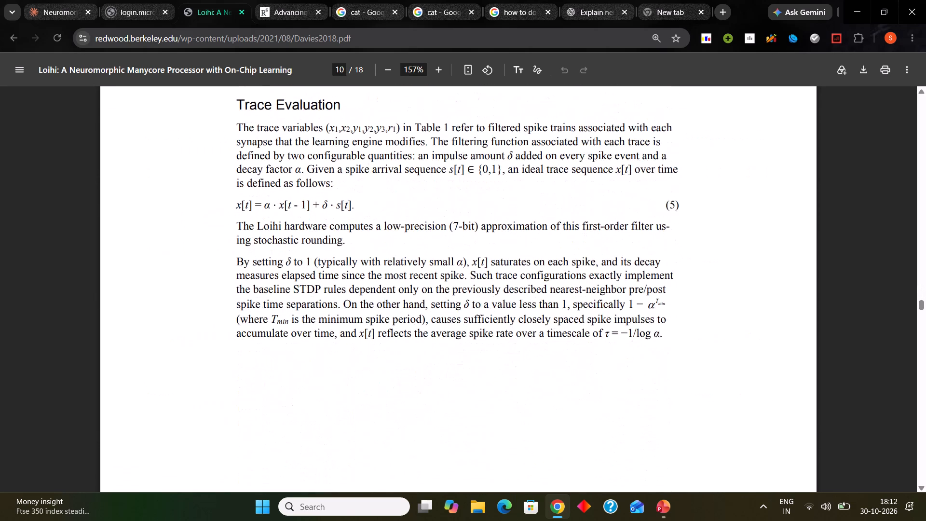
Skim pages 10 to 12 of the Loihi paper, covering Table 1's learning rule terms, "Core Microarchitecture", Figure 4 and "Asynchronous Design Methodology".
scroll(315, 233, "down", 7)
scroll(315, 233, "up", 2)
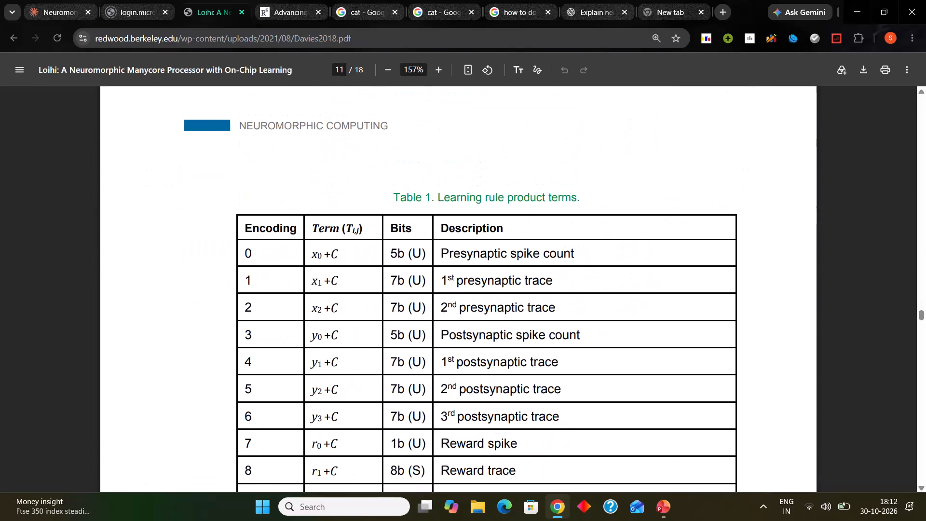
scroll(315, 233, "down", 6)
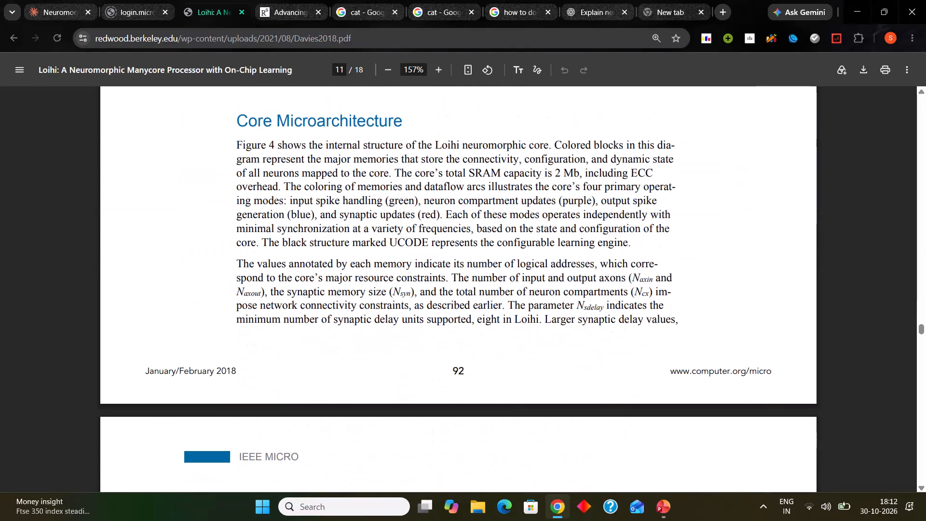
scroll(315, 233, "down", 7)
scroll(315, 233, "up", 2)
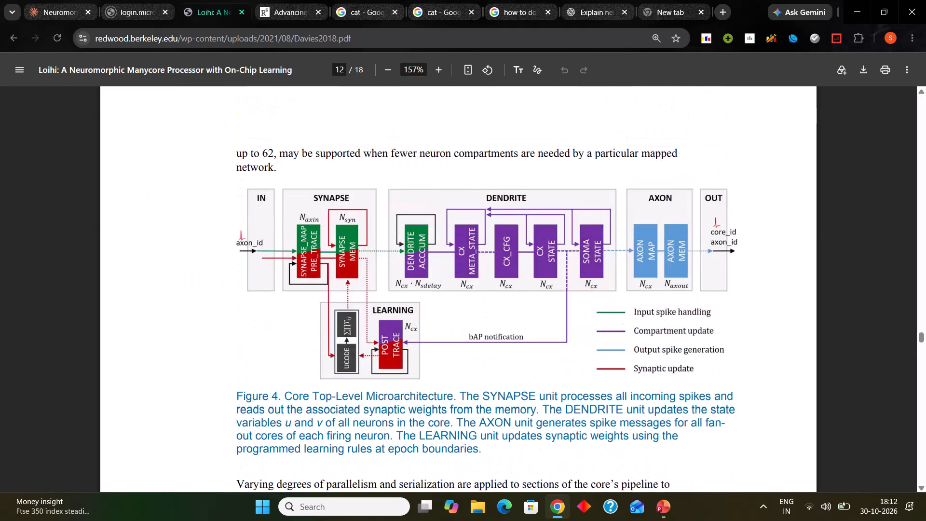
scroll(315, 233, "down", 3)
scroll(315, 233, "up", 4)
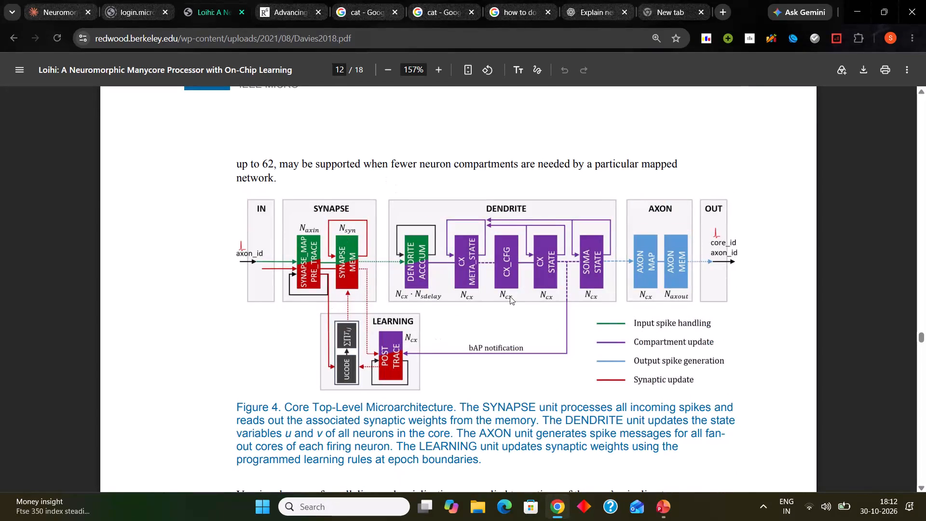
scroll(510, 296, "down", 9)
scroll(510, 296, "right", 1)
scroll(510, 296, "down", 3)
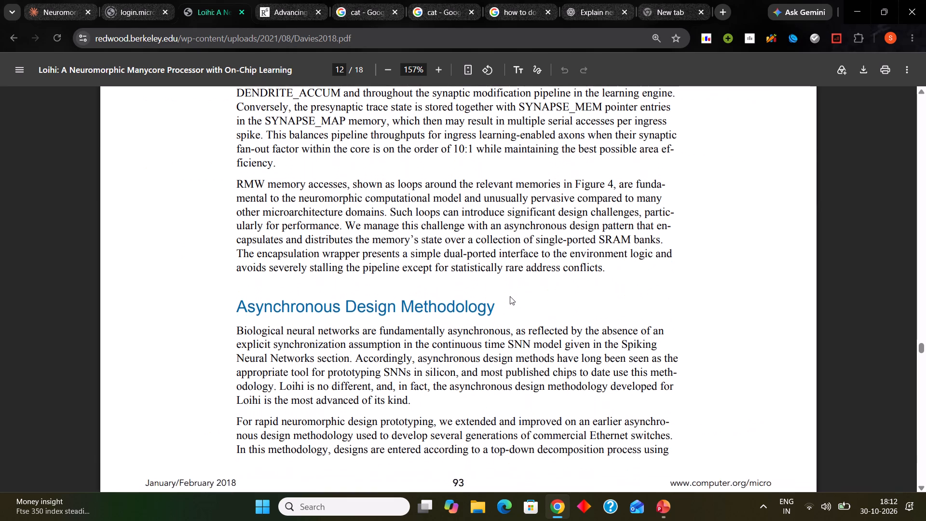
Skim the performance and energy measurements in Table 2, the Loihi and Atom comparison in Table 3, and the references, and return to page 7.
scroll(510, 296, "down", 15)
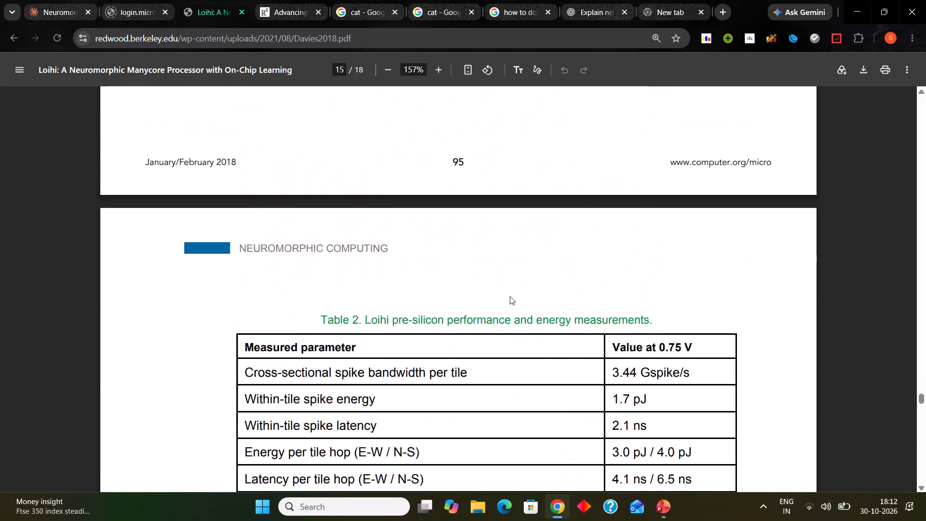
scroll(510, 296, "down", 7)
scroll(510, 296, "up", 4)
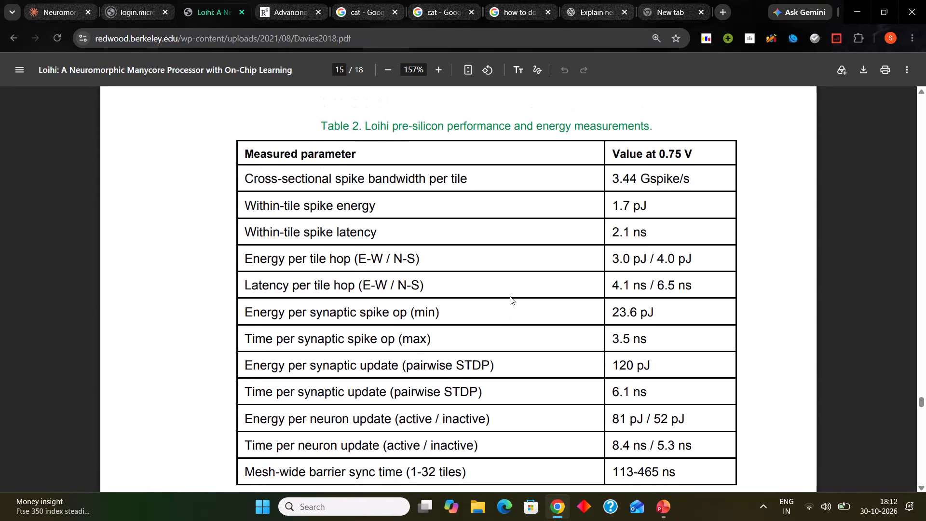
scroll(510, 296, "down", 9)
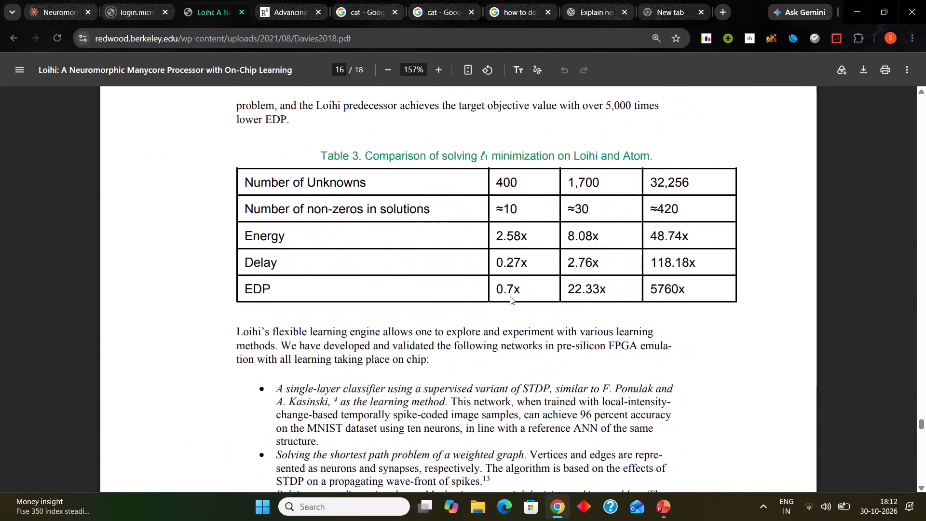
scroll(510, 296, "down", 5)
scroll(510, 296, "up", 1)
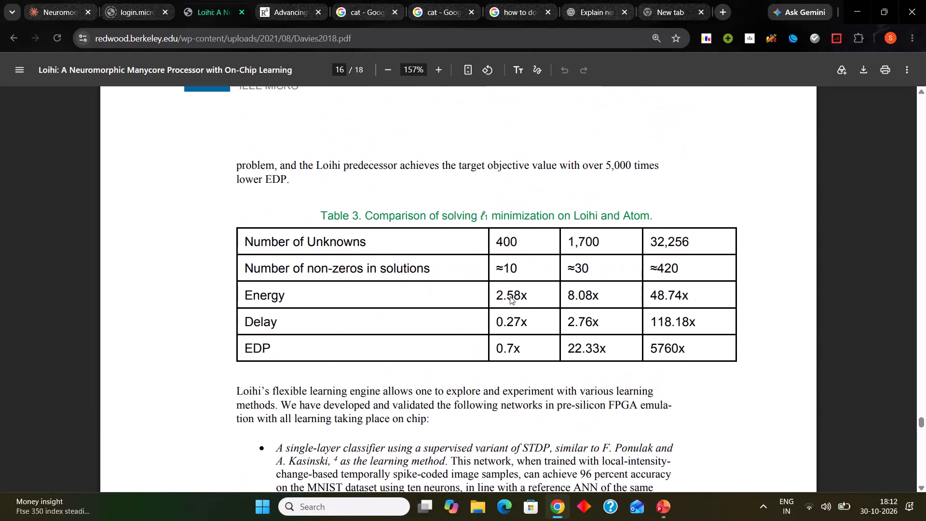
scroll(510, 296, "up", 1)
scroll(510, 296, "down", 17)
scroll(510, 296, "up", 8)
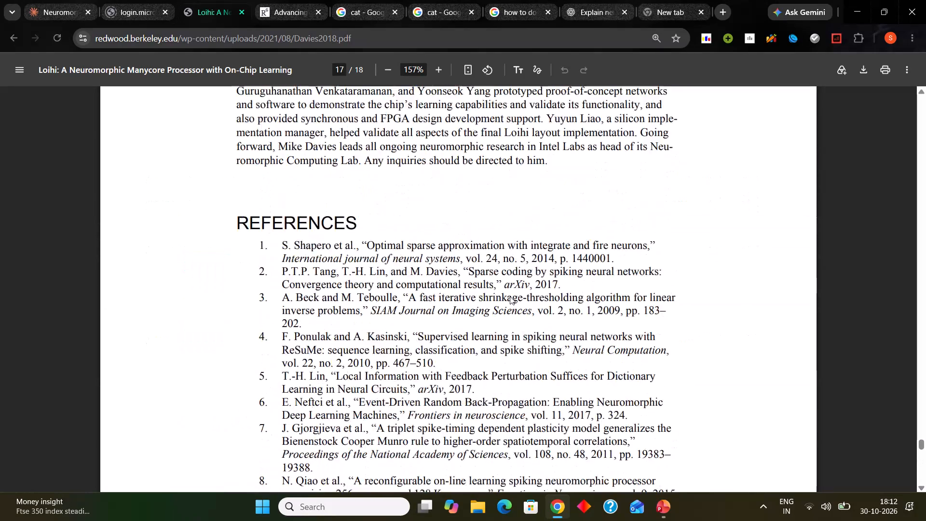
scroll(510, 296, "up", 20)
scroll(510, 296, "up", 6)
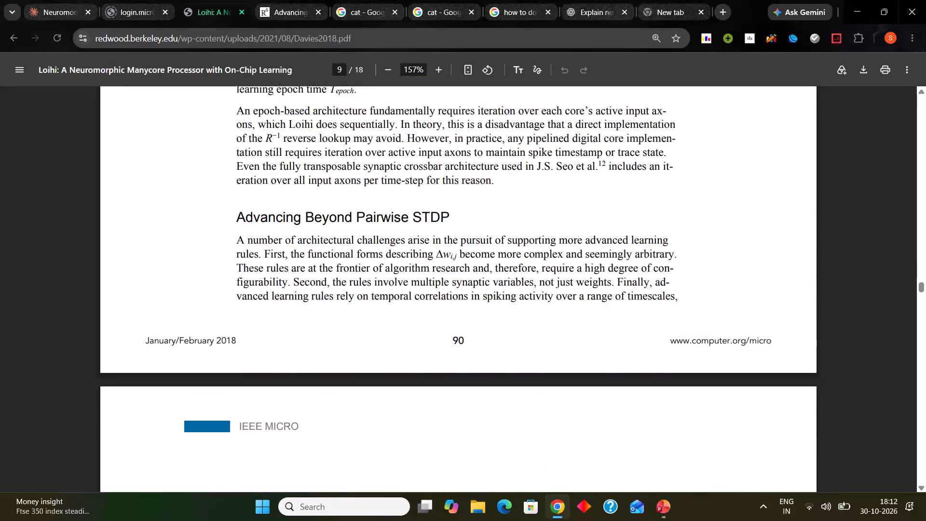
scroll(463, 313, "up", 15)
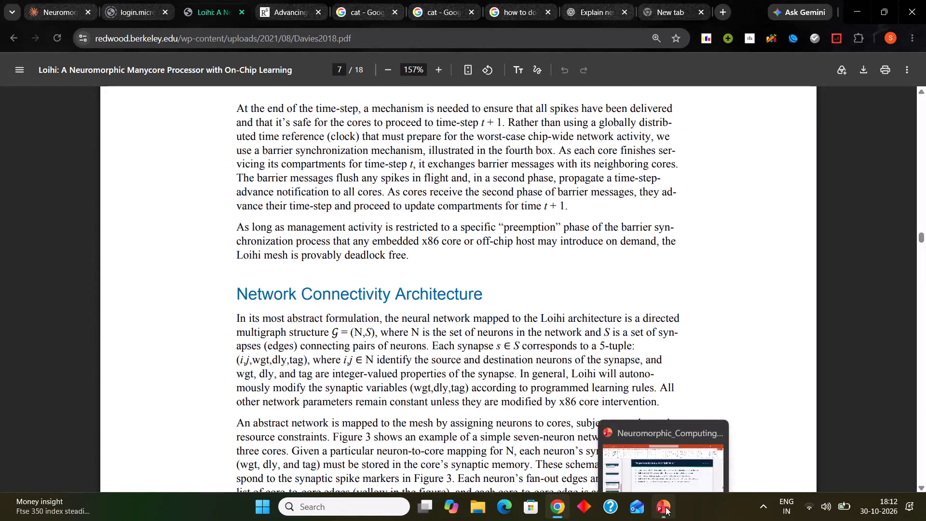
Switch to the Neuromorphic_Computing deck in PowerPoint and review slides 13 to 15 on TrueNorth and Loihi, SpiNNaker, and analog systems.
left_click(654, 443)
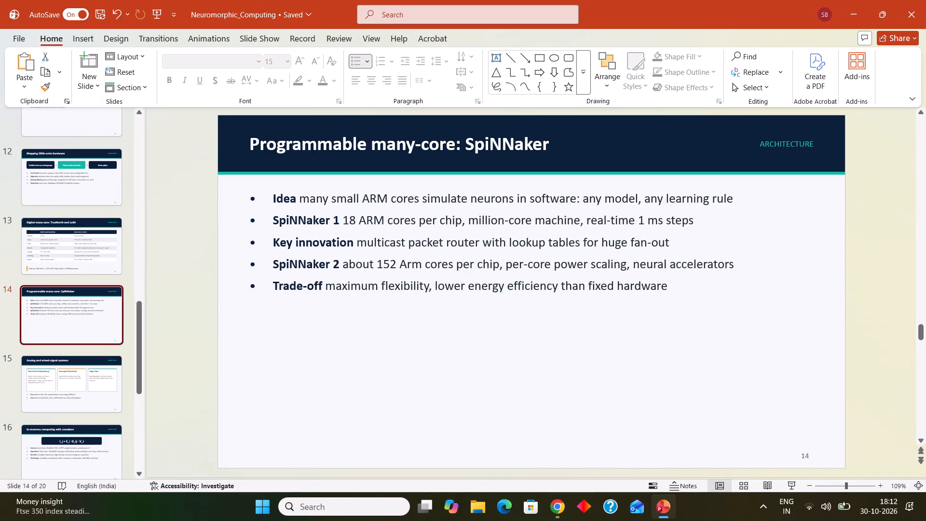
key("Left")
left_click(894, 320)
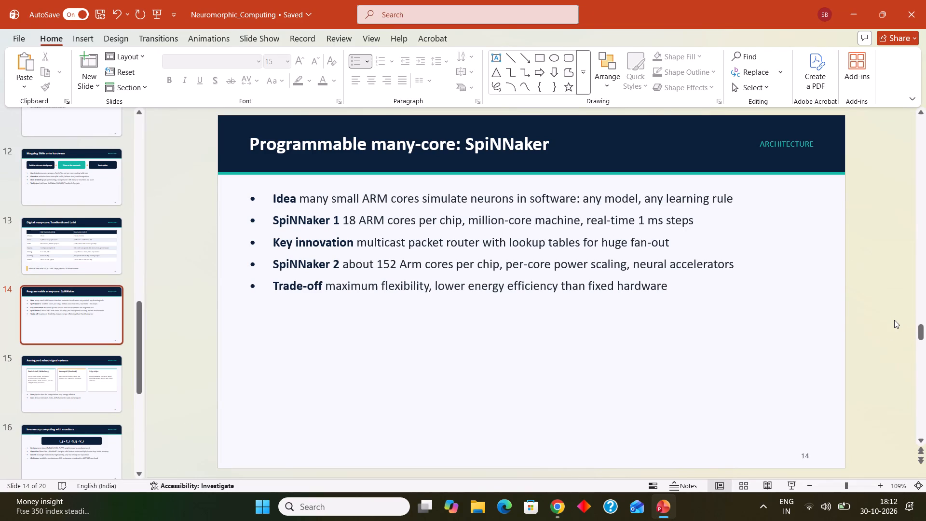
key("Left")
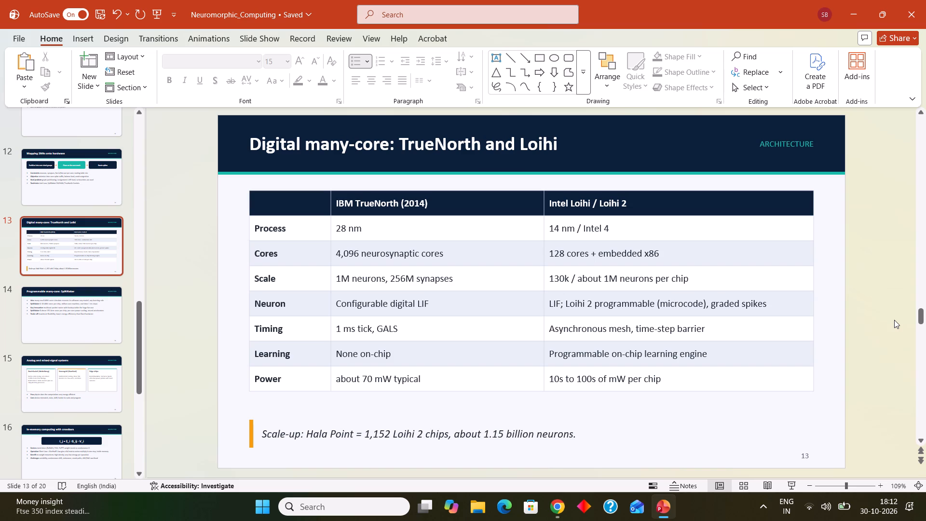
key("Right")
key("Left")
key("Right")
key("Right")
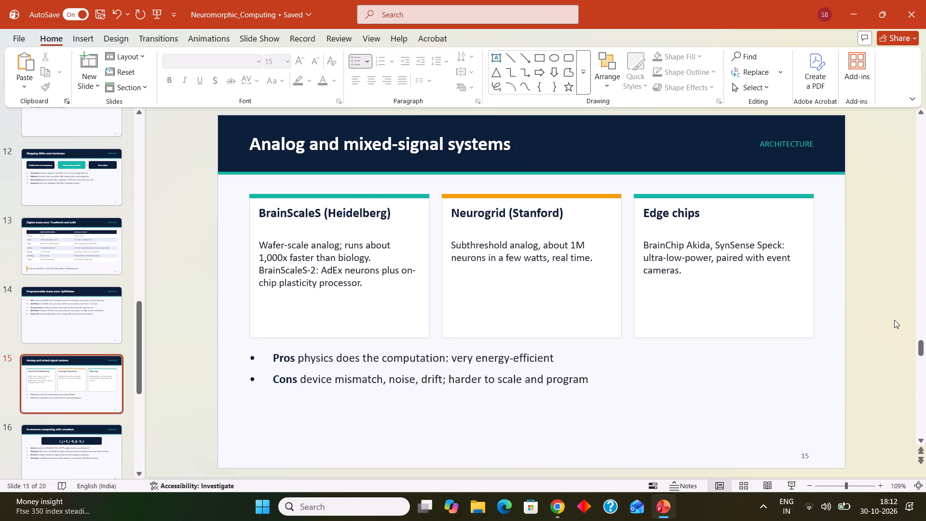
key("Left")
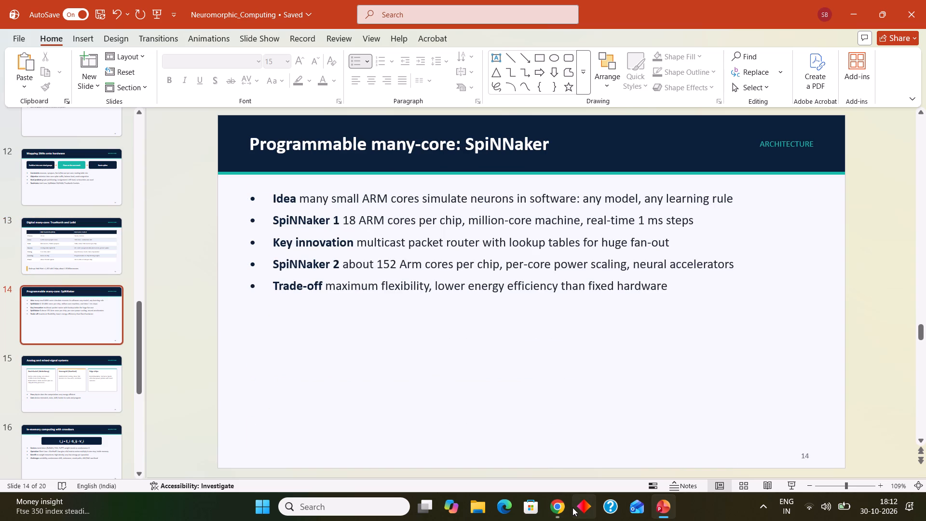
Switch back to Chrome and search Google for "truenorth chip" in a new tab.
left_click(523, 434)
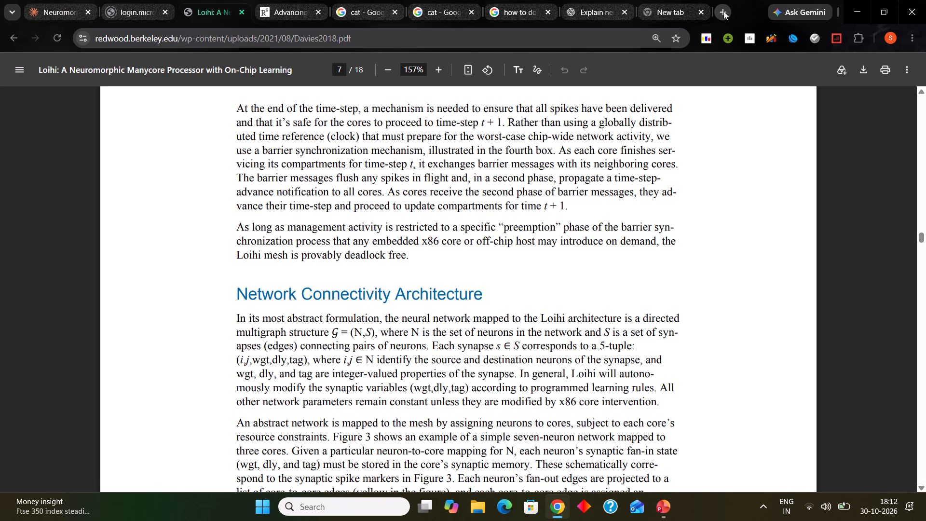
left_click(723, 11)
type("truenorth chip")
key("Return")
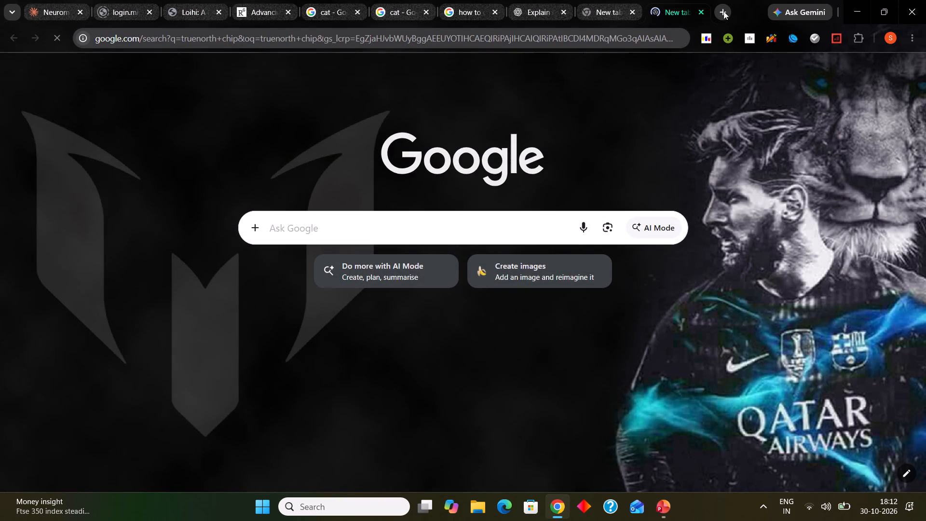
left_click(724, 12)
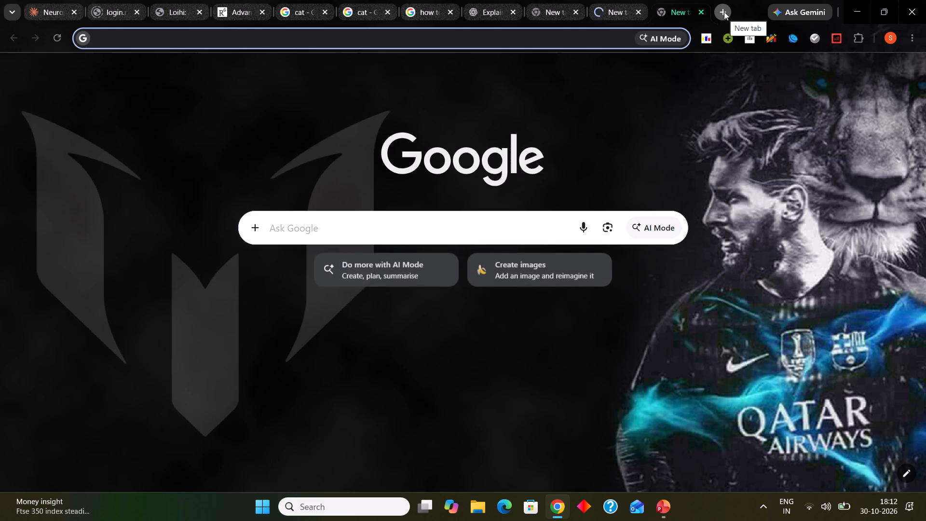
left_click(595, 11)
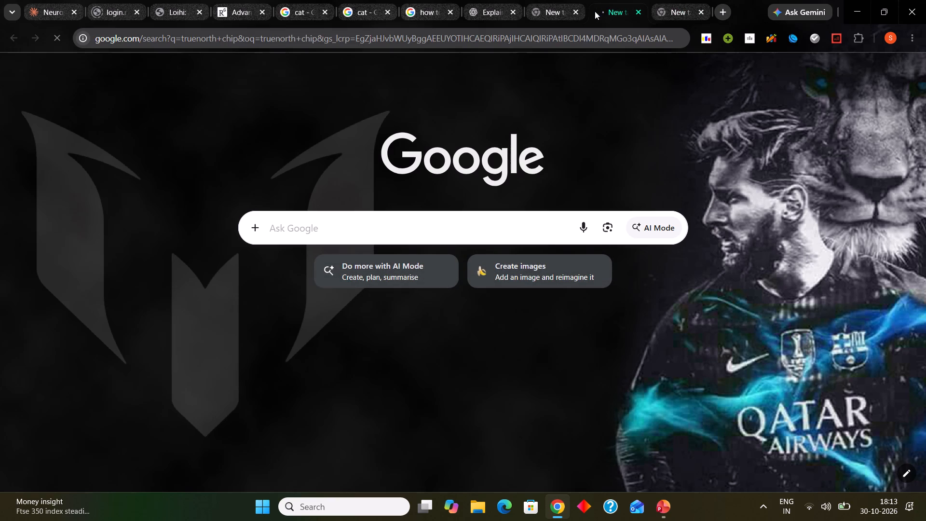
left_click(537, 5)
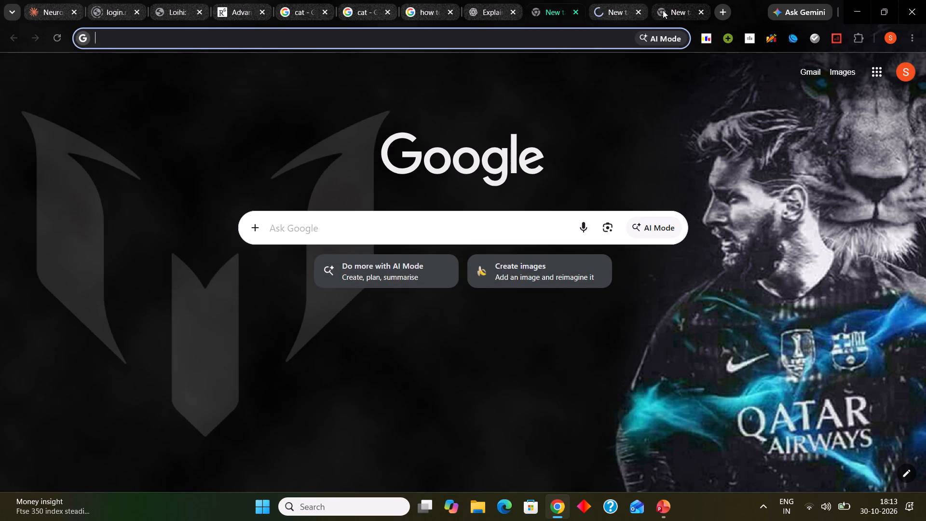
left_click(663, 10)
left_click(619, 10)
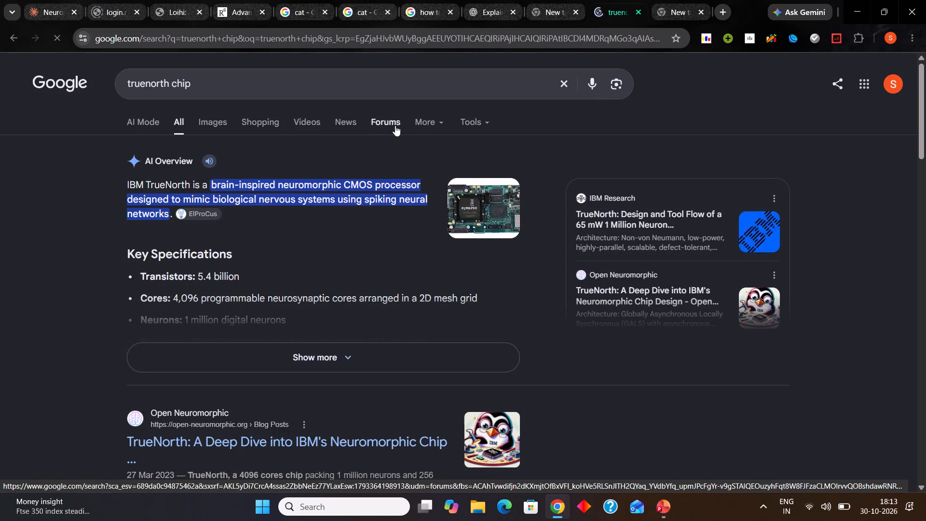
Show the image results for the TrueNorth chip and look through the chip photos and architecture diagrams.
left_click(223, 121)
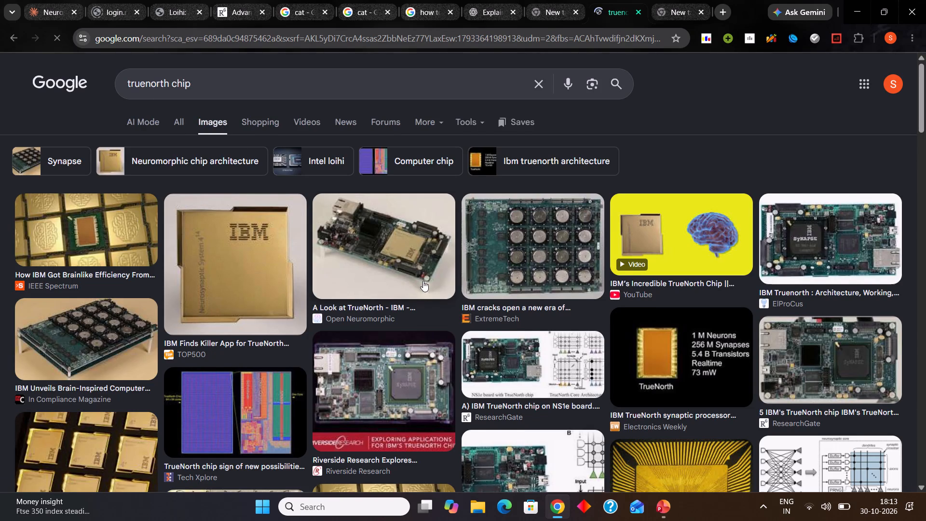
scroll(423, 281, "down", 2)
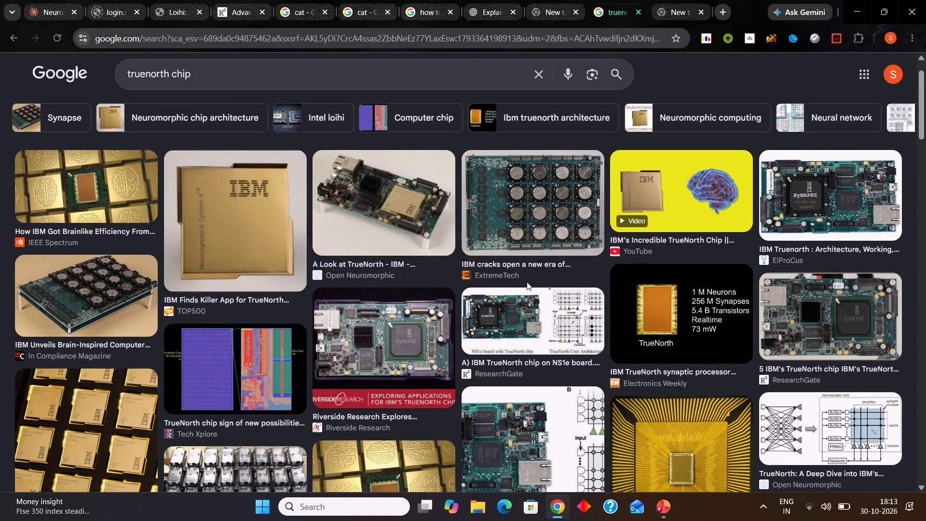
scroll(527, 282, "down", 1)
scroll(527, 282, "up", 1)
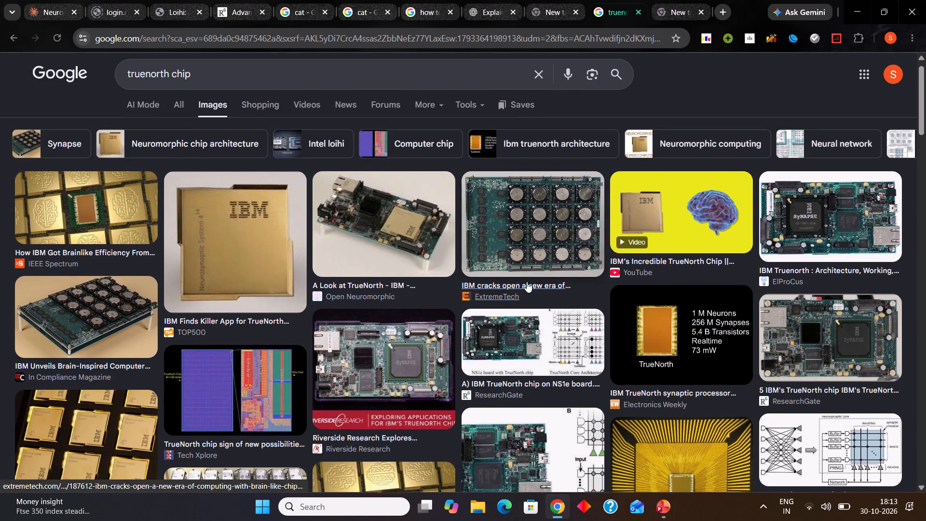
scroll(527, 282, "up", 1)
scroll(417, 239, "down", 2)
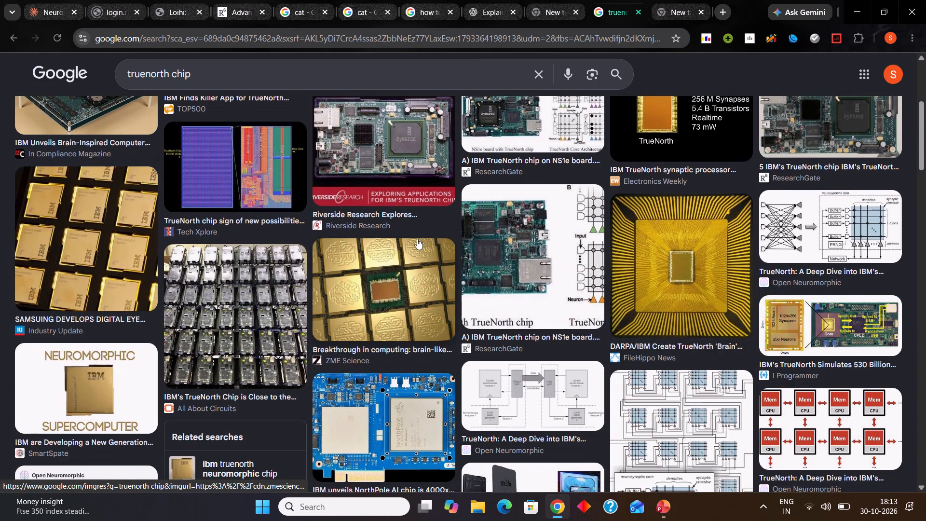
scroll(417, 239, "up", 2)
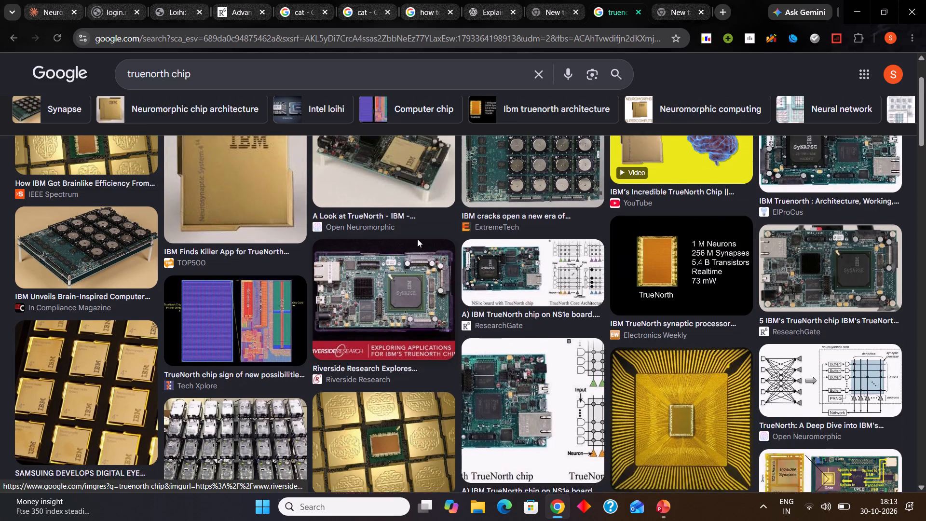
scroll(417, 239, "up", 2)
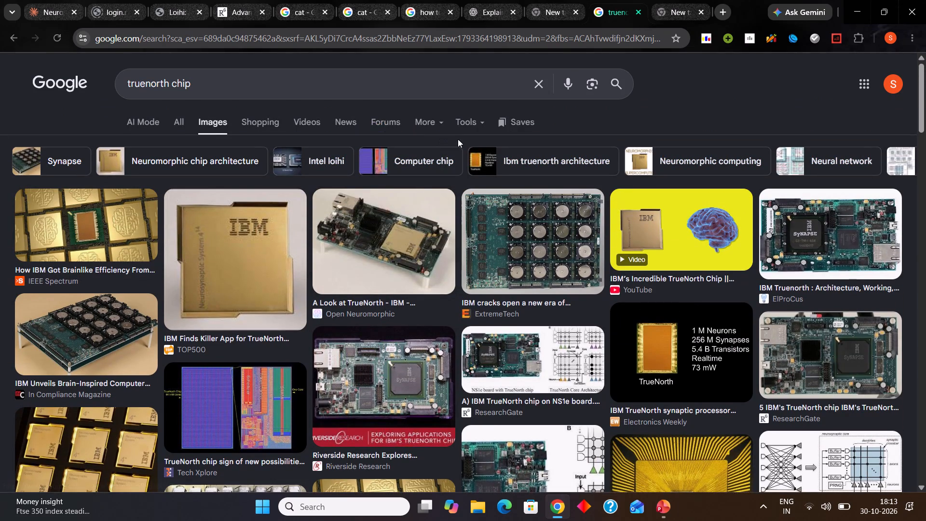
Change the image search to "ibm truenorth" and look through the resulting pictures.
left_click(332, 83)
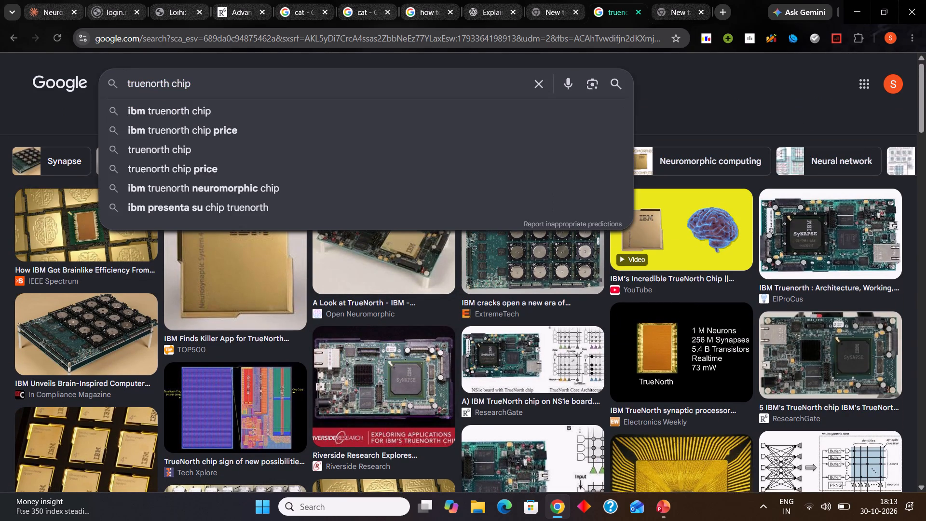
key("BackSpace")
key("BackSpace")
key("BackSpace")
key("BackSpace")
key("BackSpace")
key("BackSpace")
key("BackSpace")
key("BackSpace")
key("BackSpace")
key("BackSpace")
key("BackSpace")
key("BackSpace")
key("BackSpace")
key("BackSpace")
key("BackSpace")
key("BackSpace")
key("BackSpace")
key("BackSpace")
key("BackSpace")
key("BackSpace")
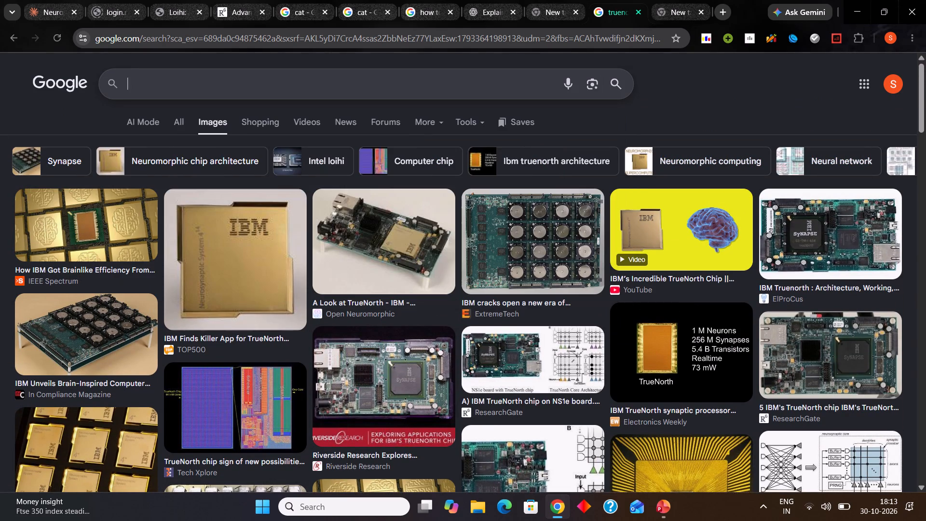
type("ibm")
key("space")
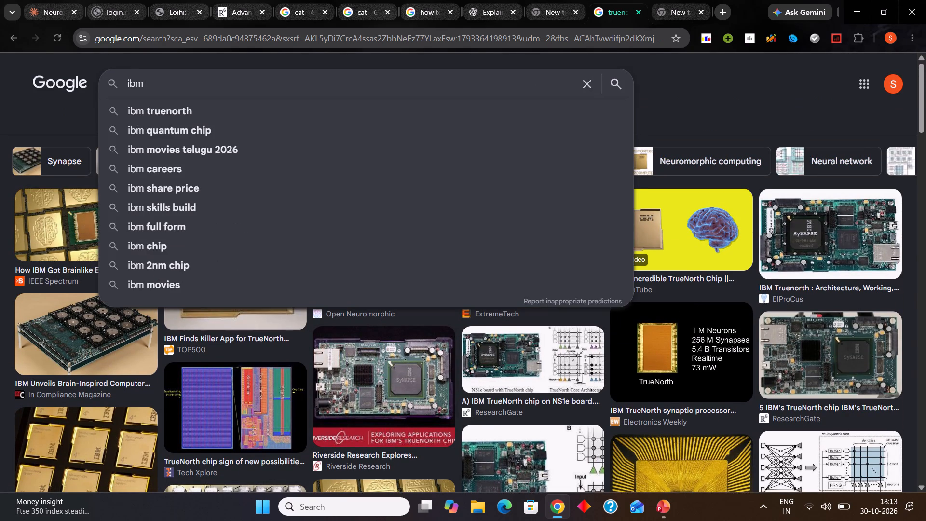
left_click(171, 113)
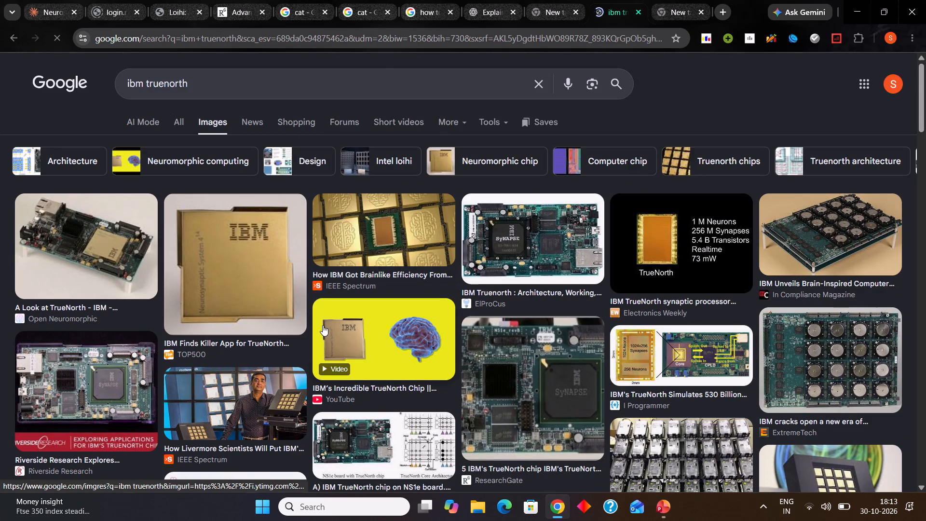
scroll(323, 325, "down", 4)
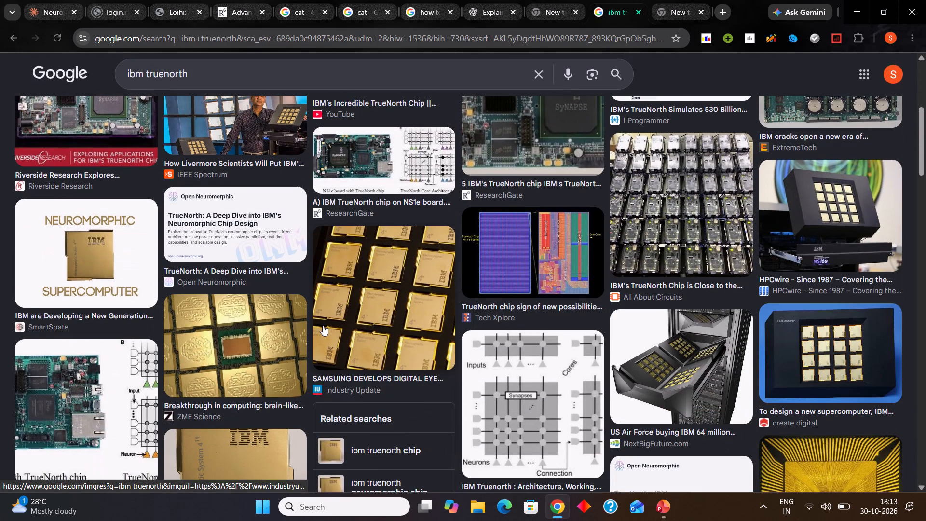
scroll(323, 325, "up", 3)
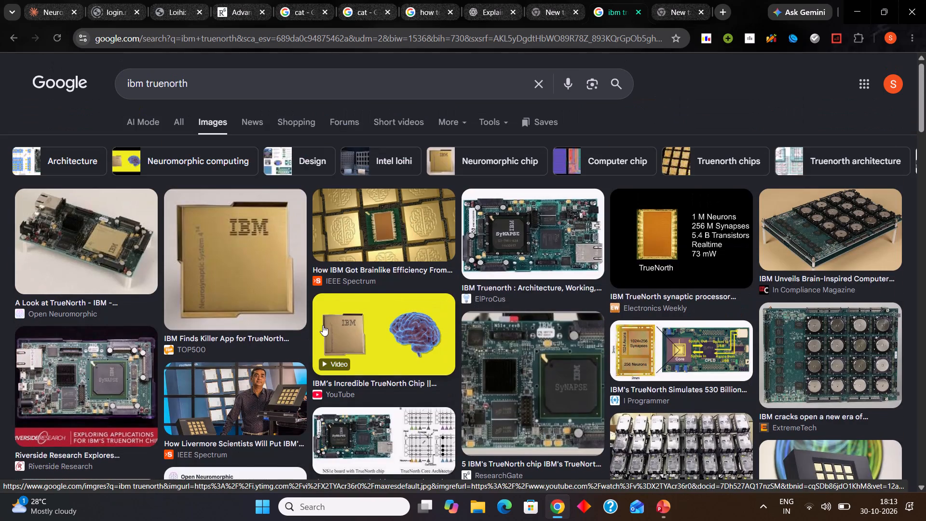
Show all results for "ibm truenorth", preview the IBM SyNAPSE board image and open its ElProCus source article.
scroll(323, 325, "up", 1)
left_click(175, 115)
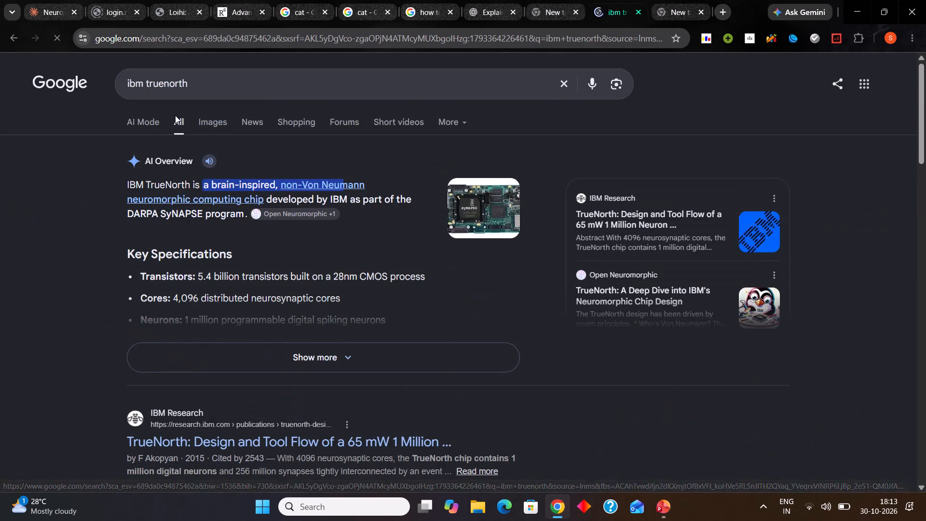
left_click(465, 189)
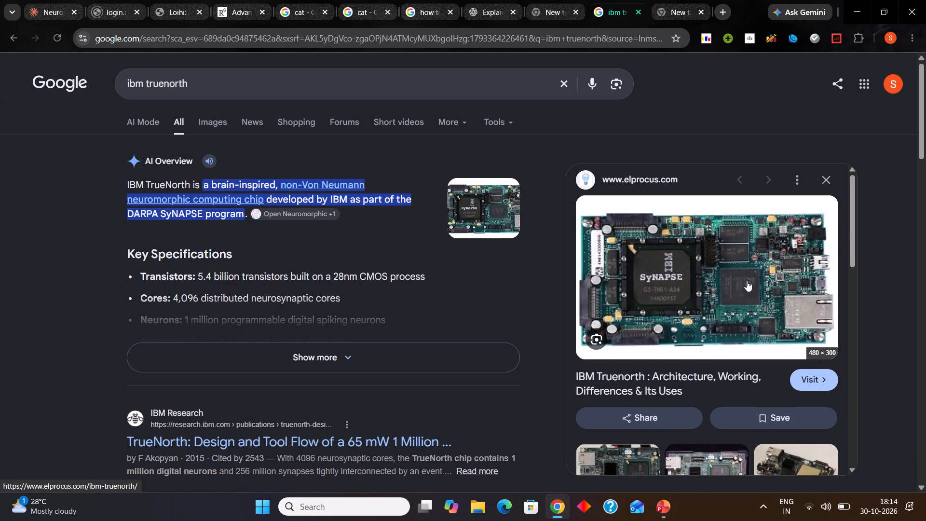
left_click(737, 264)
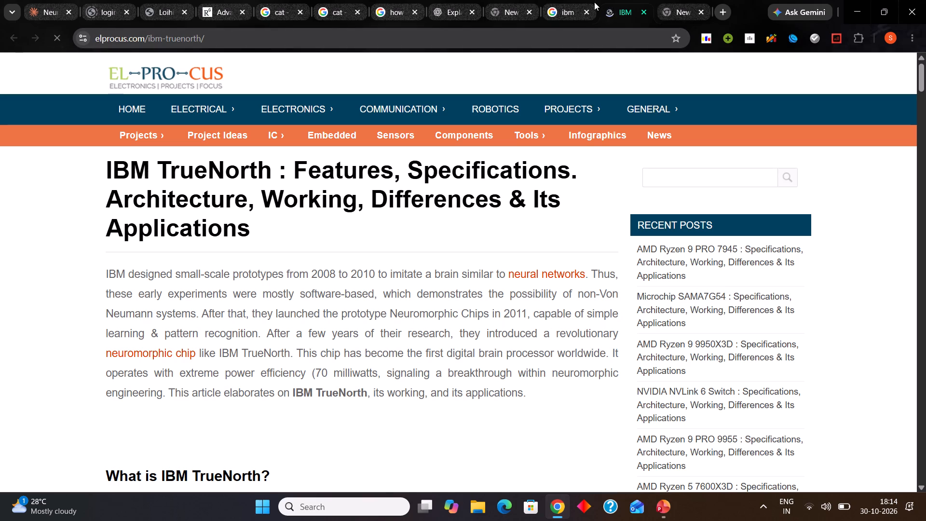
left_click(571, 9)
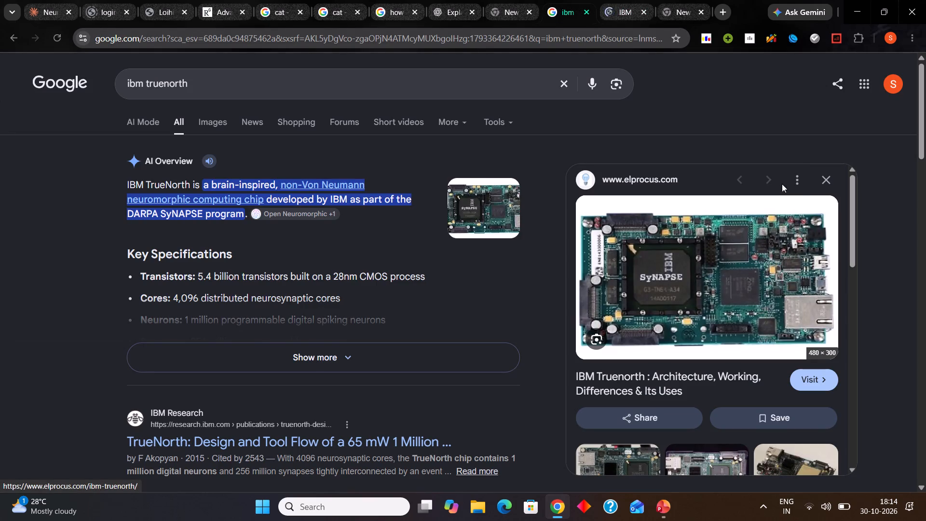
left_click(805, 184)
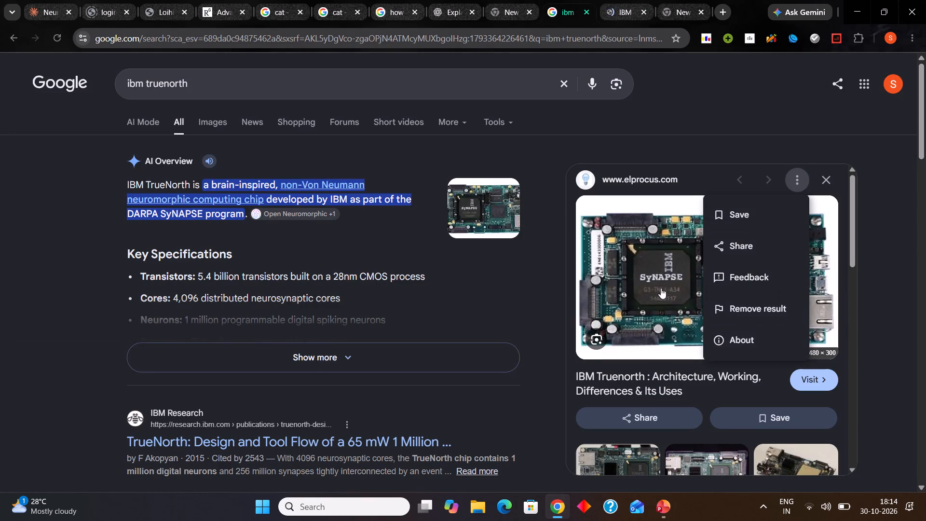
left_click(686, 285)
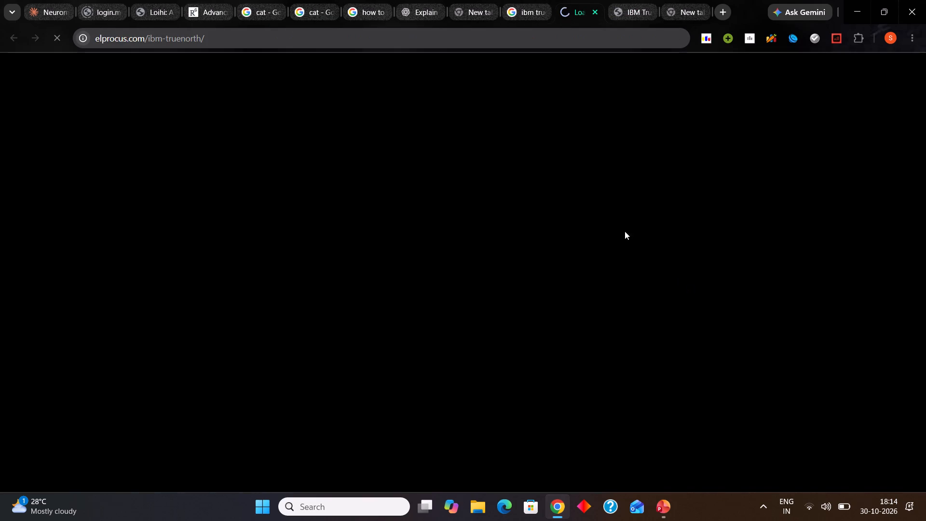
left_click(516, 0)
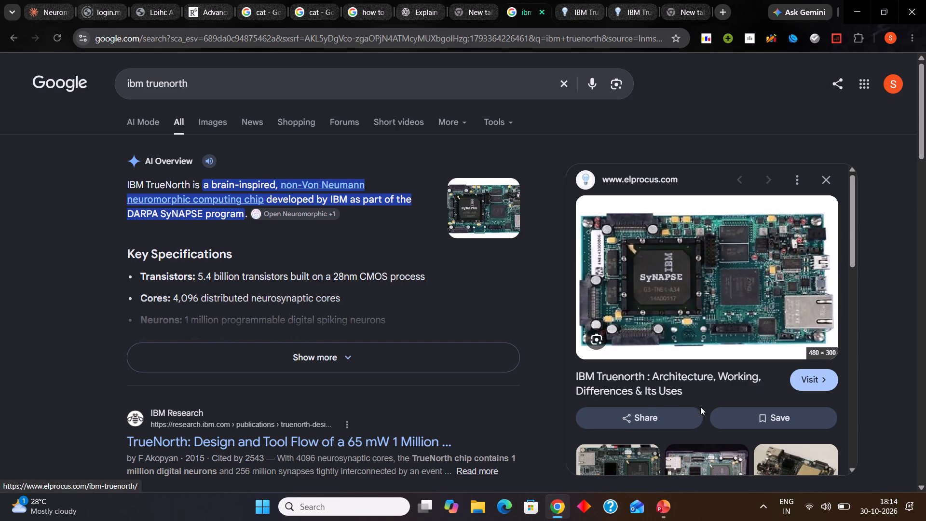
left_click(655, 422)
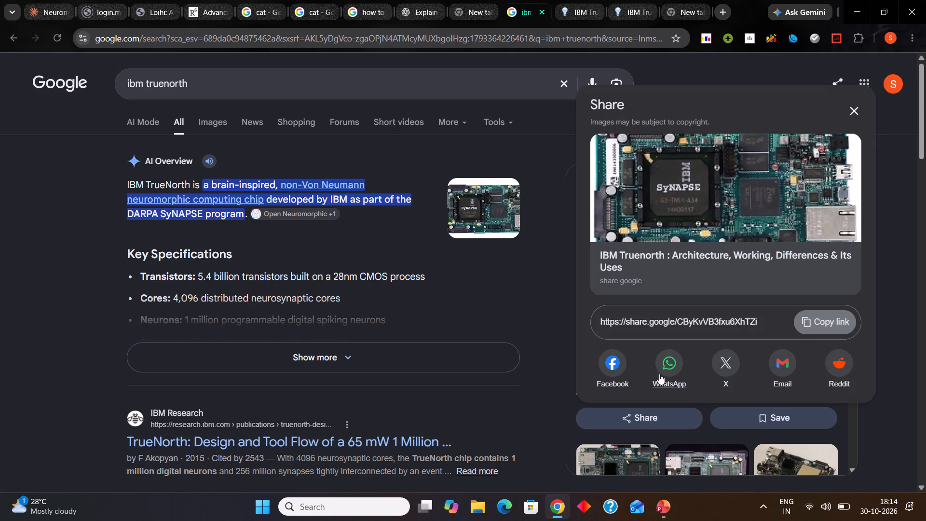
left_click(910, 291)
Save the previewed ElProCus TrueNorth board image to the Google account's saved items.
left_click(802, 179)
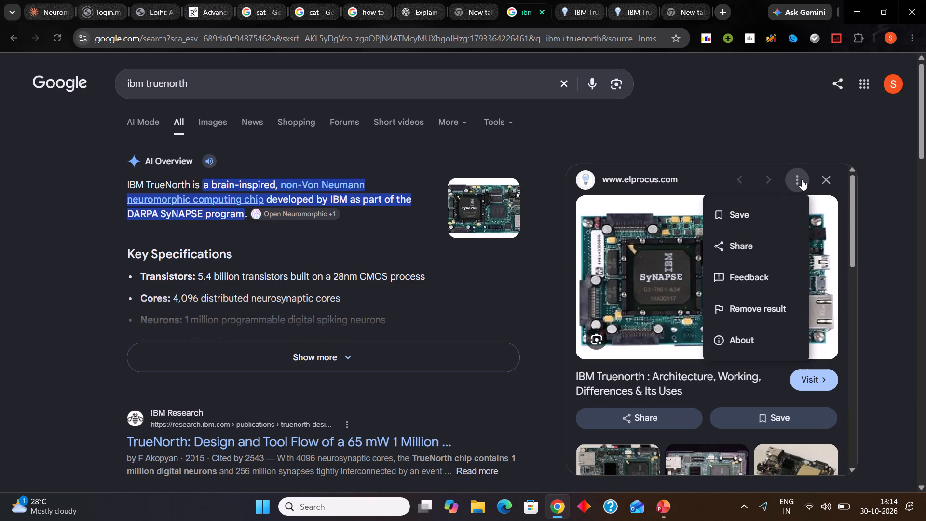
left_click(749, 210)
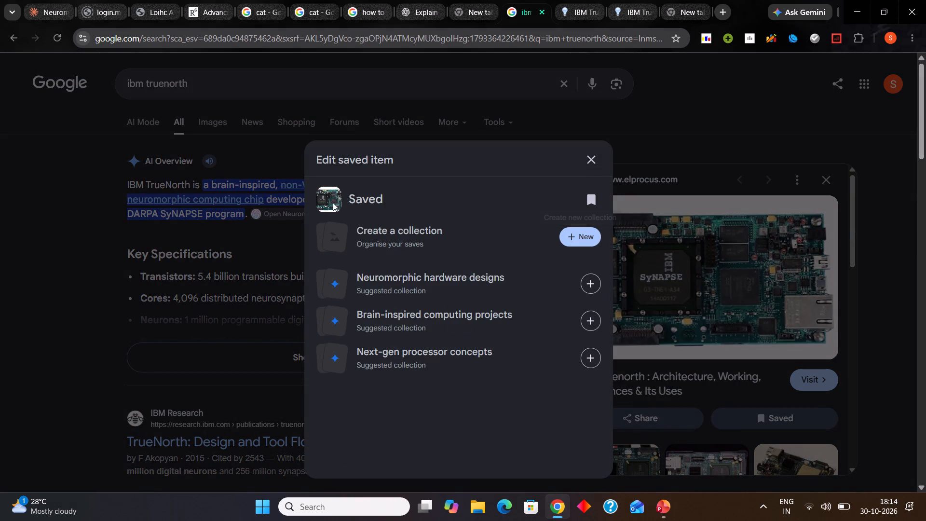
left_click(600, 161)
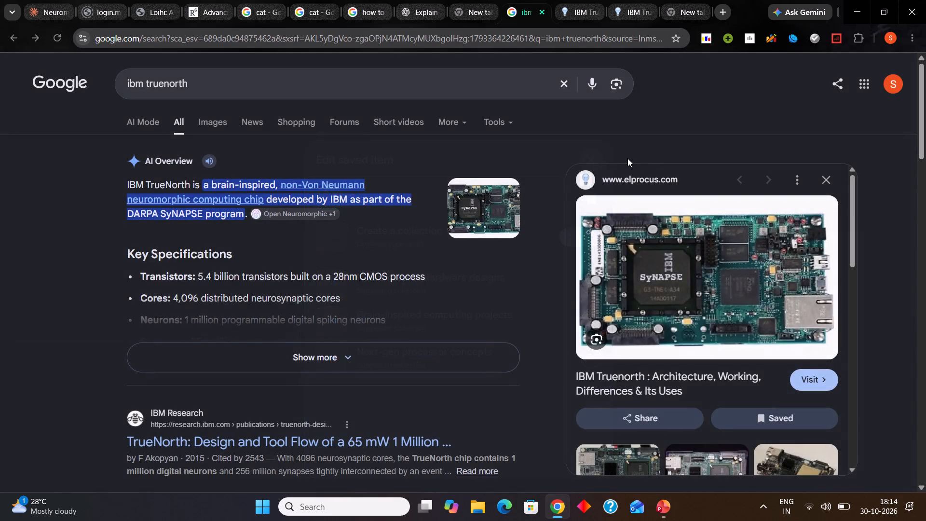
Download the IBM TrueNorth chip picture from the ElProCus article to the Downloads folder as the JPEG image IBM-Truenorth-Chip.
left_click(587, 4)
scroll(445, 273, "down", 7)
scroll(445, 273, "up", 1)
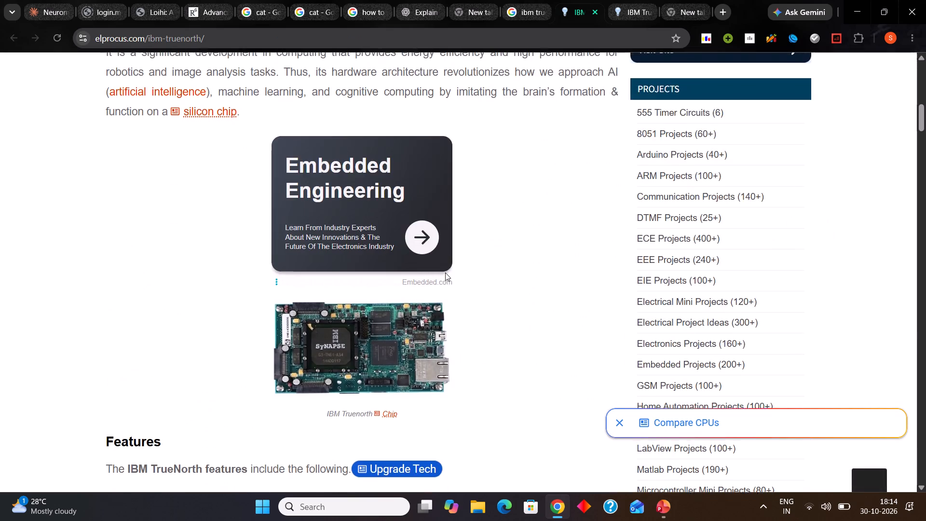
scroll(445, 273, "up", 1)
scroll(445, 273, "down", 2)
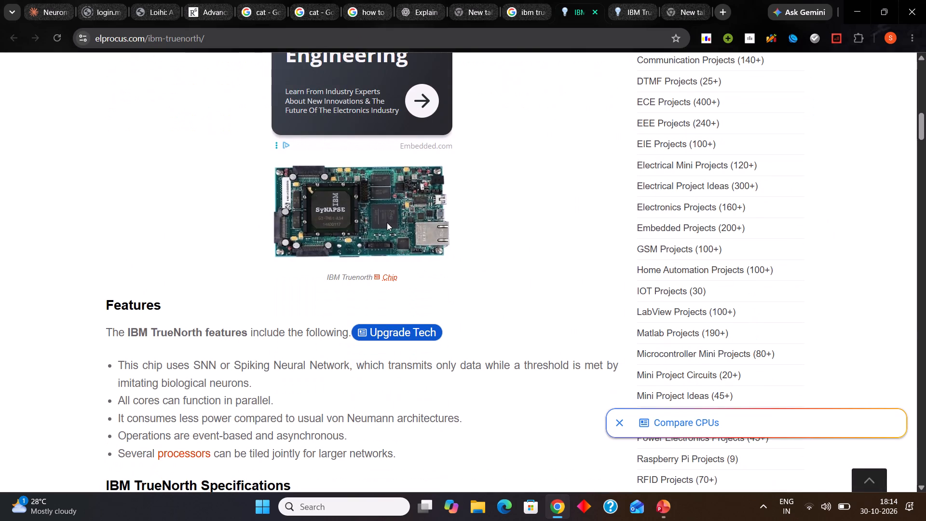
right_click(387, 222)
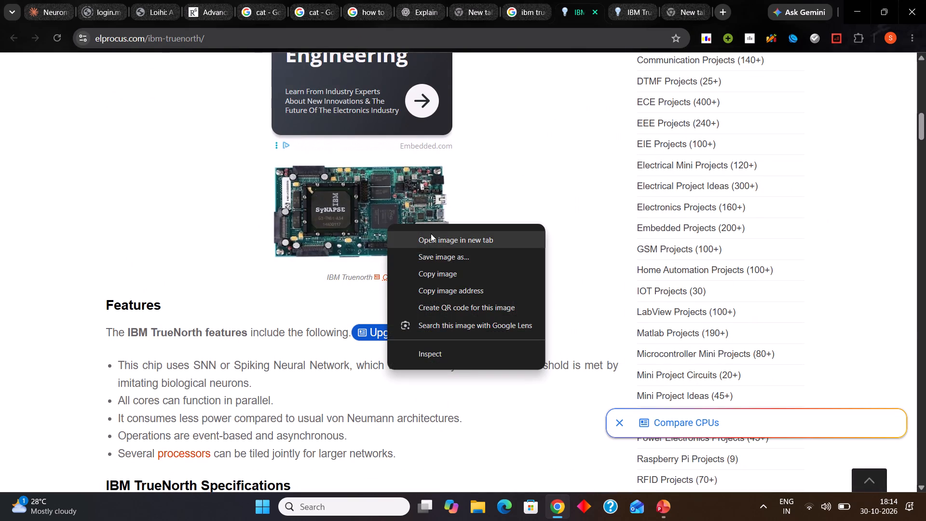
left_click(464, 254)
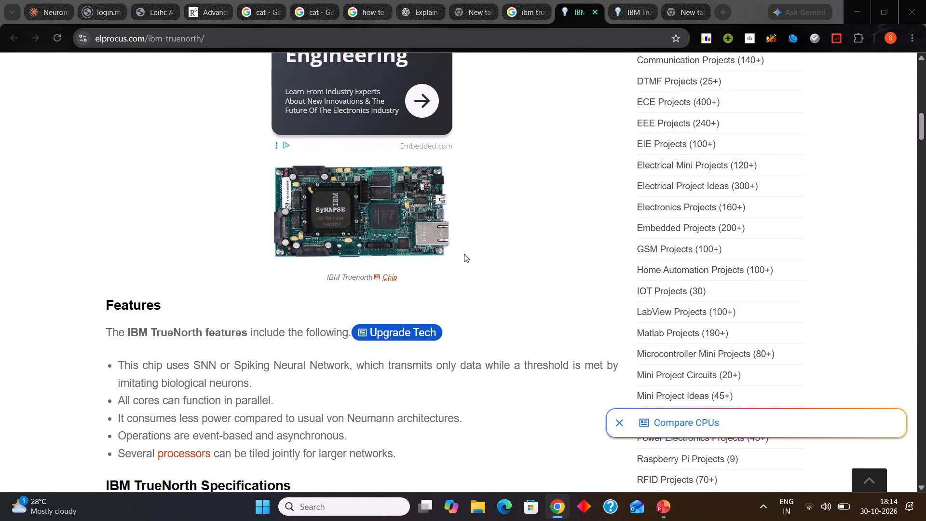
scroll(60, 161, "down", 2)
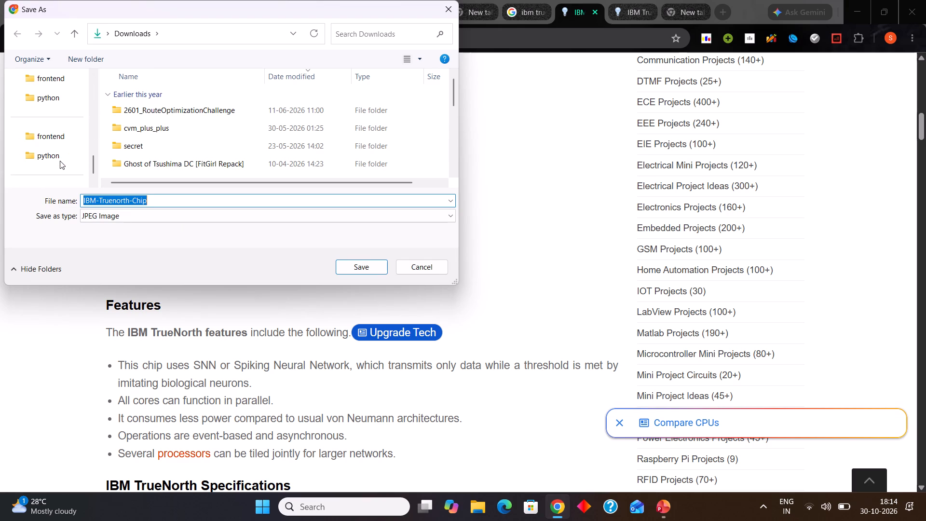
scroll(60, 161, "up", 1)
scroll(60, 161, "down", 1)
scroll(60, 161, "up", 1)
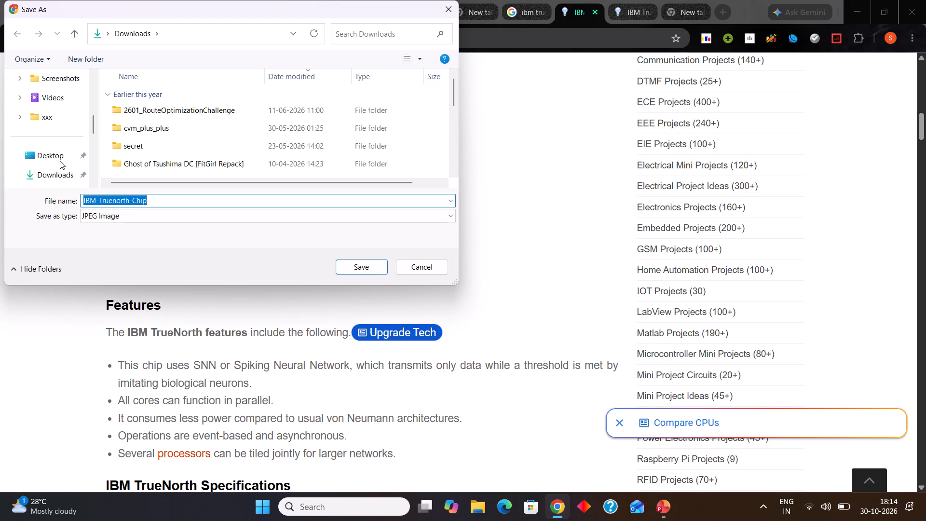
scroll(60, 161, "up", 2)
left_click(57, 170)
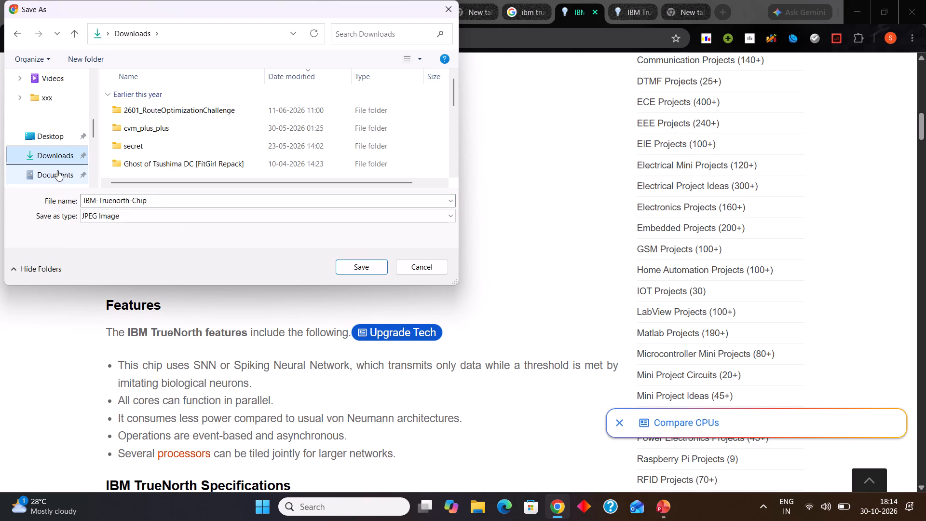
left_click(368, 266)
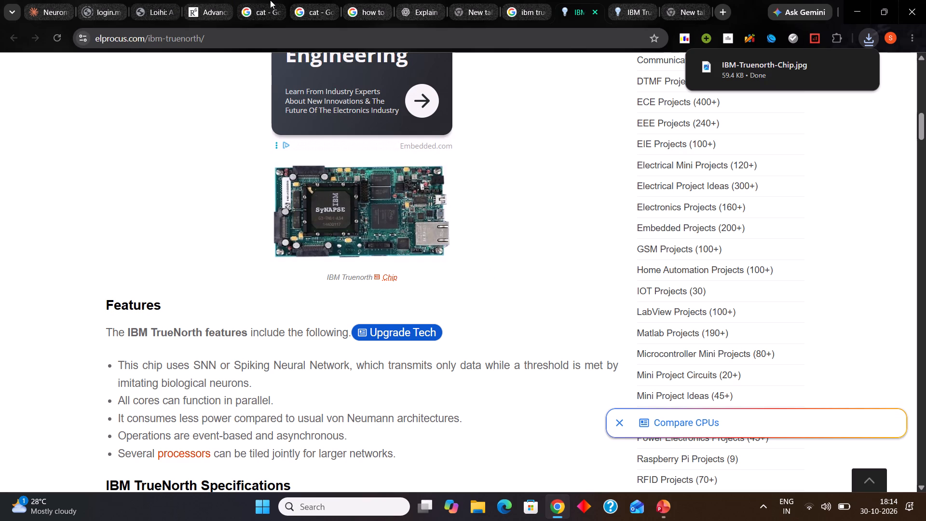
Search Google for "intel loihi 2" in the empty new tab, checking the chip name on slide 13 in PowerPoint.
left_click(637, 19)
left_click(689, 10)
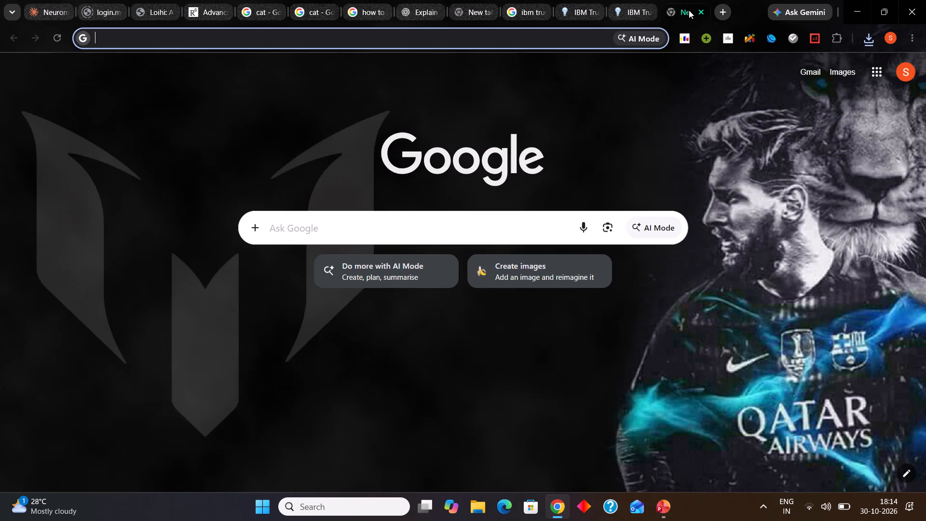
type("intel")
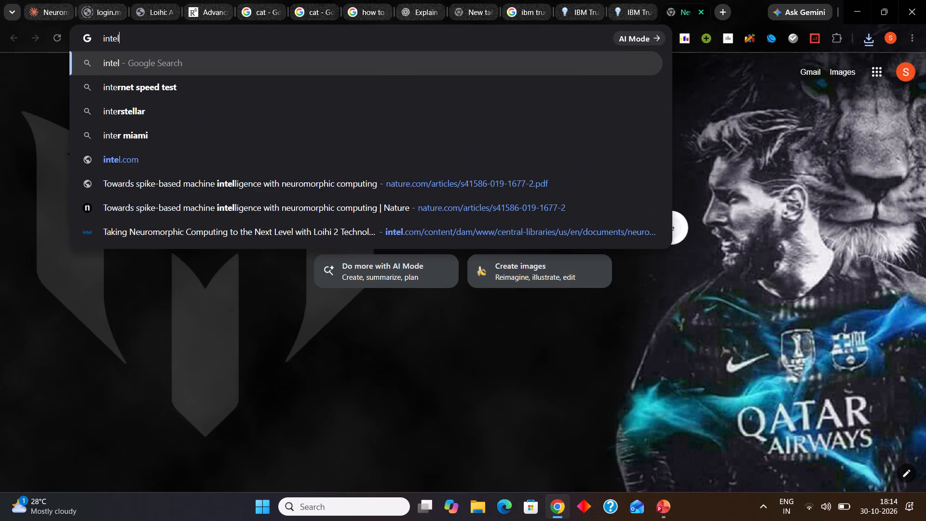
key("space")
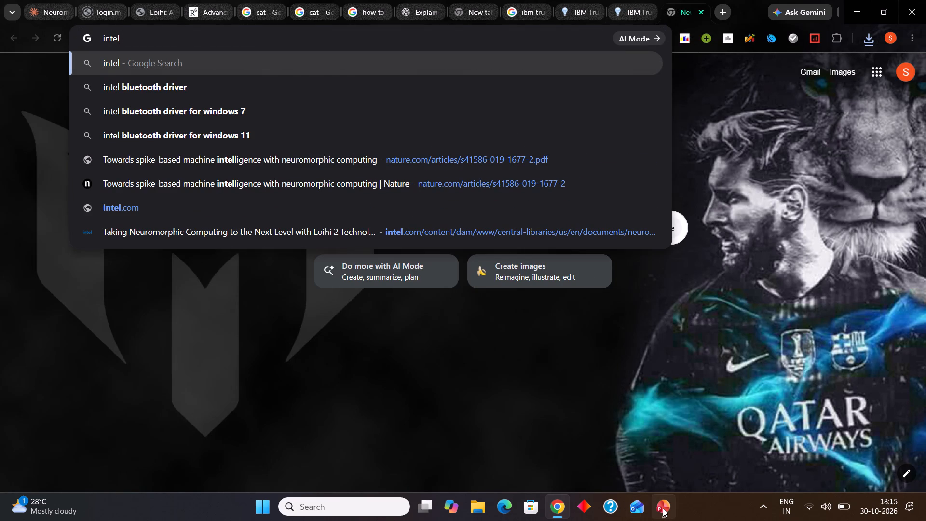
left_click(652, 460)
key("Left")
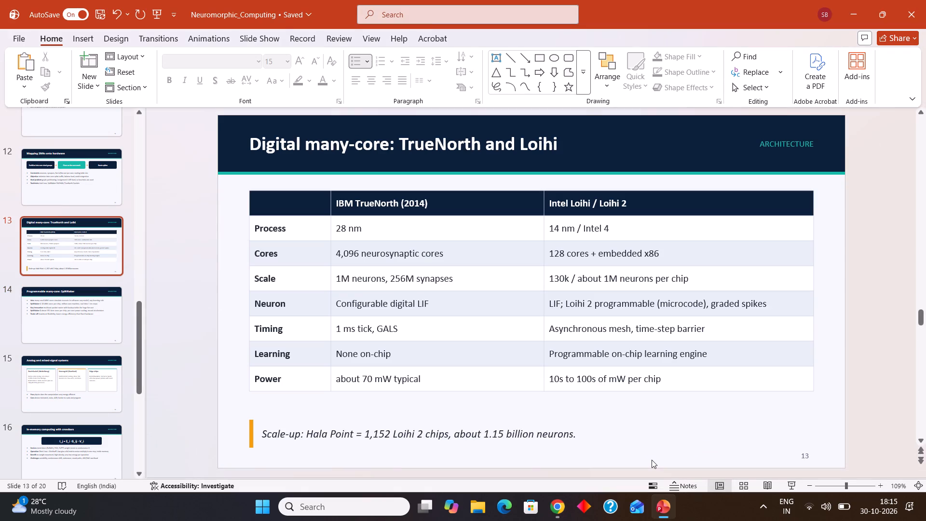
key("Right")
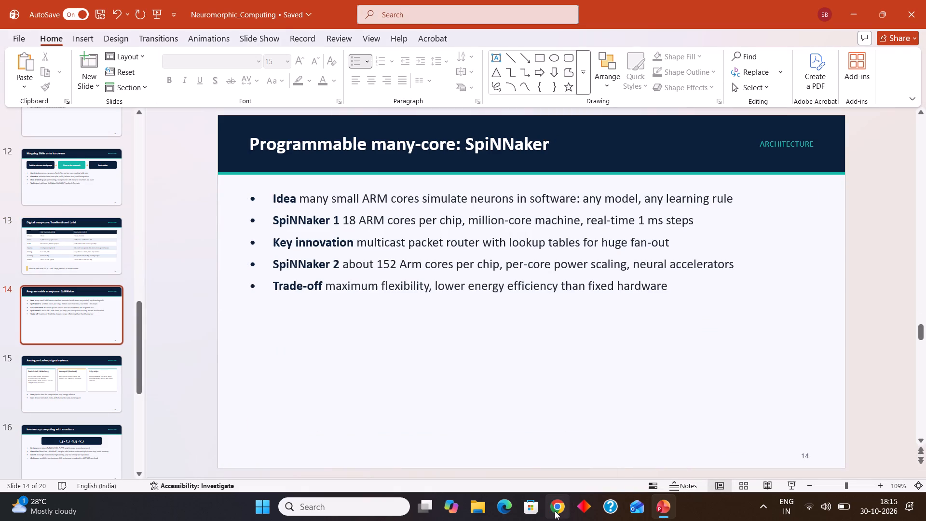
left_click(550, 473)
type("loihi 2")
key("Return")
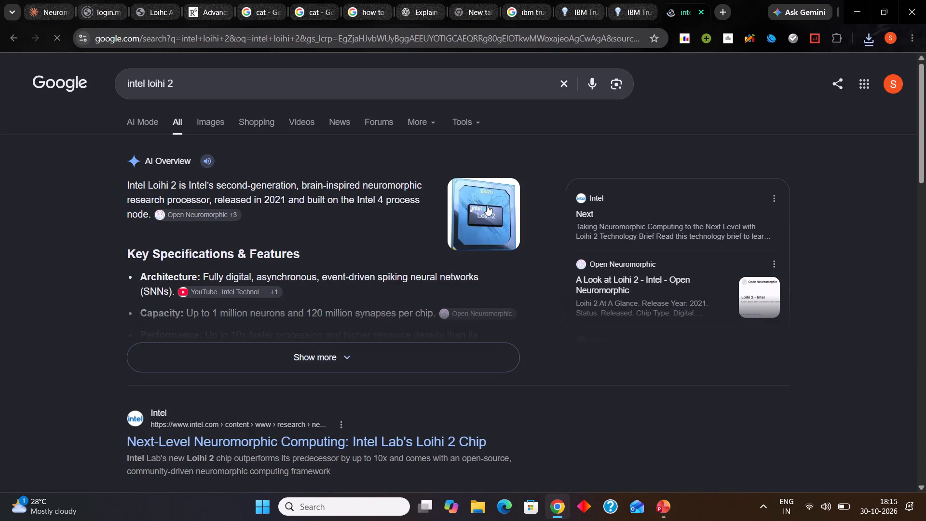
Preview the HPCwire Loihi 2 chip picture, and look through the image results for "intel loihi 2".
left_click(475, 215)
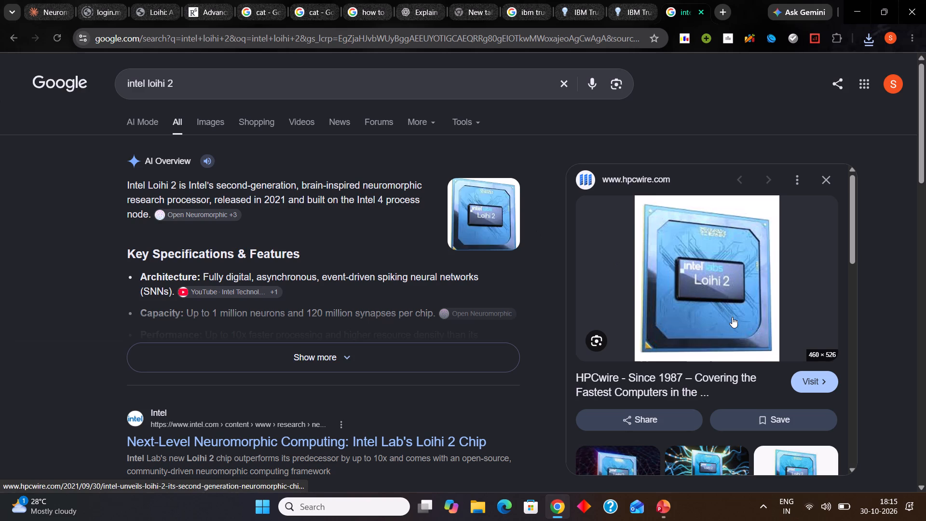
left_click(213, 116)
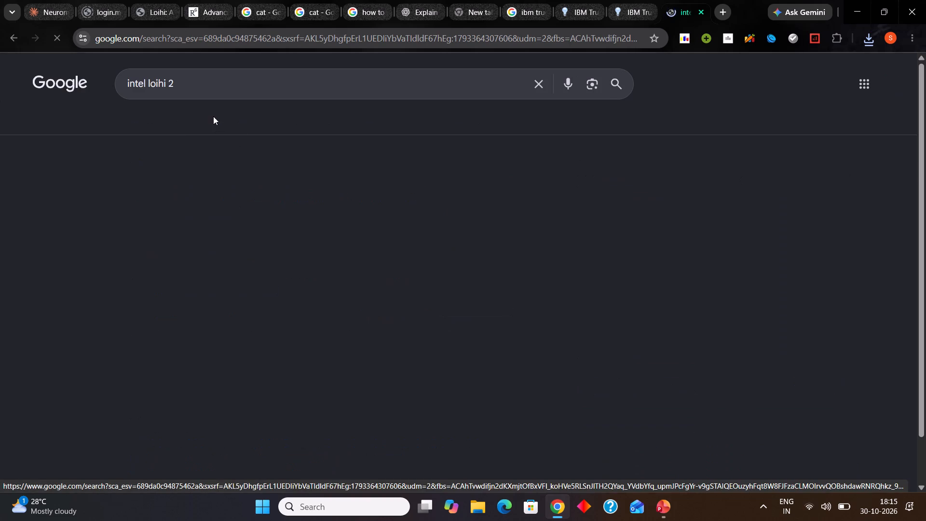
scroll(430, 250, "down", 1)
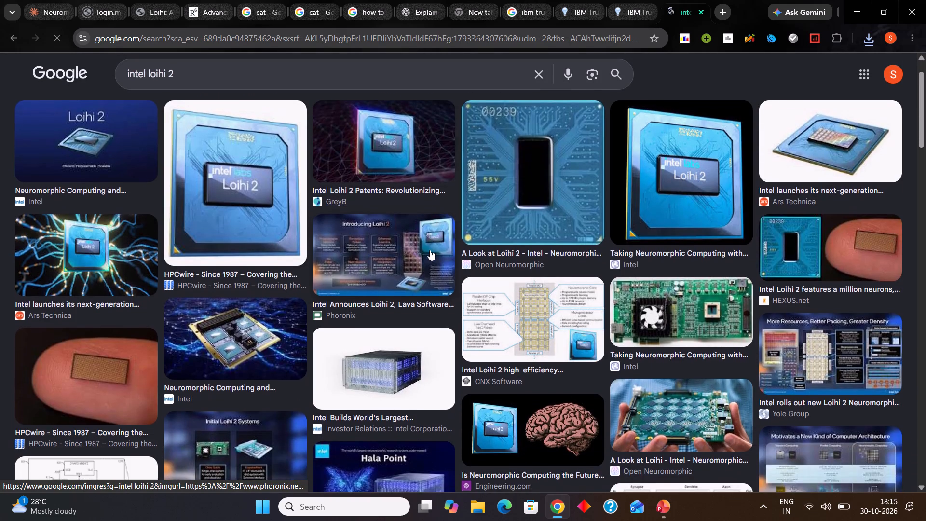
scroll(430, 250, "down", 2)
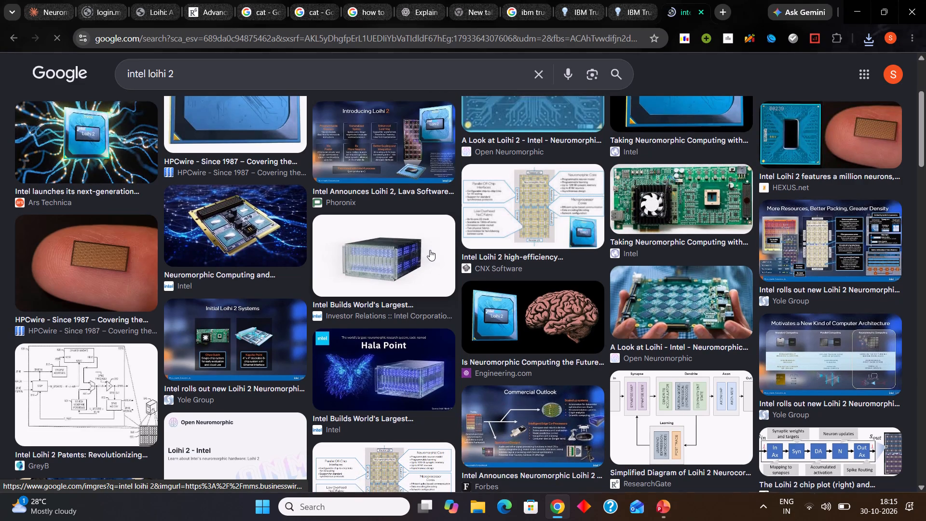
scroll(430, 250, "down", 1)
scroll(430, 250, "up", 5)
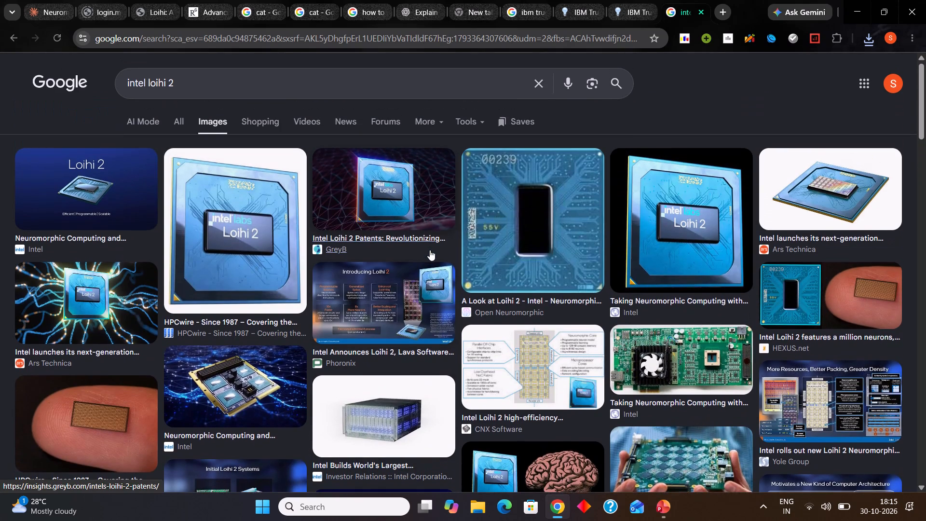
scroll(430, 250, "down", 2)
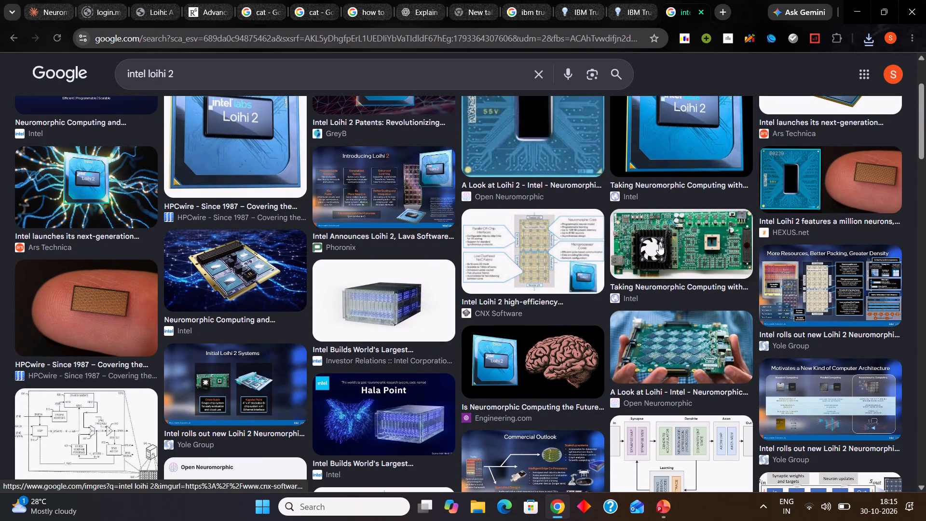
Preview Intel's green Loihi 2 board picture from the technology brief and download it to Downloads as the JPEG image loihi 2.
left_click(681, 241)
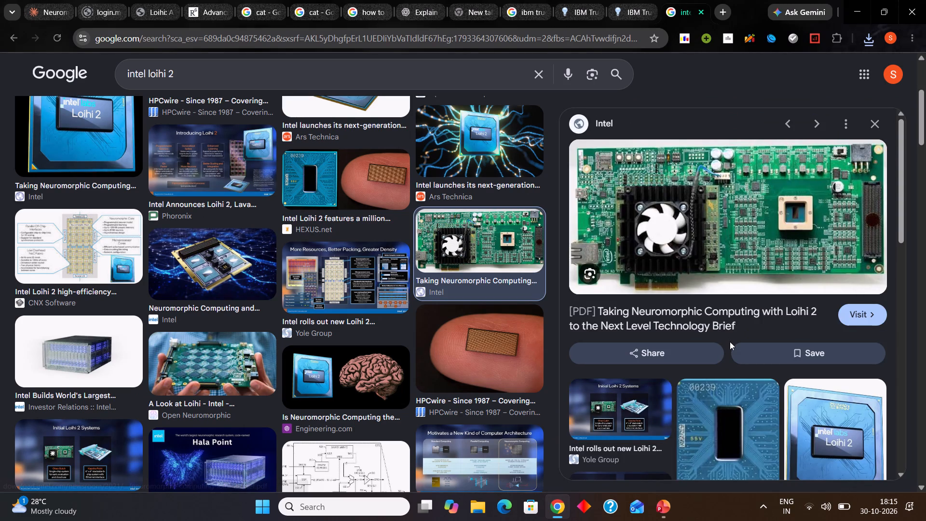
scroll(517, 410, "down", 1)
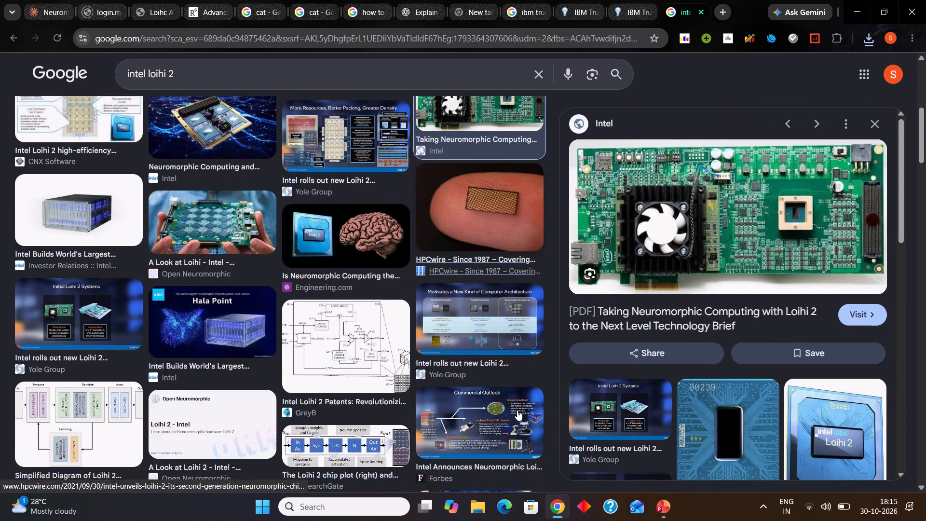
scroll(517, 410, "down", 2)
scroll(517, 410, "up", 2)
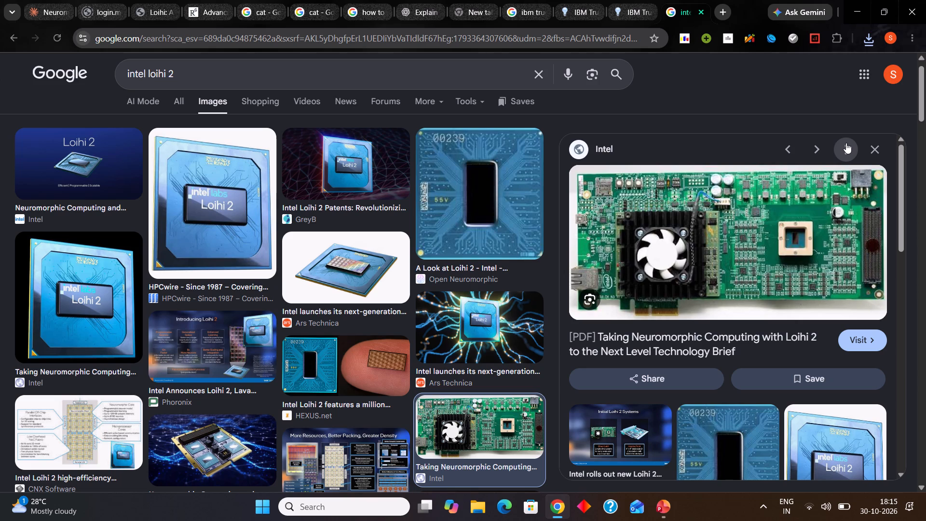
right_click(741, 230)
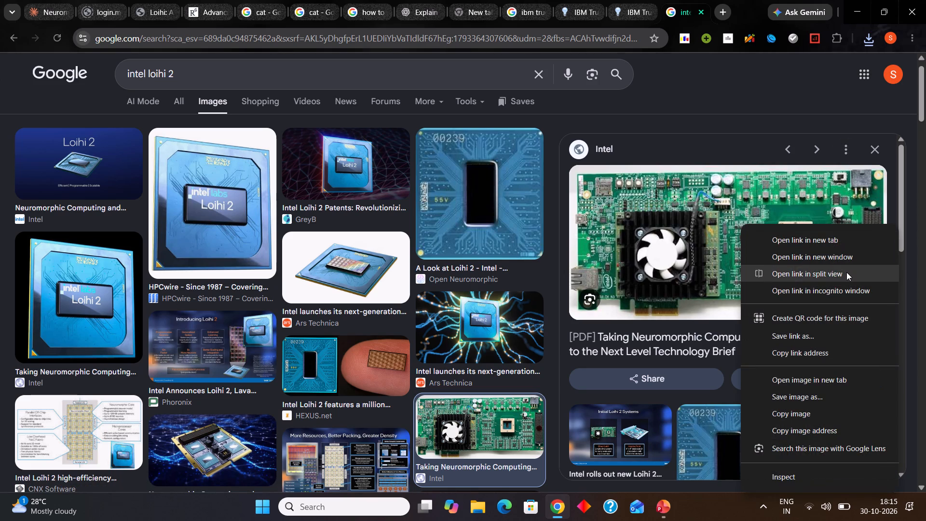
left_click(812, 399)
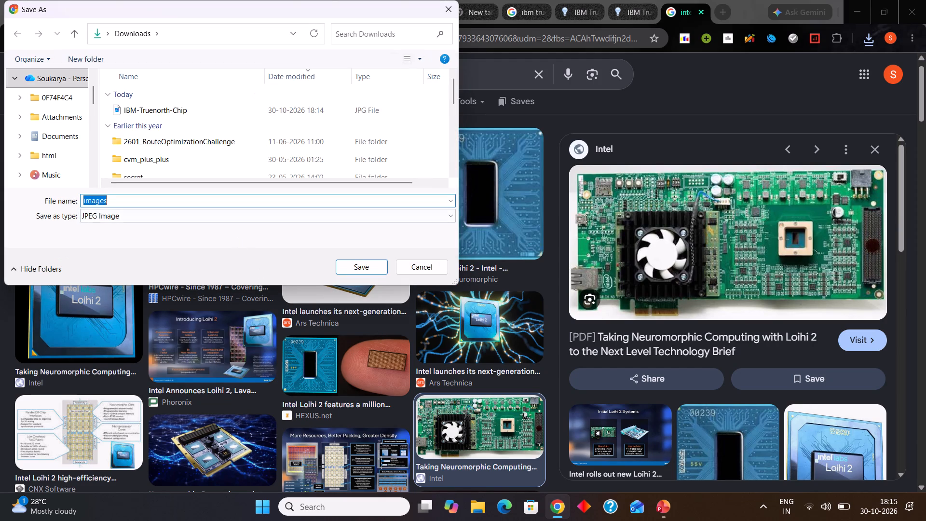
key("BackSpace")
type("loihi 2")
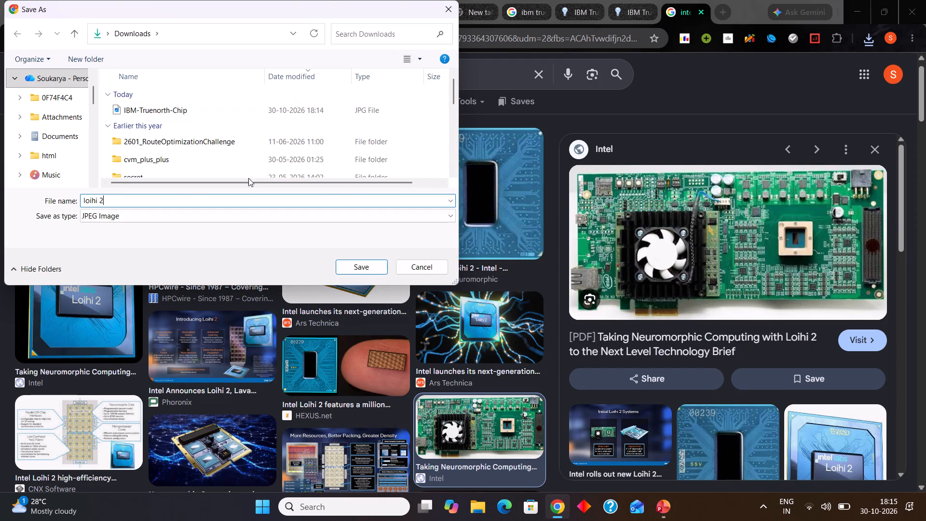
left_click(348, 274)
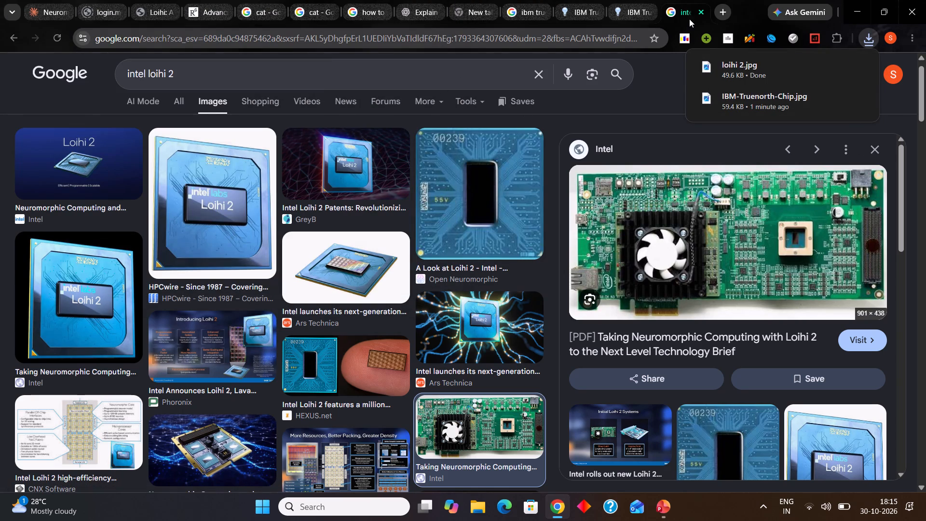
Search Google in a new tab for "spinnaker chip" and show the image results.
left_click(721, 14)
key("p")
key("BackSpace")
key("s")
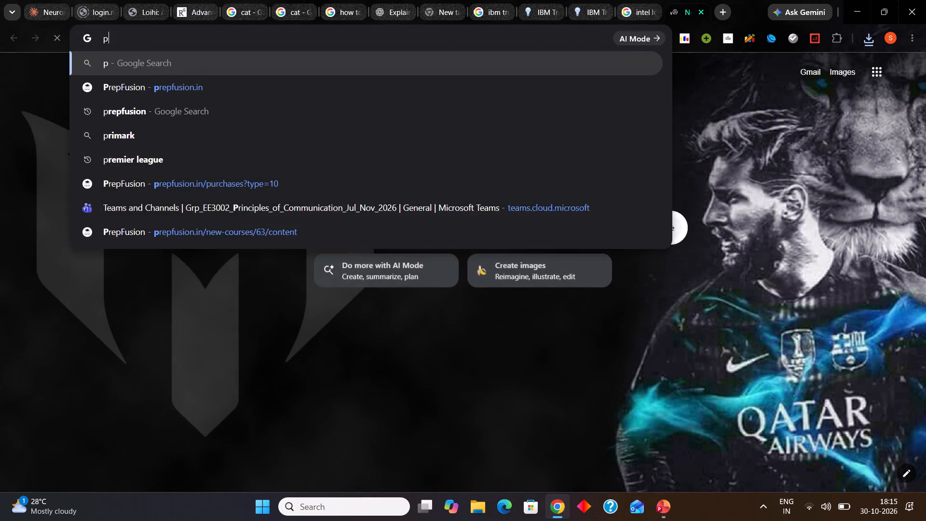
key("BackSpace")
key("BackSpace")
key("BackSpace")
type("spinnaker chip")
key("Return")
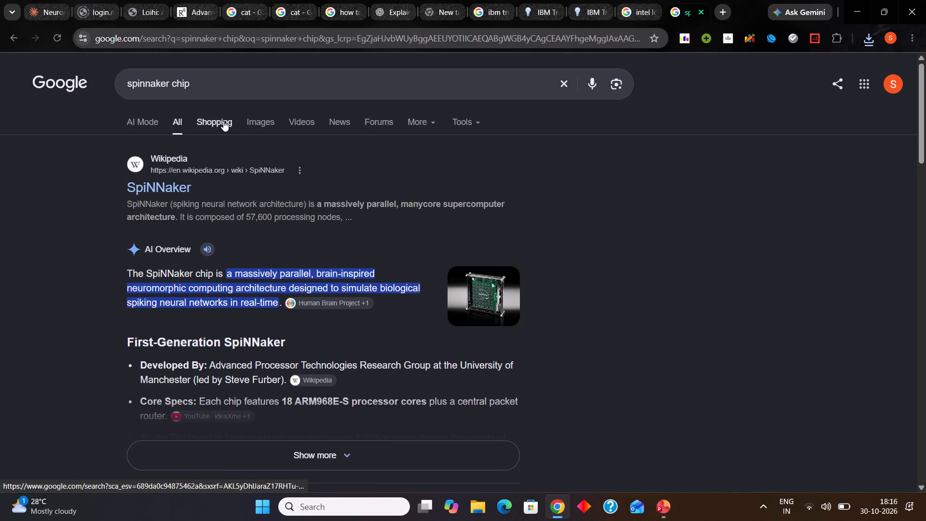
left_click(251, 121)
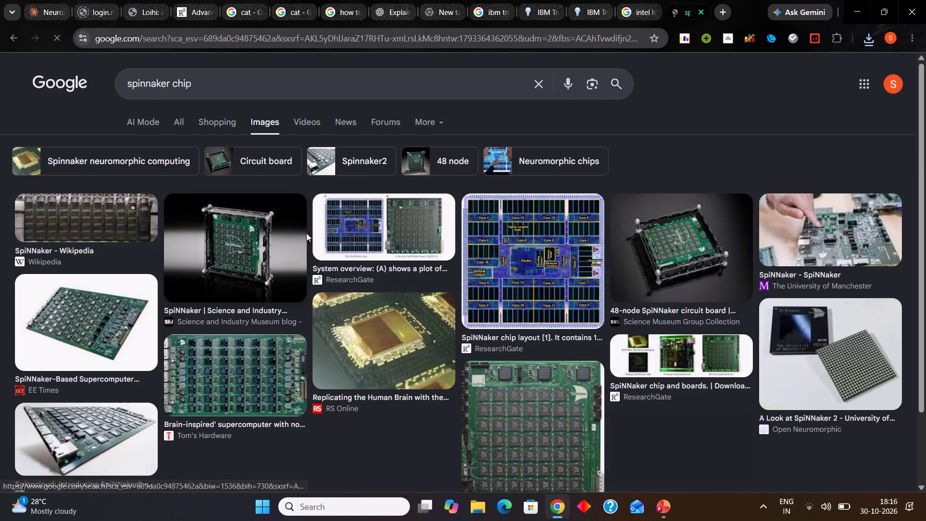
Compare previews of the SpiNNaker board pictures from the Science and Industry Museum blog and Tom's Hardware.
scroll(225, 289, "down", 1)
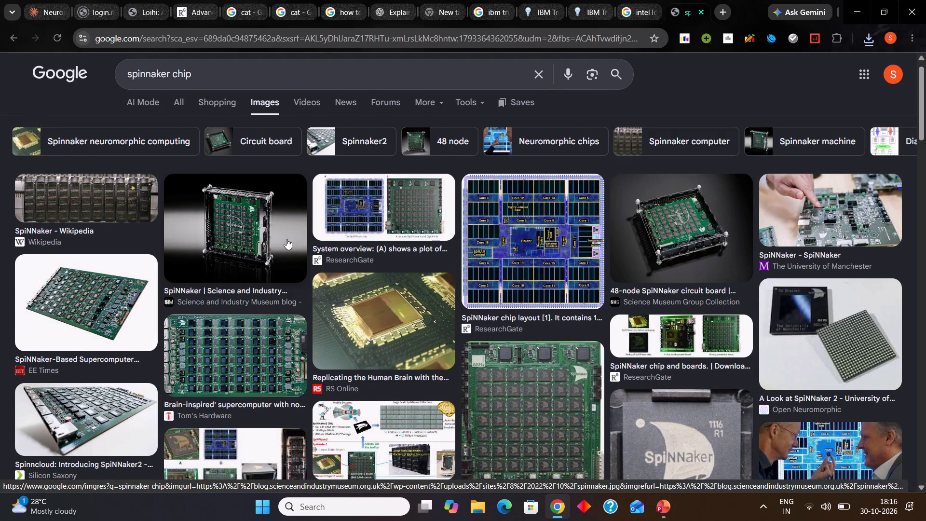
left_click(286, 239)
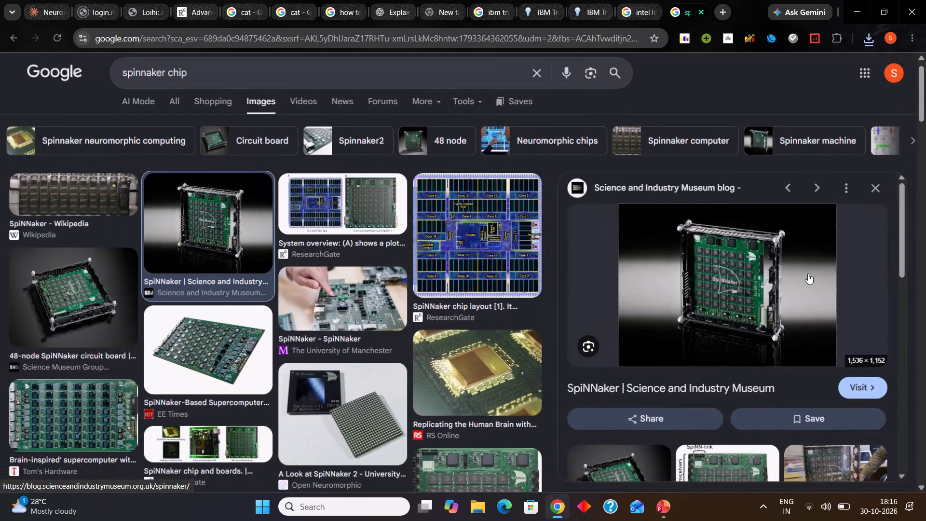
scroll(311, 391, "down", 2)
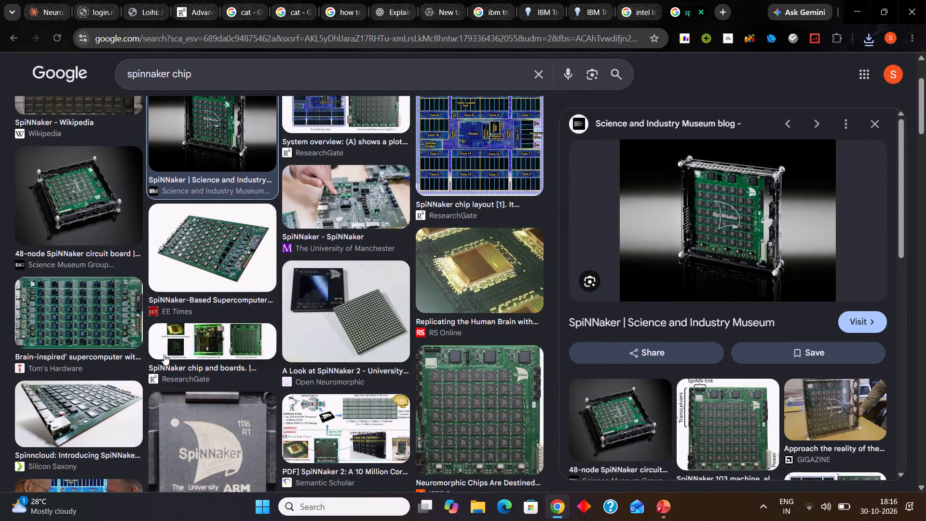
left_click(116, 313)
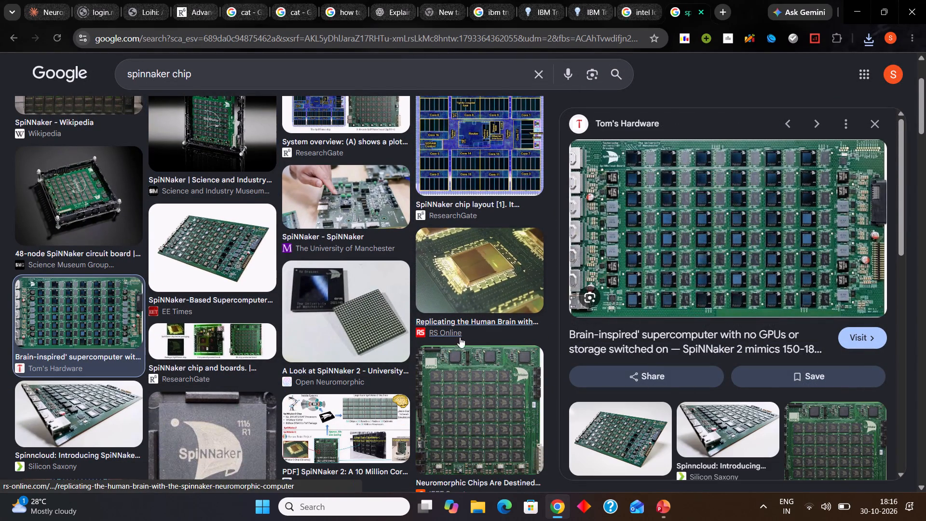
scroll(269, 212, "up", 2)
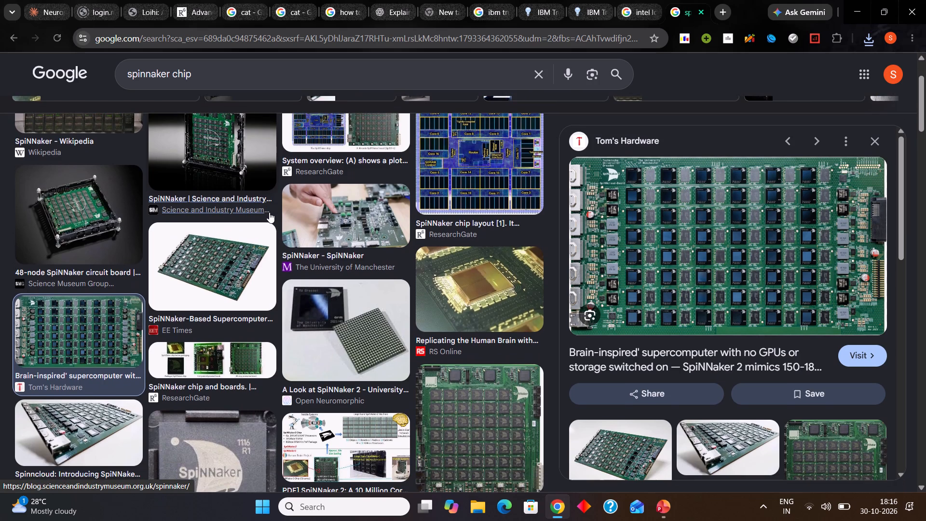
left_click(249, 167)
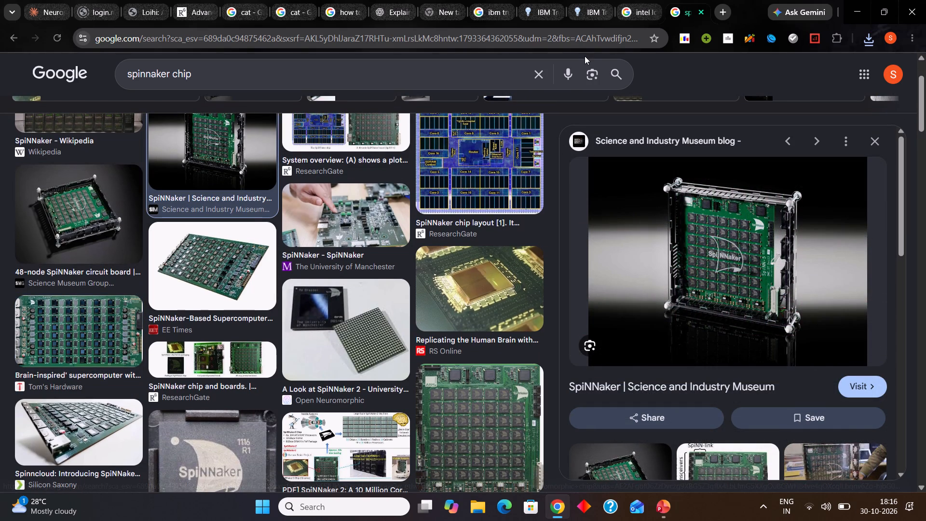
key("Print")
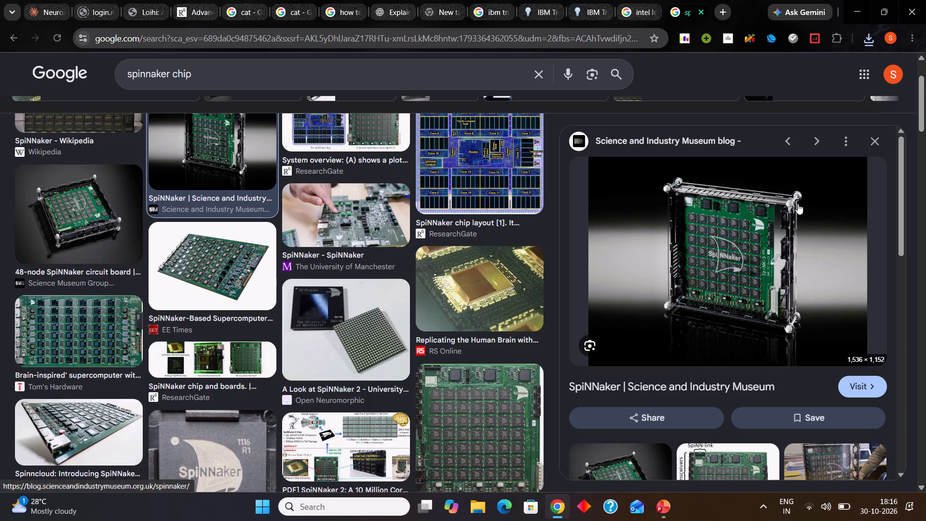
left_click(544, 18)
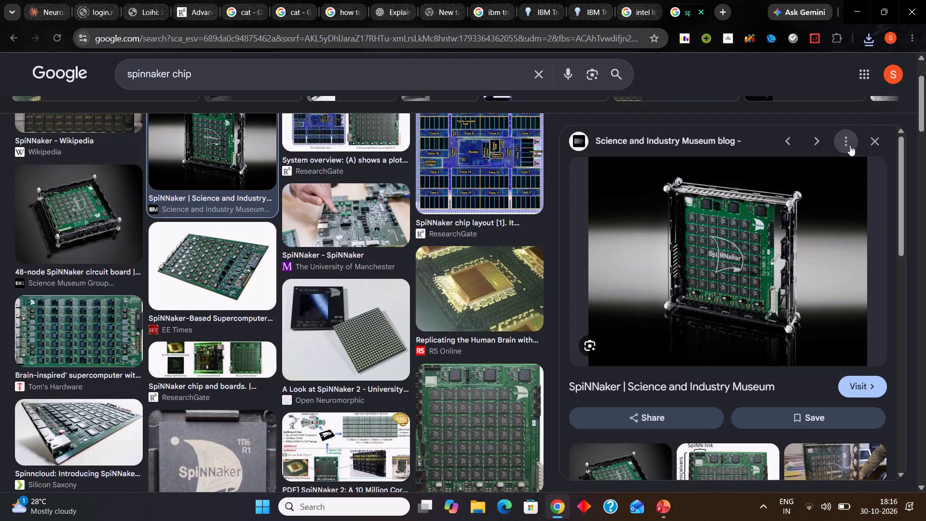
Look through the pictures related to the museum's SpiNNaker board, previewing the Science Museum Group Collection version.
scroll(759, 447, "down", 1)
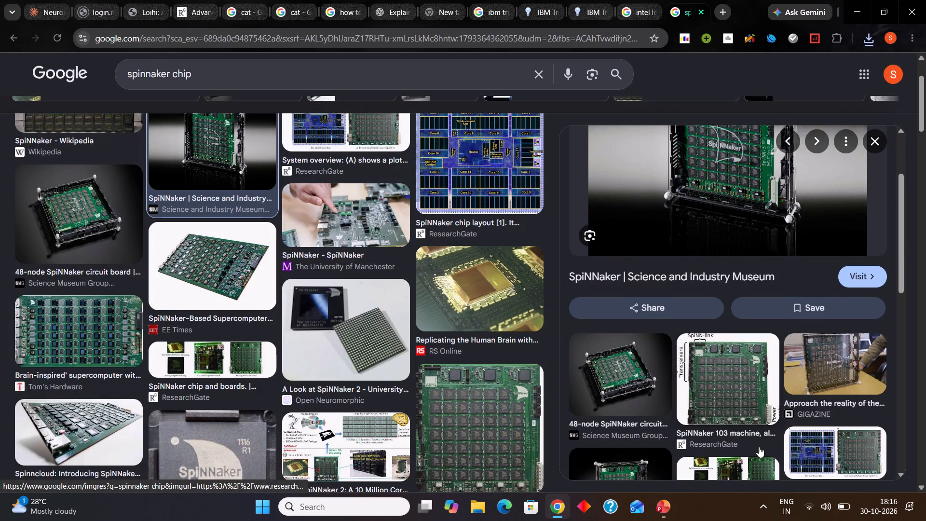
scroll(759, 447, "down", 2)
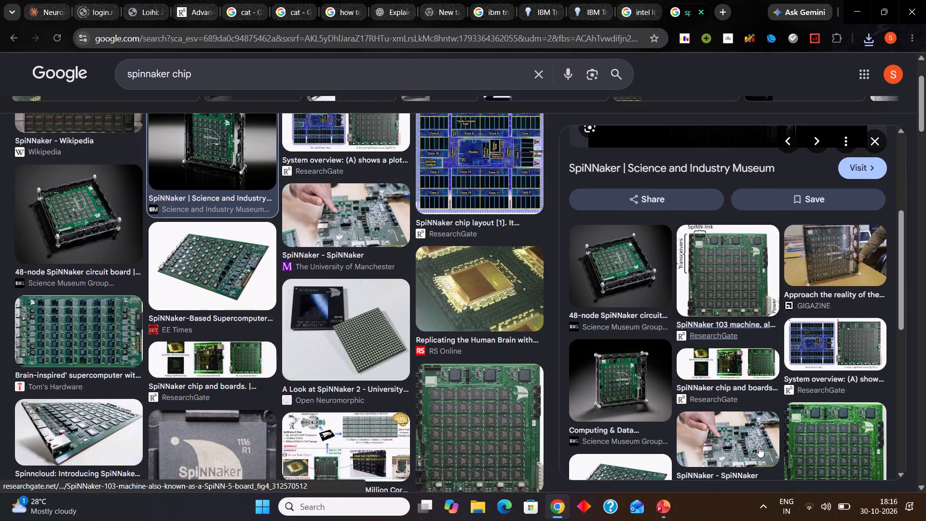
scroll(759, 447, "down", 1)
scroll(691, 374, "right", 1)
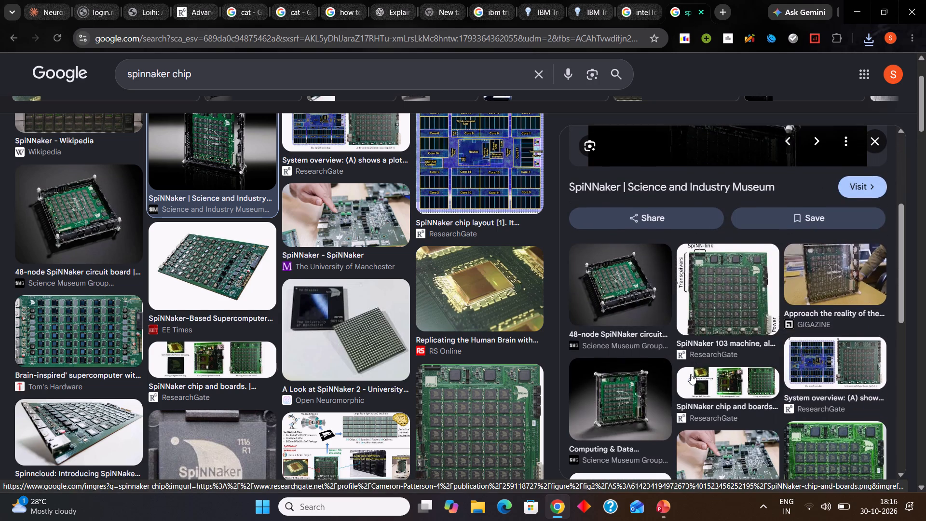
left_click(615, 404)
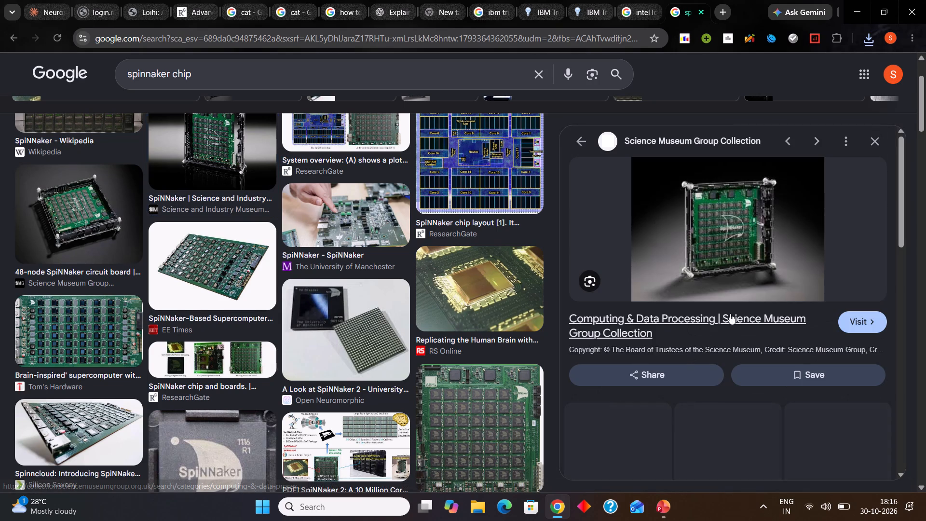
left_click(583, 141)
scroll(764, 254, "up", 3)
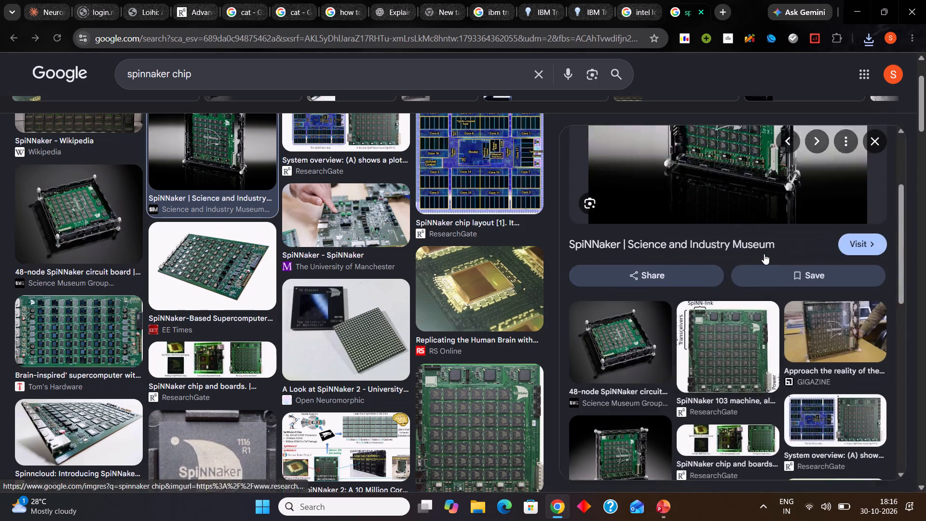
scroll(764, 254, "up", 3)
scroll(764, 254, "down", 1)
scroll(781, 201, "up", 2)
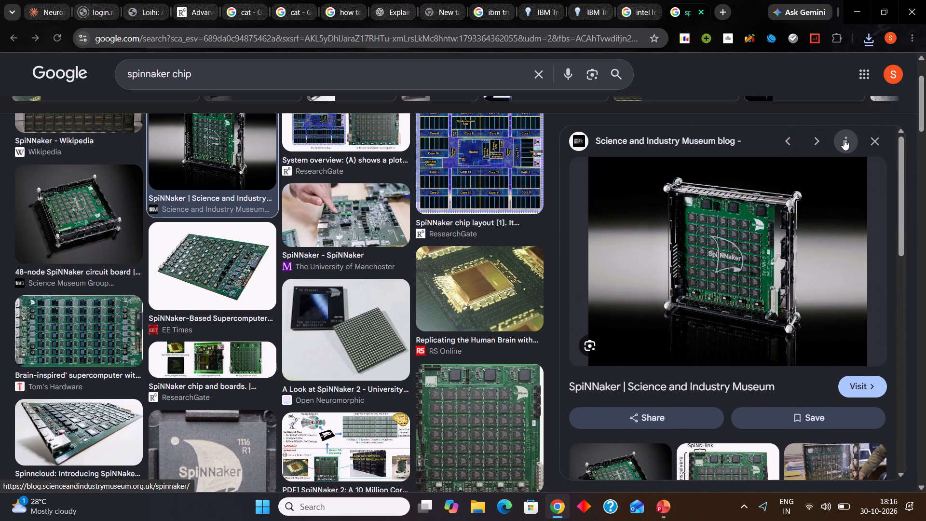
Download the Science and Industry Museum blog's SpiNNaker board picture to the Downloads folder as the JPEG image spinnaker.
left_click(844, 139)
left_click(844, 139)
left_click(844, 139)
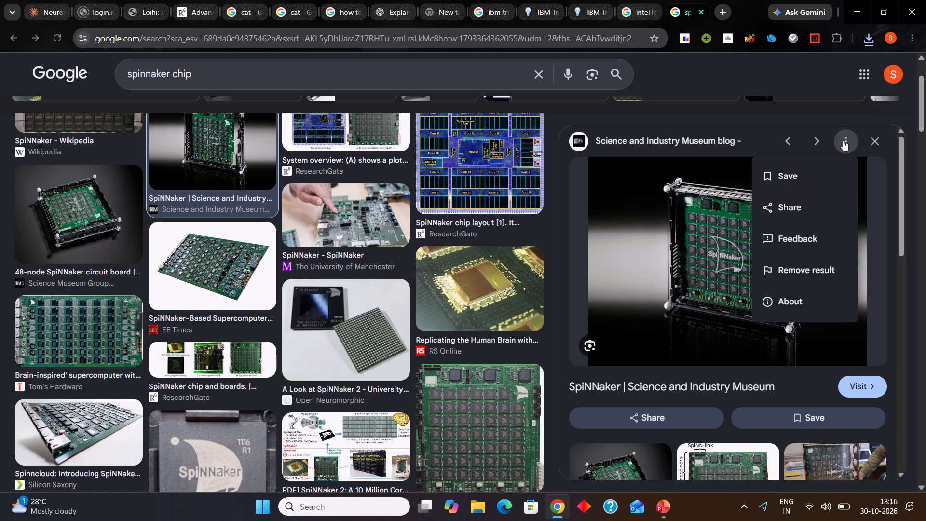
left_click(846, 141)
right_click(717, 267)
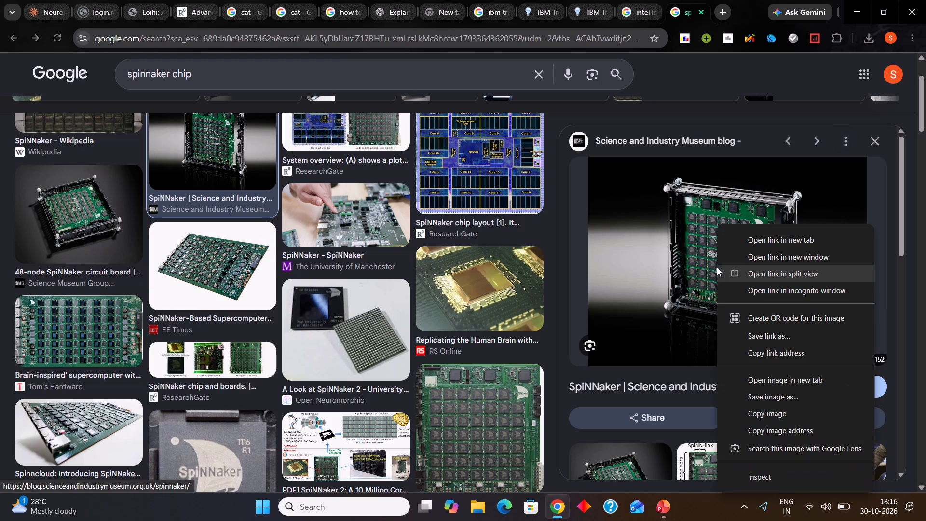
left_click(781, 396)
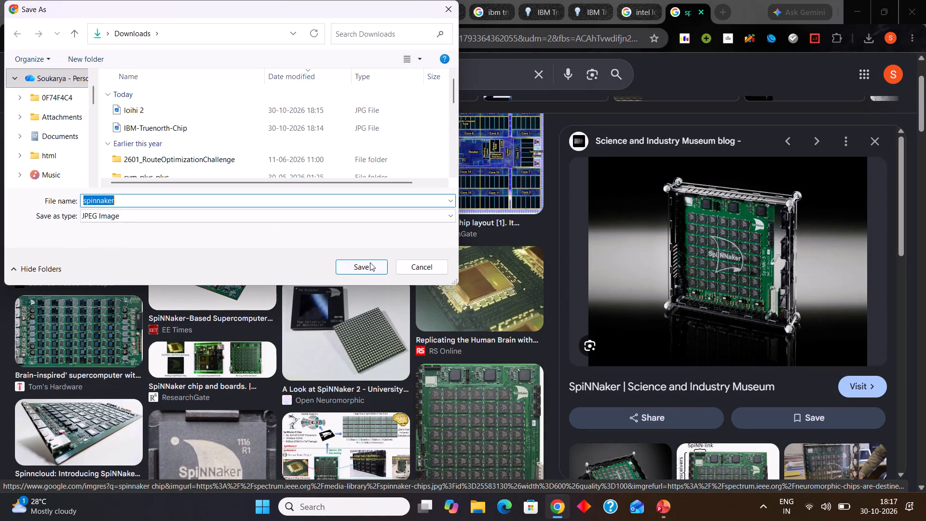
left_click(371, 263)
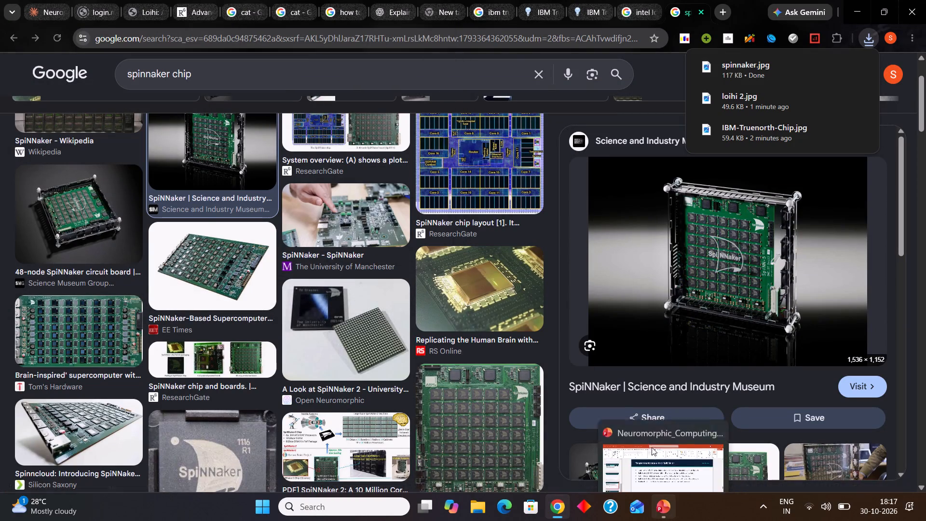
In PowerPoint, insert the downloaded spinnaker, loihi 2 and IBM-Truenorth-Chip pictures together onto slide 14, "Programmable many-core: SpiNNaker".
left_click(652, 439)
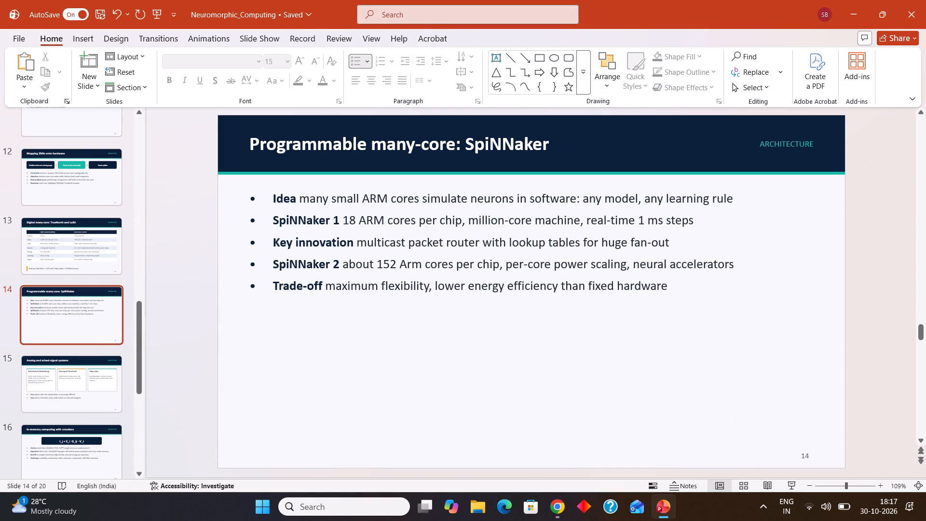
left_click(79, 36)
left_click(95, 67)
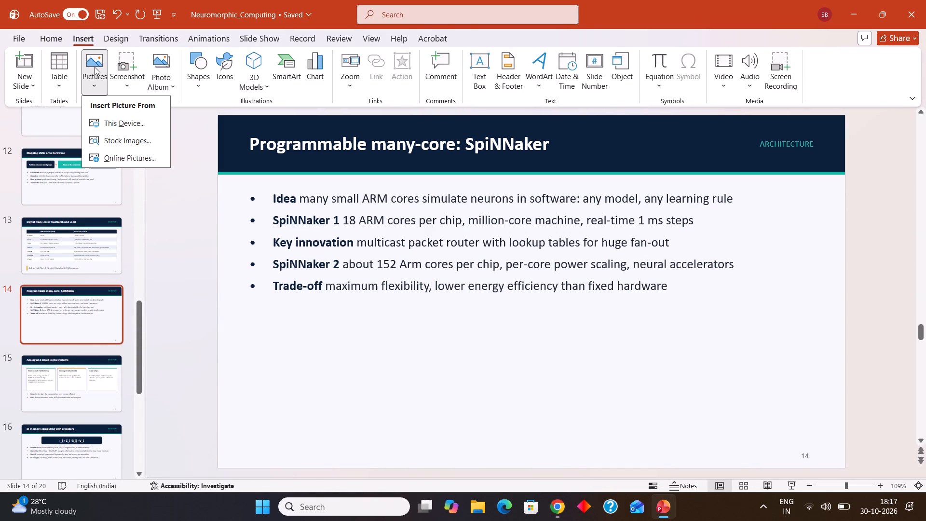
left_click(117, 120)
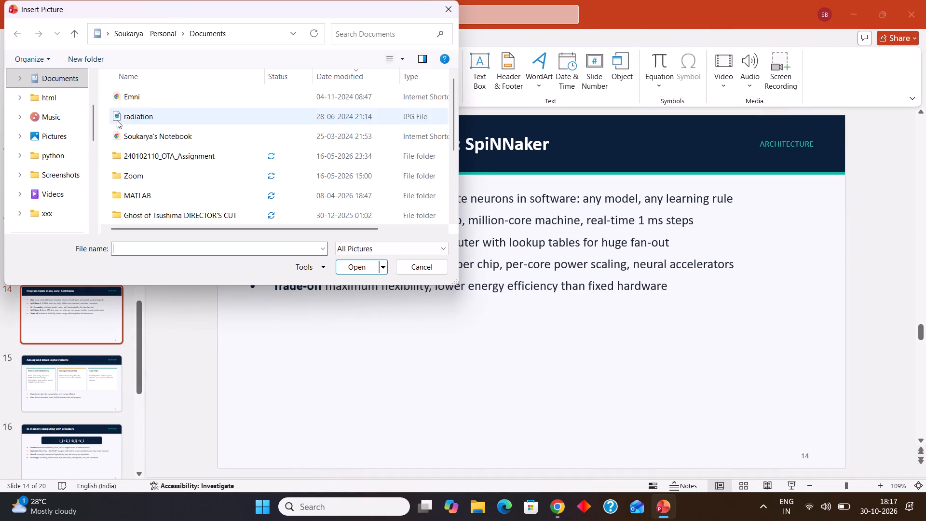
scroll(67, 197, "down", 1)
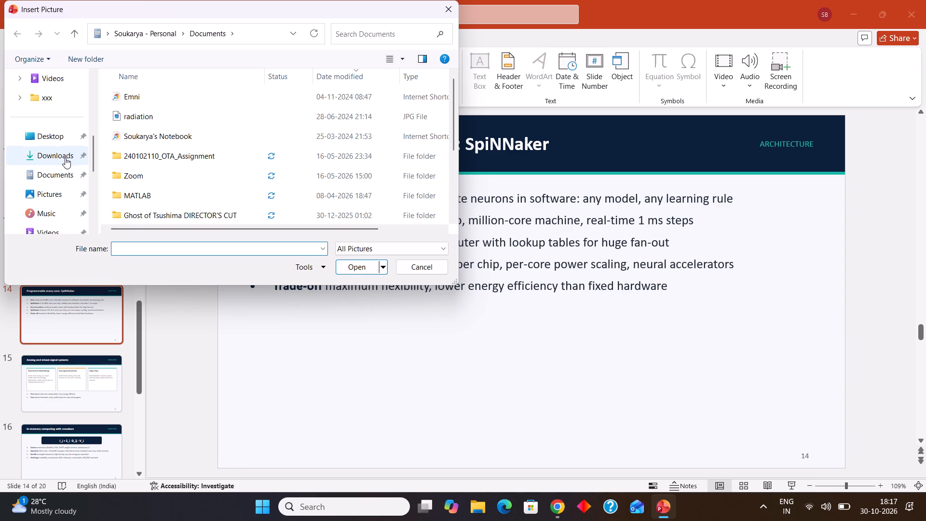
left_click(65, 157)
left_click_drag(107, 106, 221, 156)
left_click(350, 267)
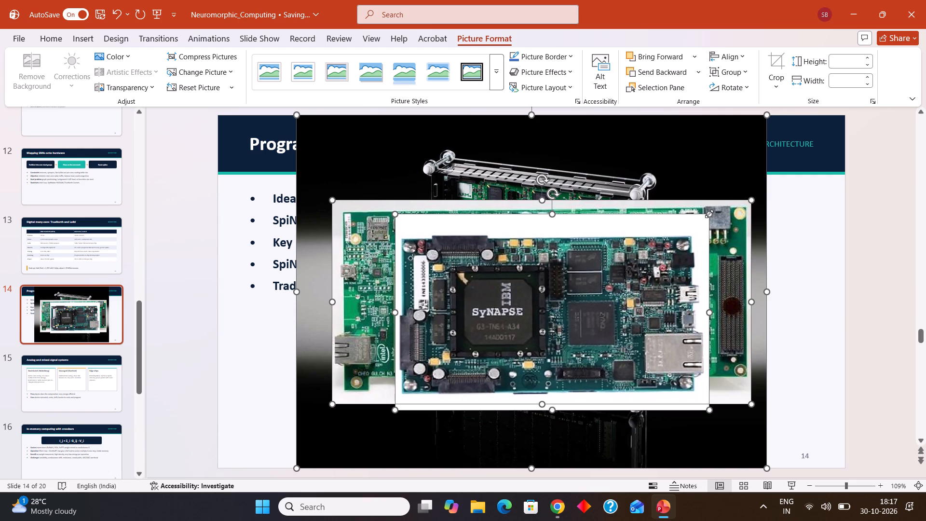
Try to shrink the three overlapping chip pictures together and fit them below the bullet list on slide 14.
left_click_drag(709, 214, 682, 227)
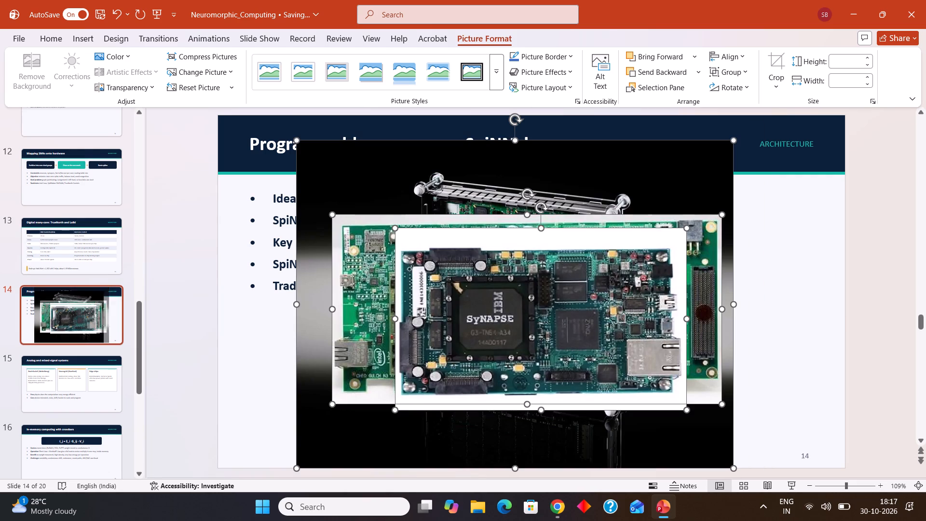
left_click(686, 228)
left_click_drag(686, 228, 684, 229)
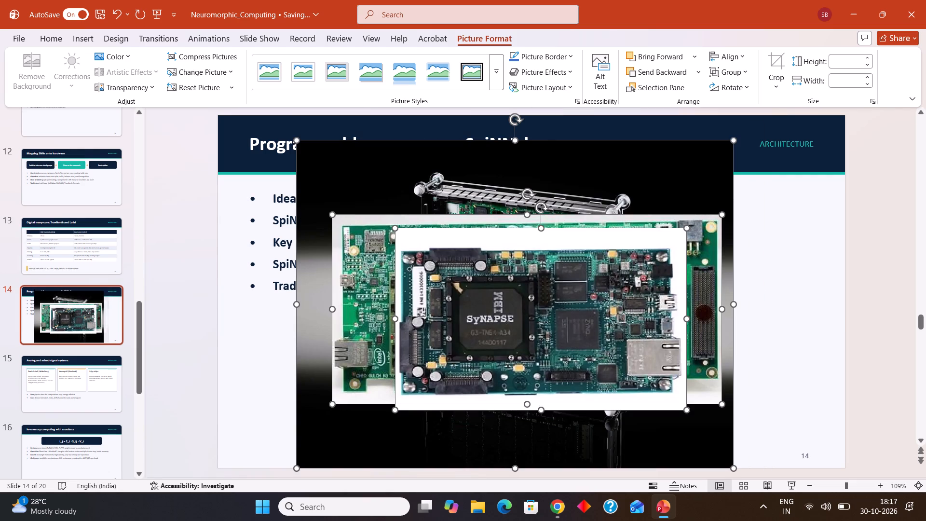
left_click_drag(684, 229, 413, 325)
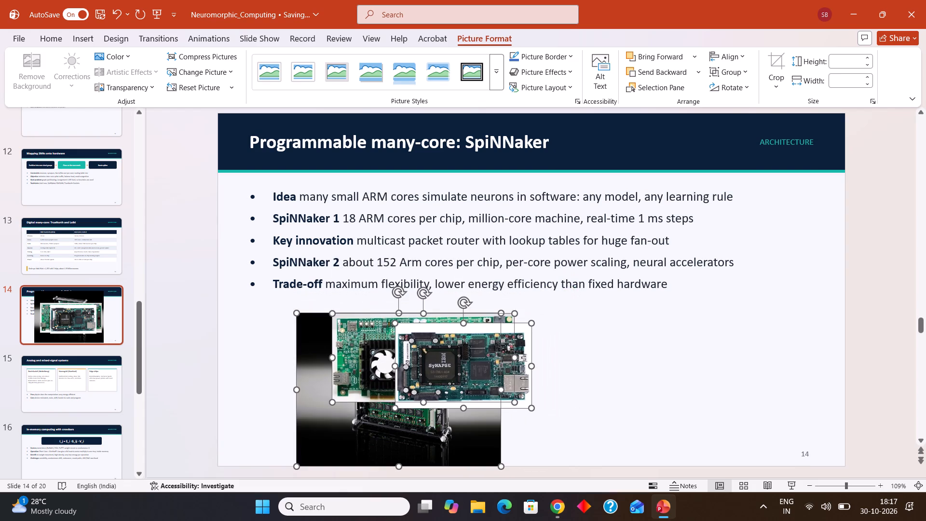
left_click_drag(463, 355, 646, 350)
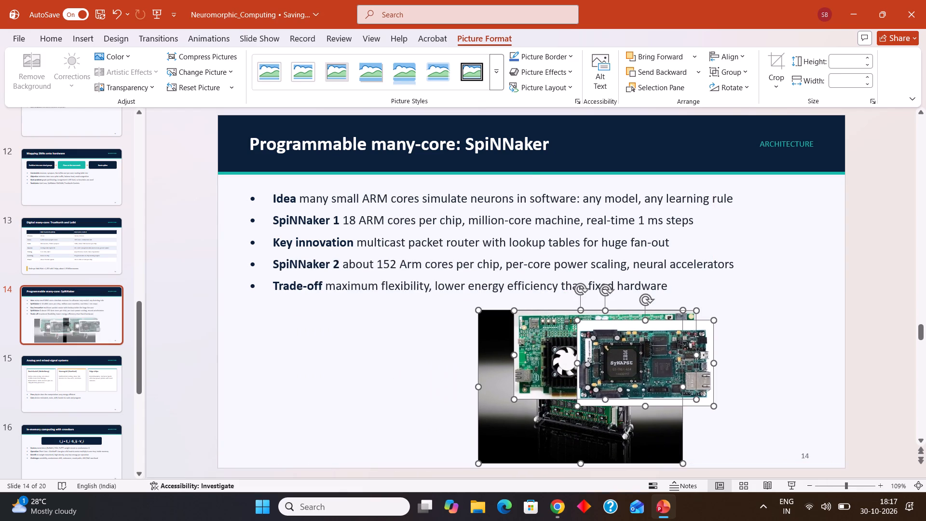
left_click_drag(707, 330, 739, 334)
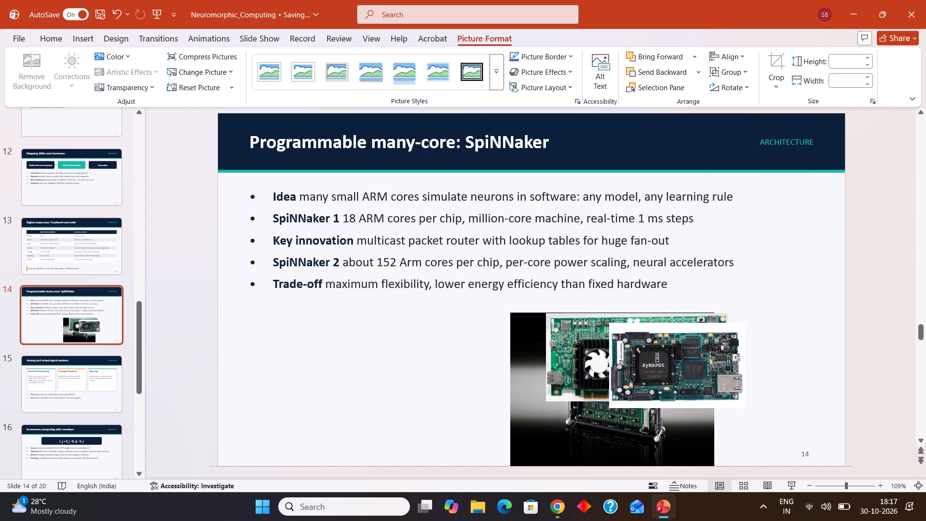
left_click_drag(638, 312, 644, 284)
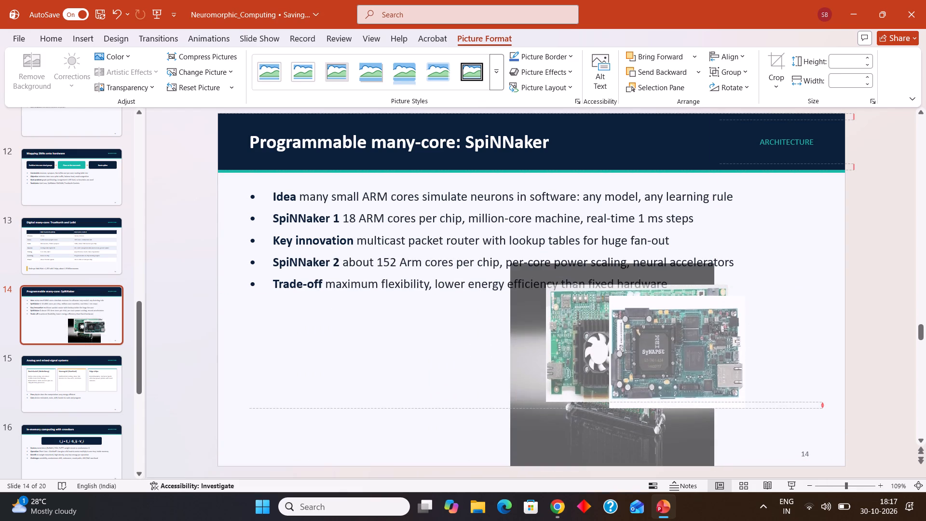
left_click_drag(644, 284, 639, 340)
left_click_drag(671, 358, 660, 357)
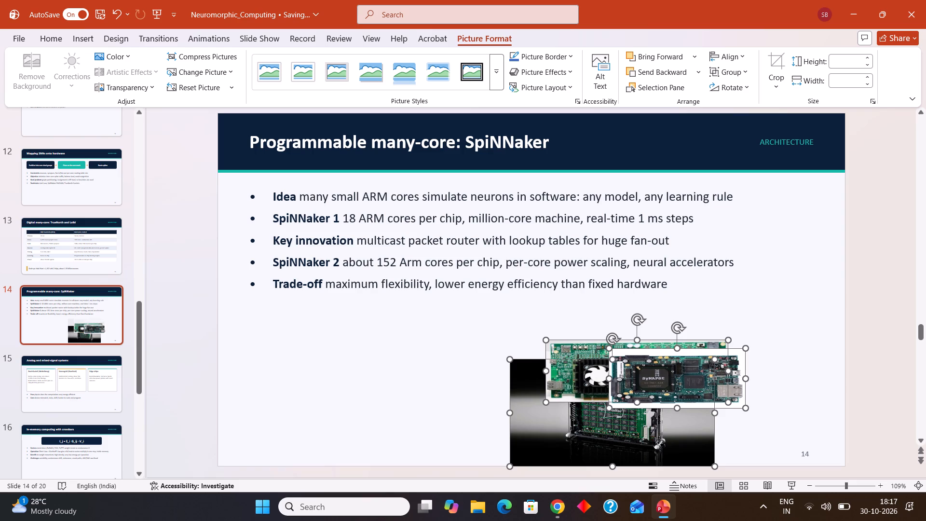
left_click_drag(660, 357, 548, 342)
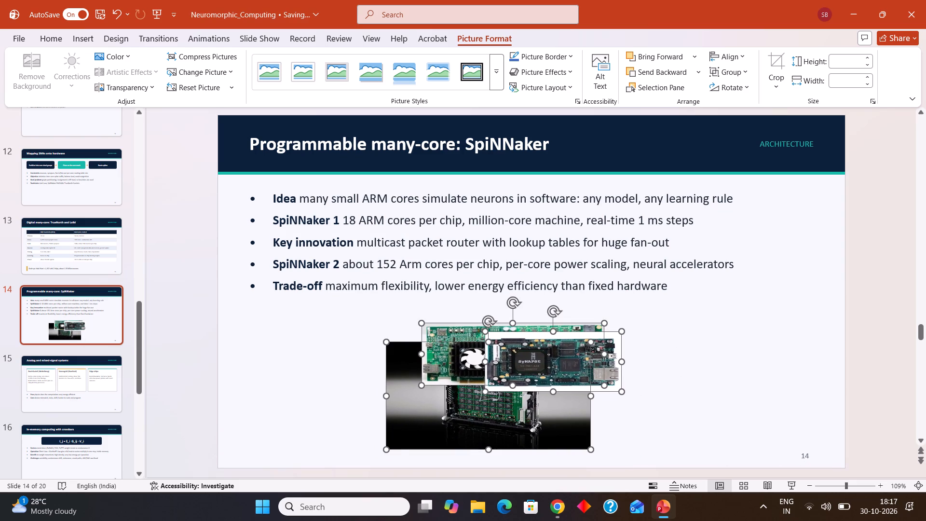
Delete the three overlapping chip pictures from slide 14.
key("Delete")
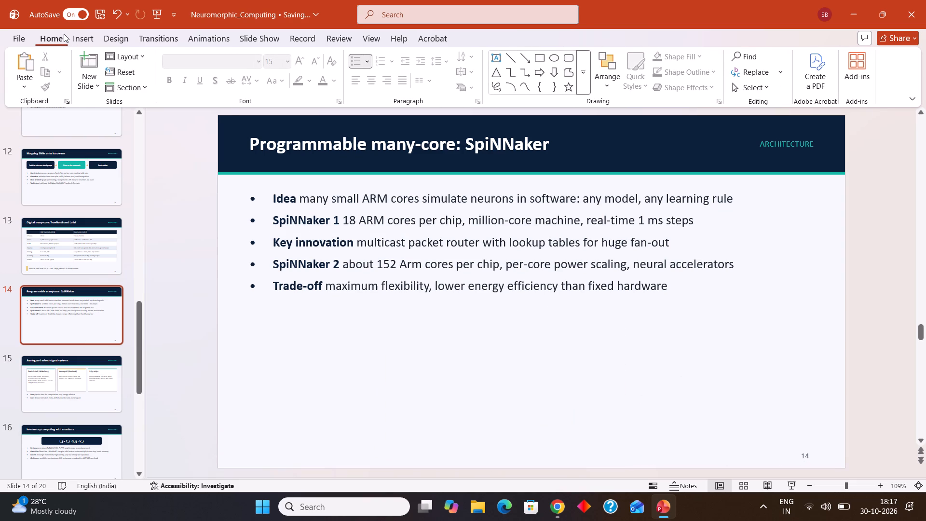
Insert the IBM-Truenorth-Chip picture on slide 14, scaled to about 6.62 × 4.14 cm in the slide's lower-left area below the bullets.
left_click(82, 41)
left_click(99, 66)
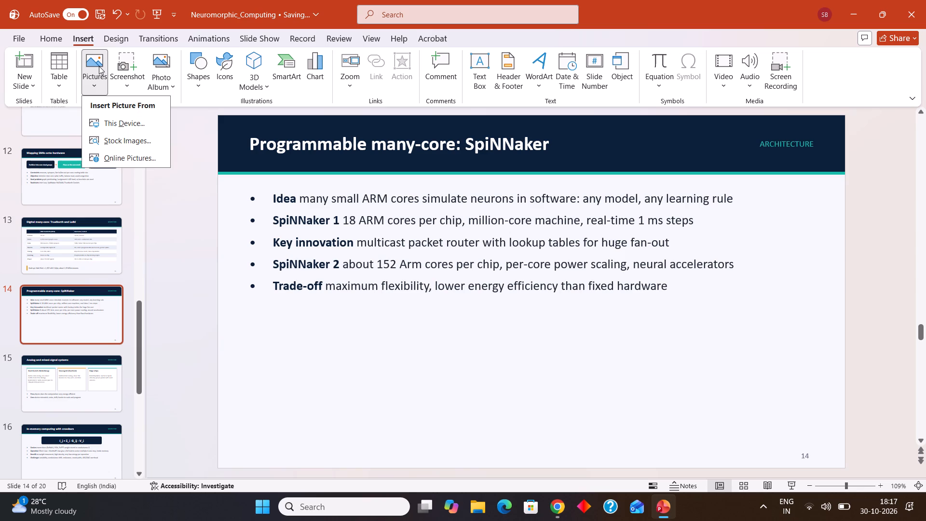
left_click(118, 120)
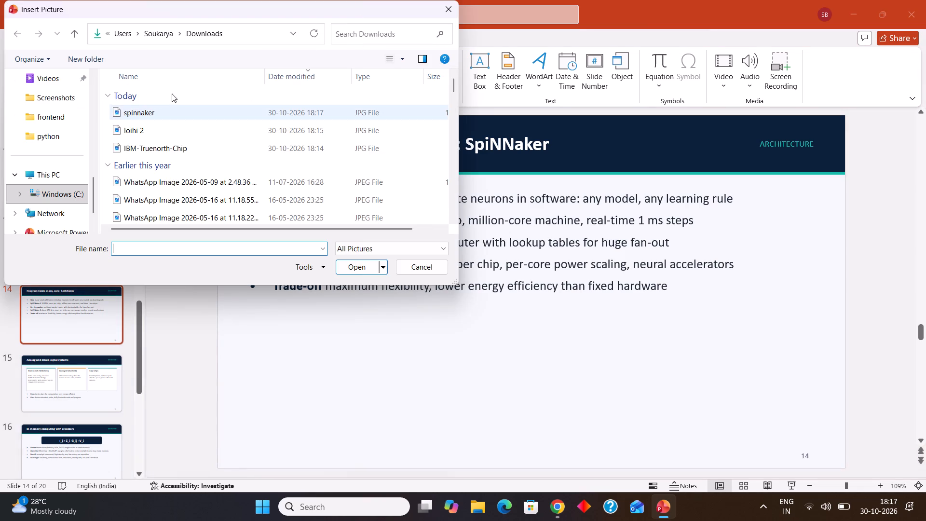
left_click(172, 142)
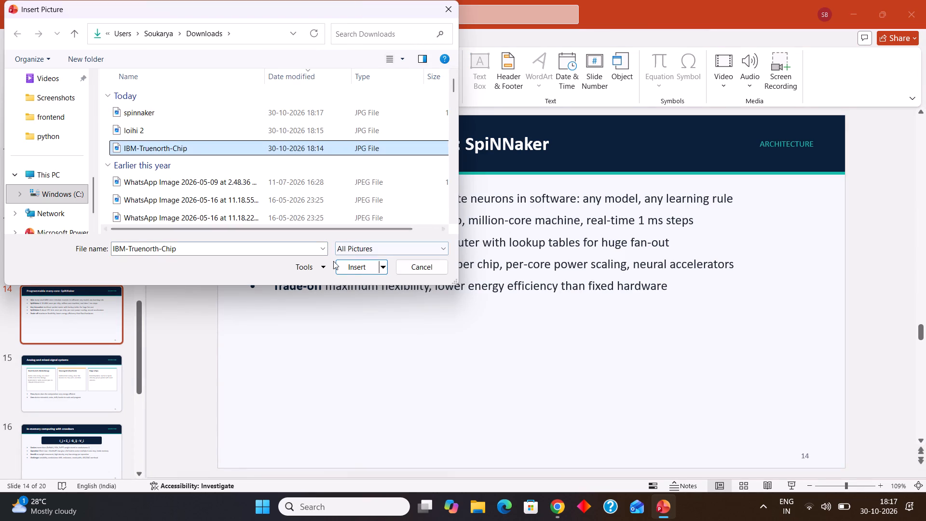
left_click(347, 266)
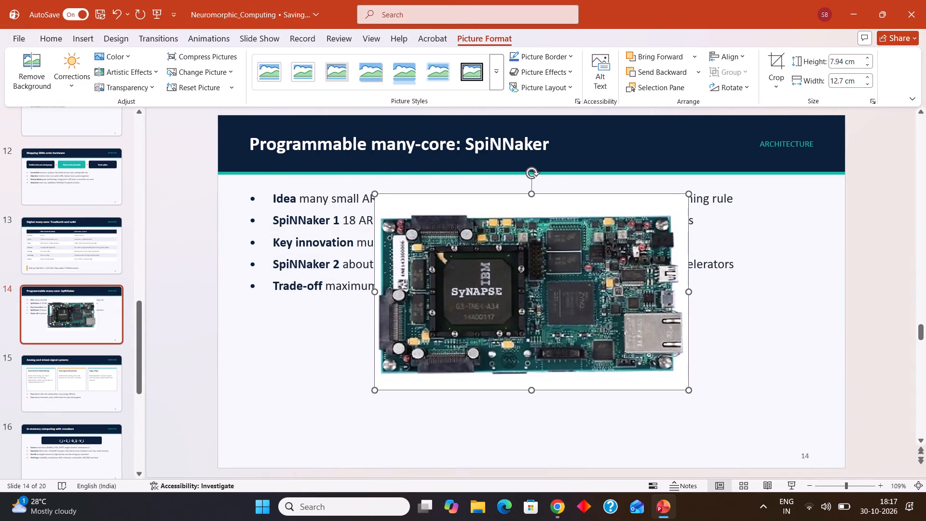
left_click_drag(689, 194, 569, 266)
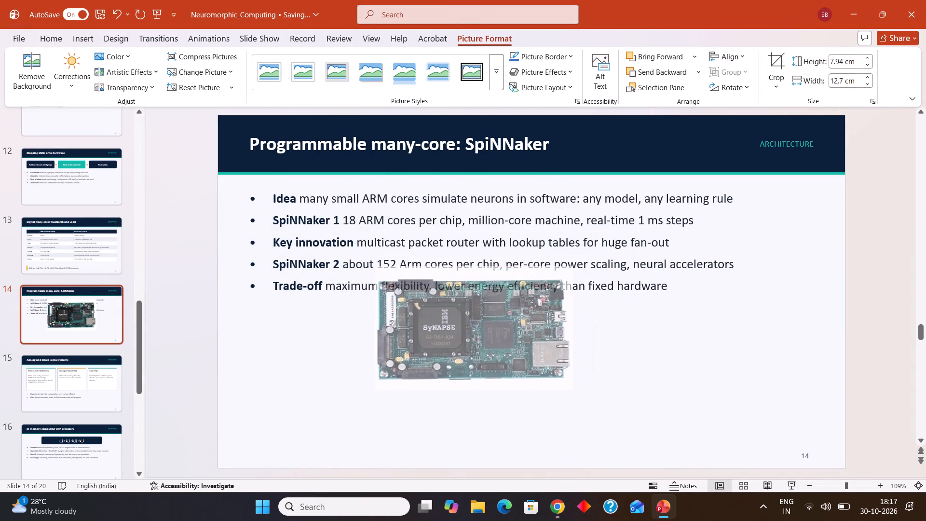
left_click_drag(569, 266, 528, 288)
left_click_drag(440, 344, 309, 402)
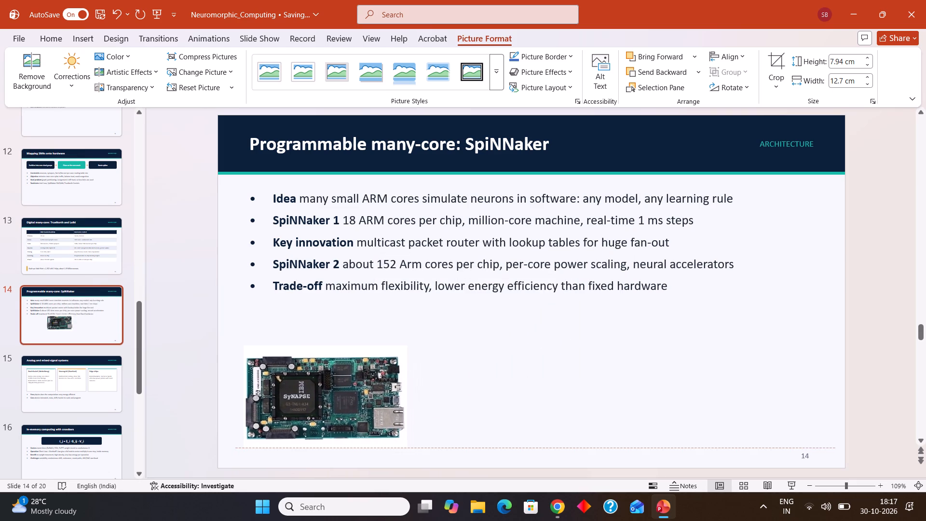
left_click_drag(309, 402, 310, 395)
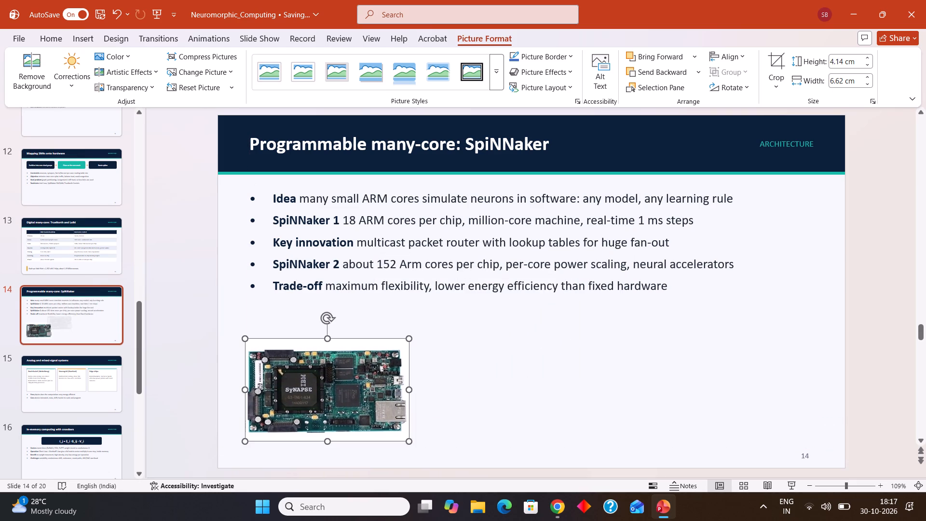
Insert the loihi 2 picture on slide 14, scaled to about 8.84 × 4.3 cm and placed beside the TrueNorth picture.
left_click(82, 39)
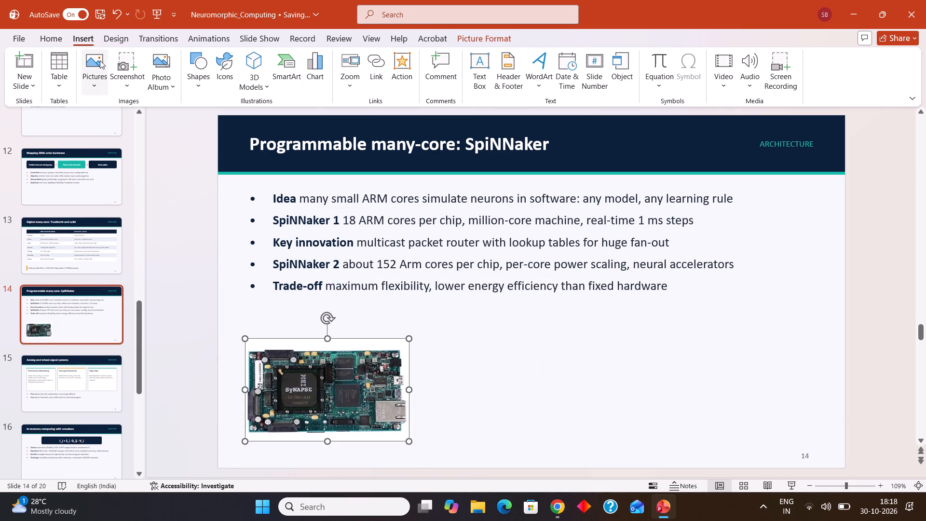
left_click(100, 60)
left_click(120, 124)
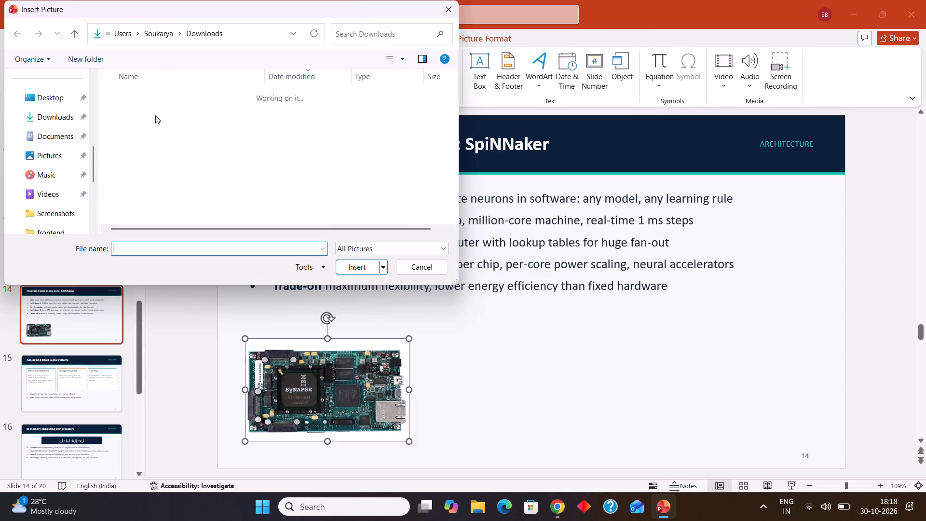
left_click(169, 133)
left_click(358, 271)
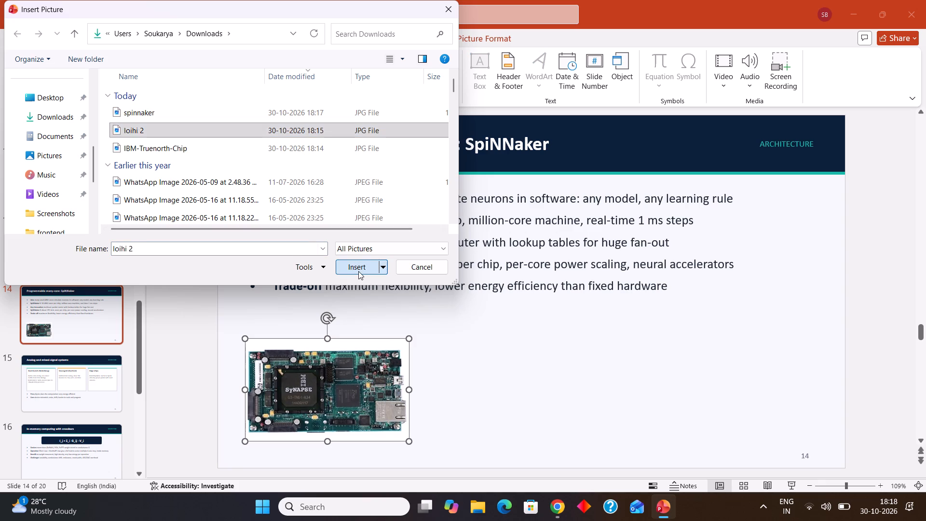
left_click_drag(568, 272, 635, 328)
left_click_drag(813, 244, 689, 314)
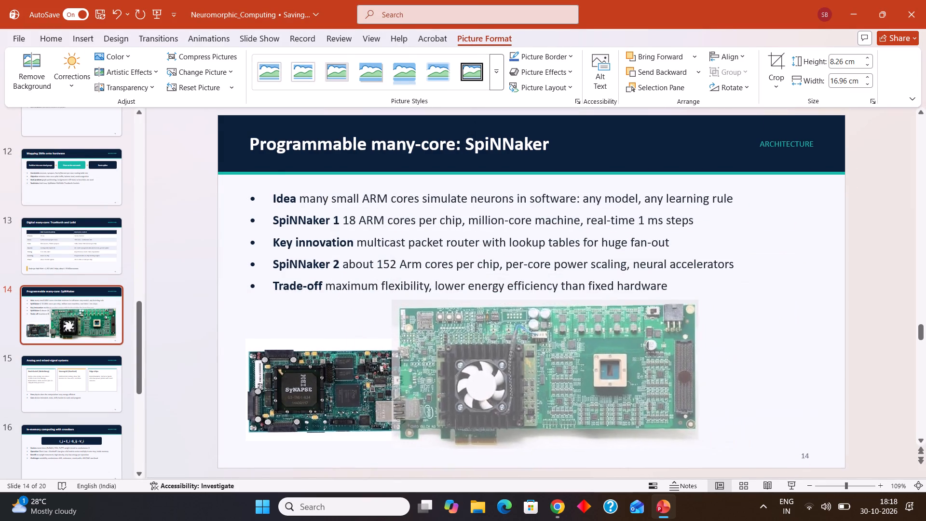
left_click_drag(689, 314, 610, 360)
left_click_drag(534, 385, 590, 384)
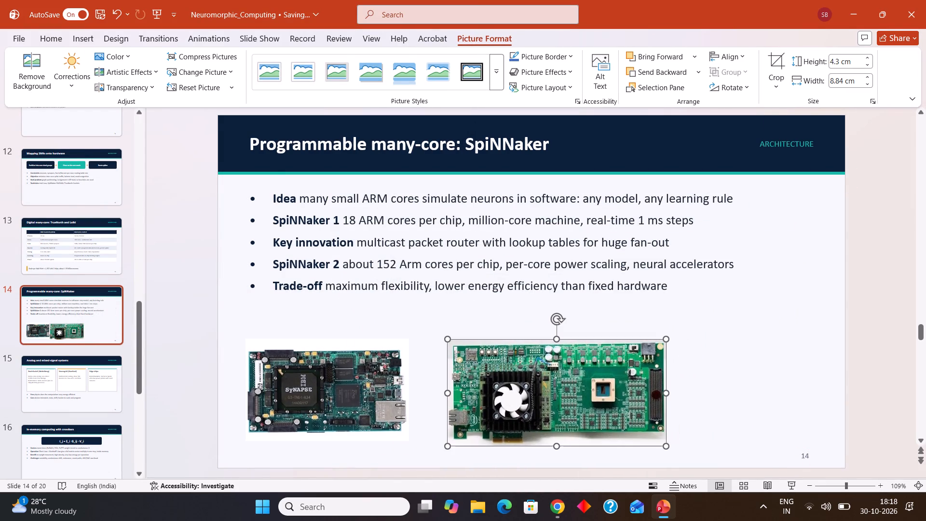
Insert the spinnaker picture on slide 14, scaled to about 7.54 × 5.65 cm at the slide's lower-right end of the picture row.
left_click(90, 39)
left_click(97, 69)
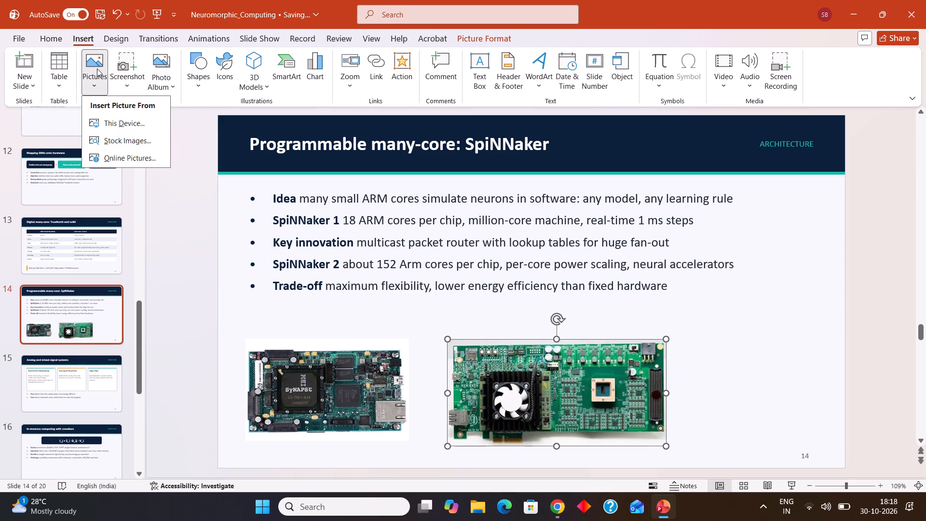
left_click(116, 118)
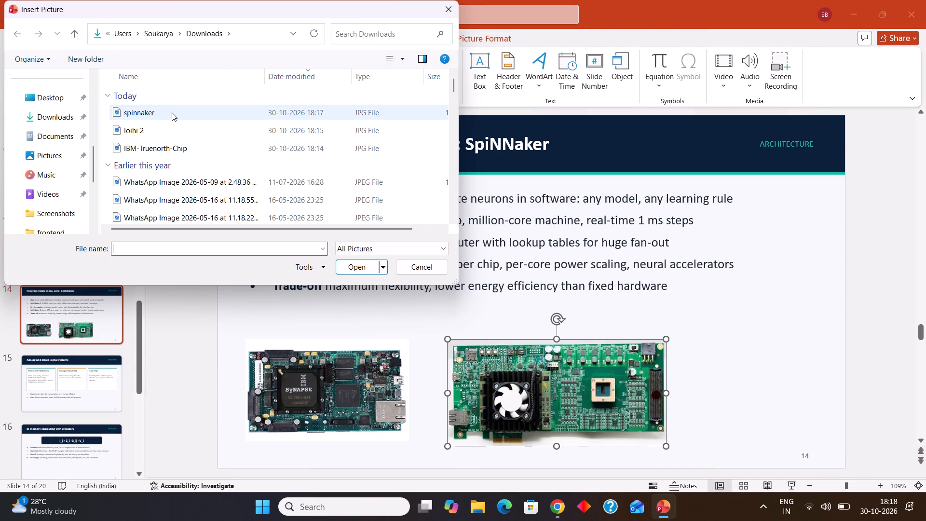
left_click(172, 112)
left_click(349, 264)
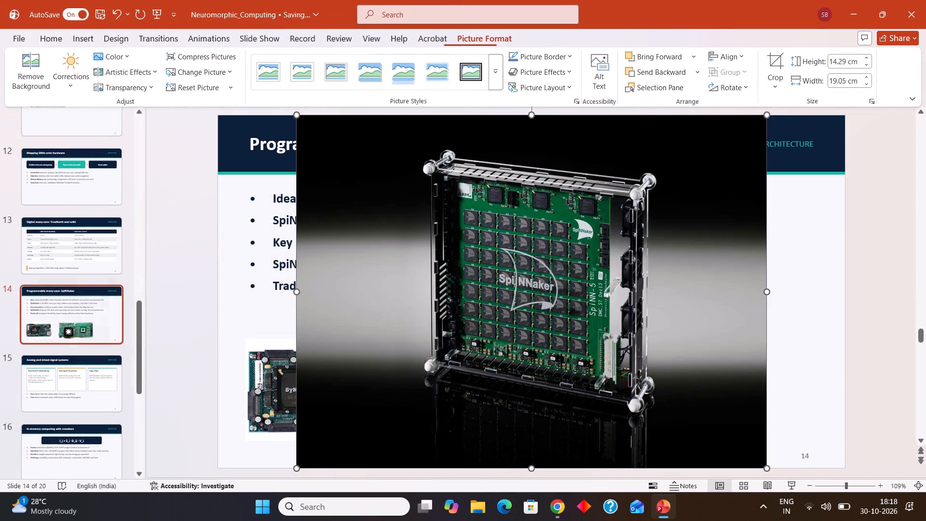
left_click_drag(765, 114, 742, 138)
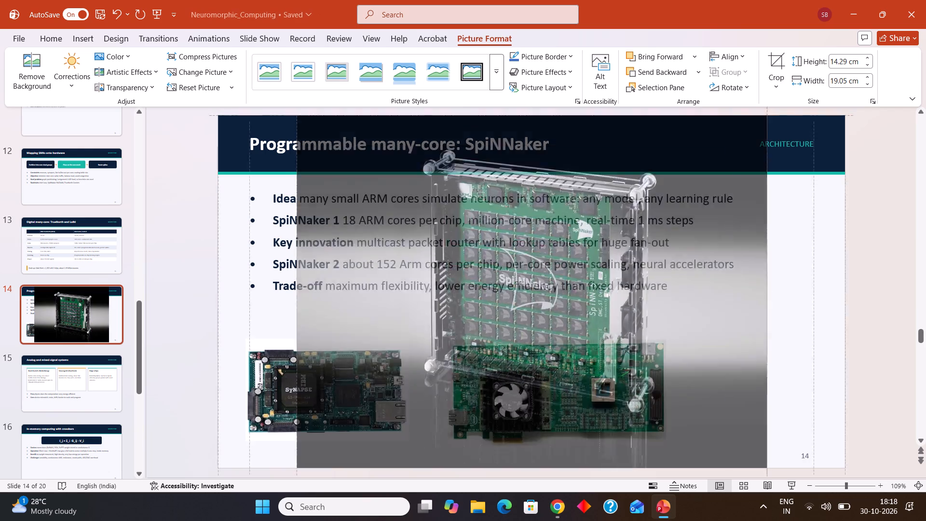
left_click_drag(742, 138, 433, 329)
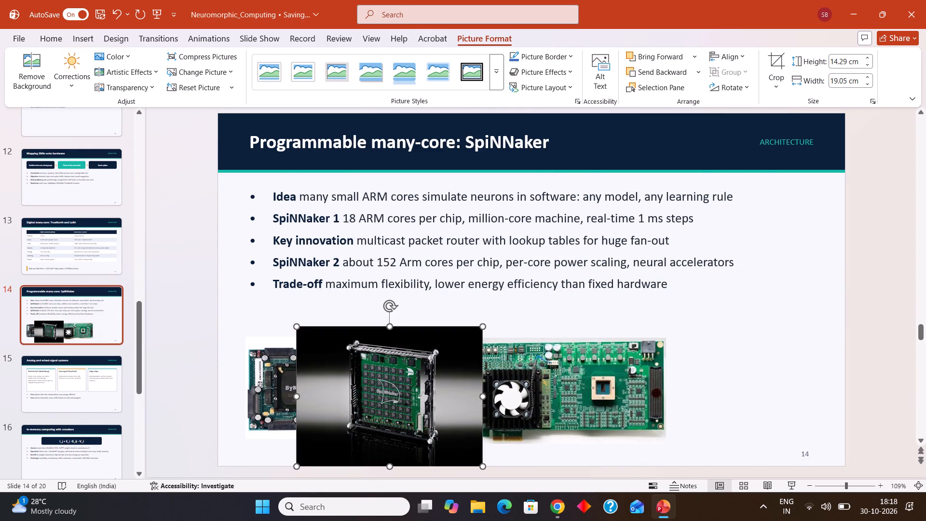
left_click_drag(431, 364, 781, 331)
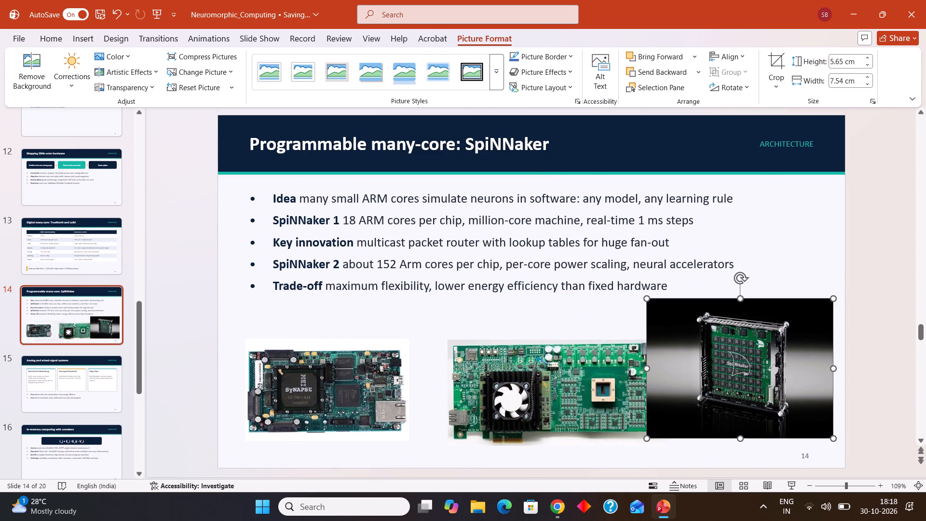
Move the loihi 2 picture into the gap between the TrueNorth and SpiNNaker pictures so that none of them overlap.
left_click_drag(590, 382, 558, 370)
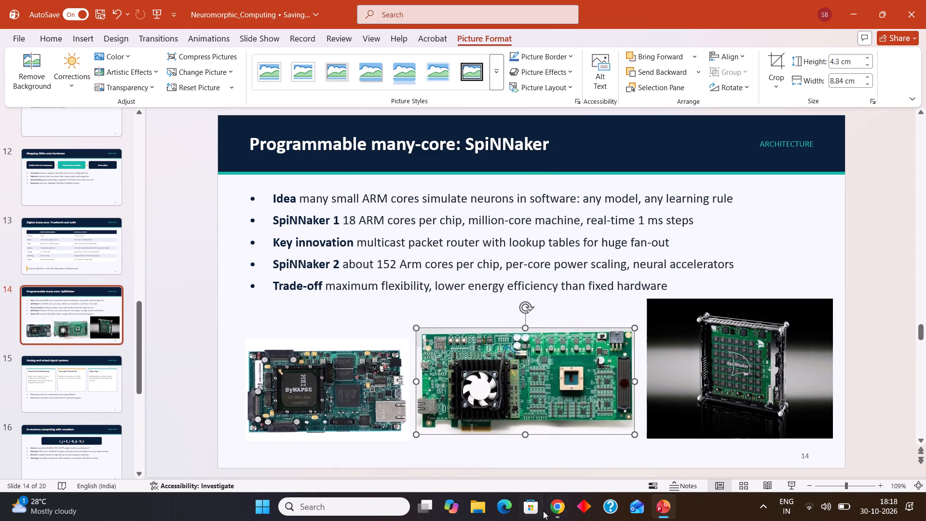
In Chrome, browse the "spinnaker chip" image results, previewing the 48-node circuit board and the Science and Industry Museum picture.
left_click(537, 459)
scroll(376, 379, "down", 1)
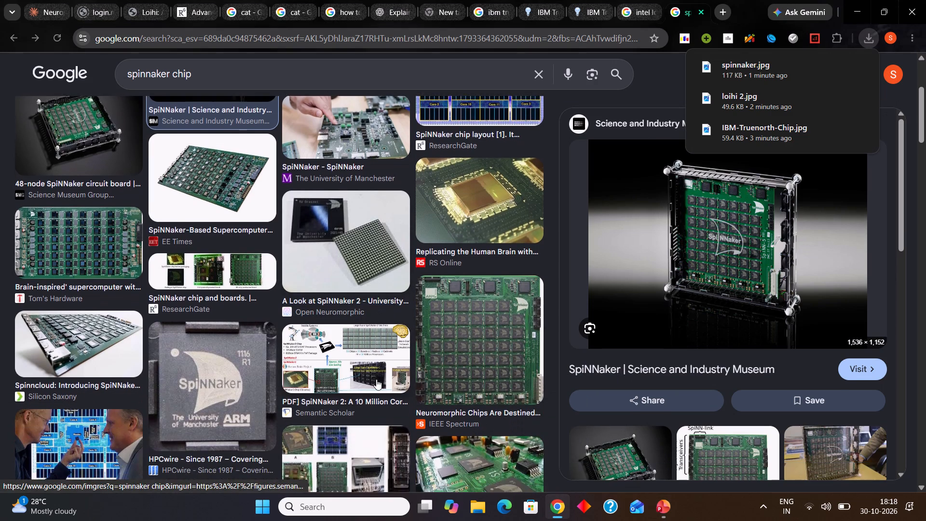
scroll(376, 379, "down", 4)
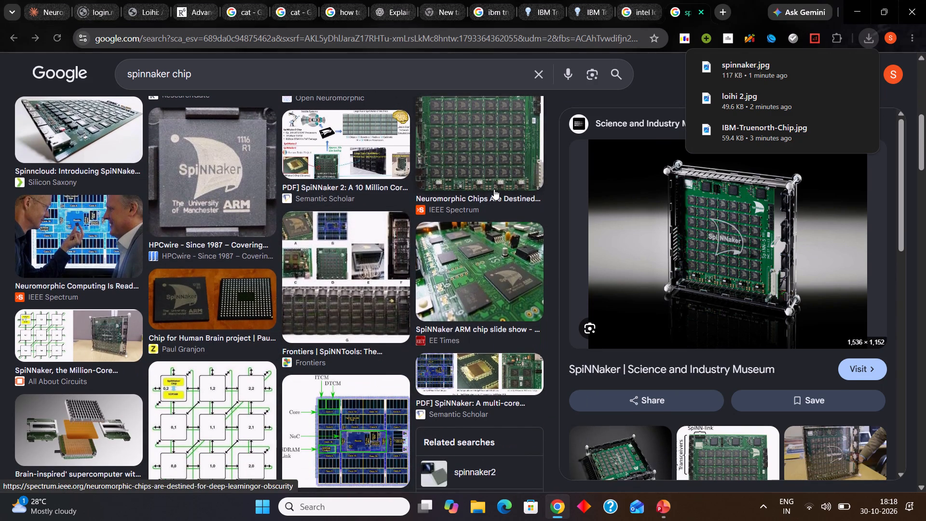
scroll(248, 305, "up", 7)
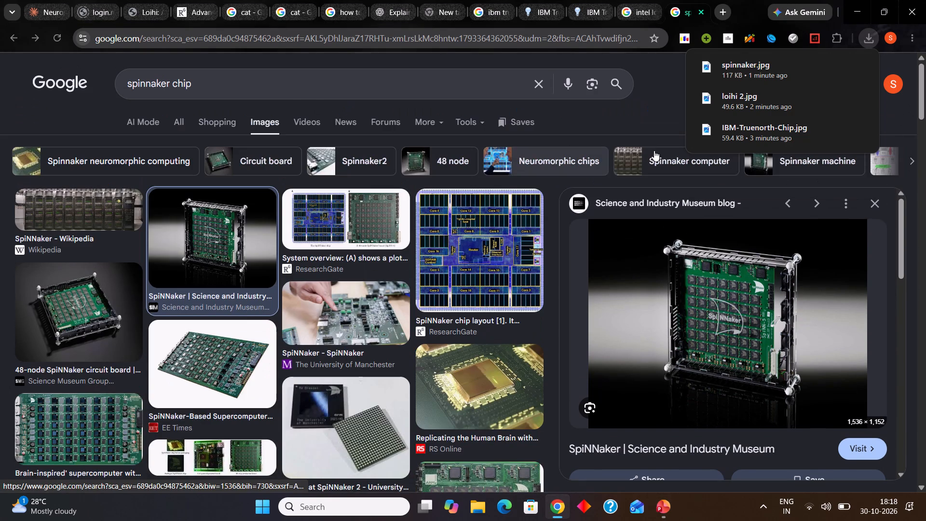
left_click(873, 204)
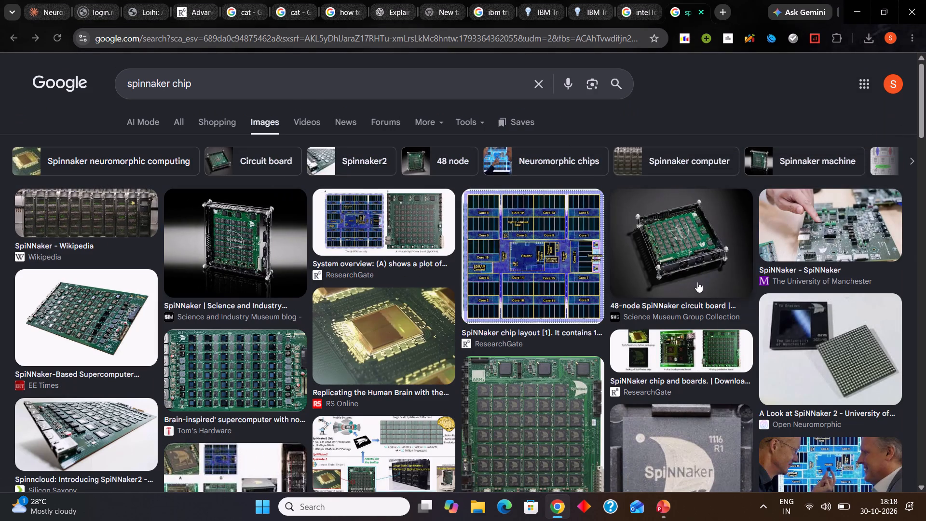
left_click(704, 251)
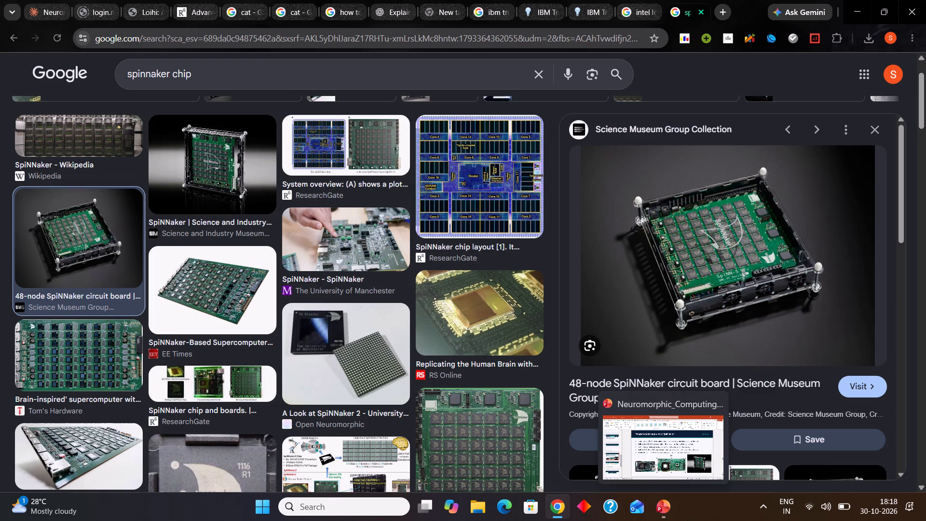
scroll(484, 411, "down", 1)
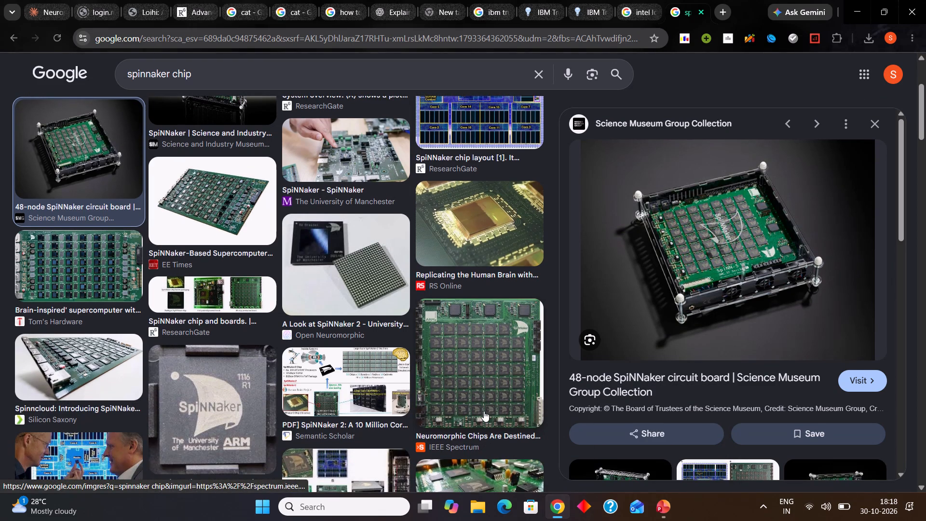
scroll(484, 411, "down", 3)
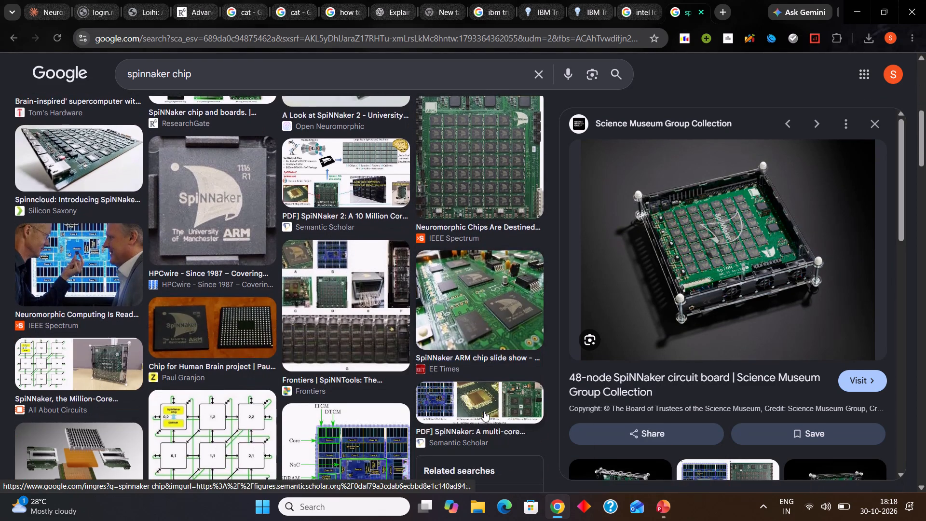
scroll(484, 411, "down", 2)
scroll(484, 411, "up", 10)
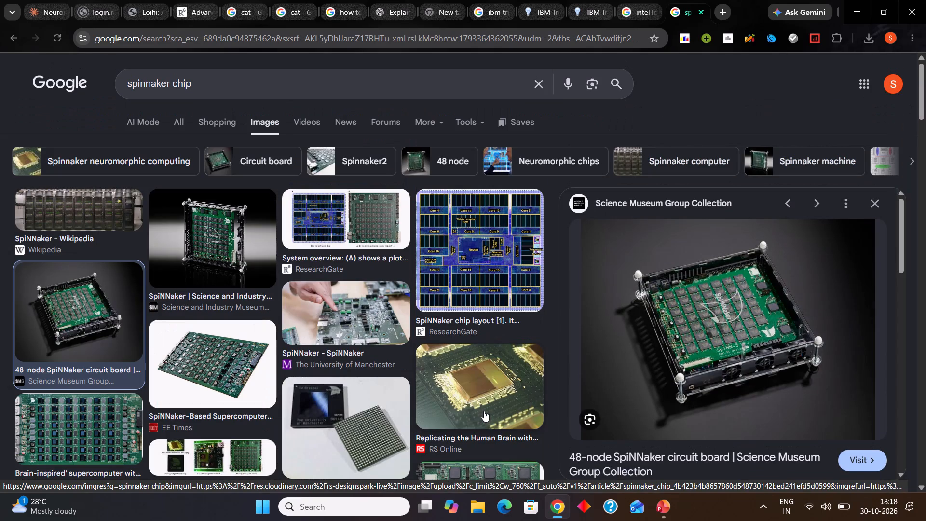
left_click(236, 261)
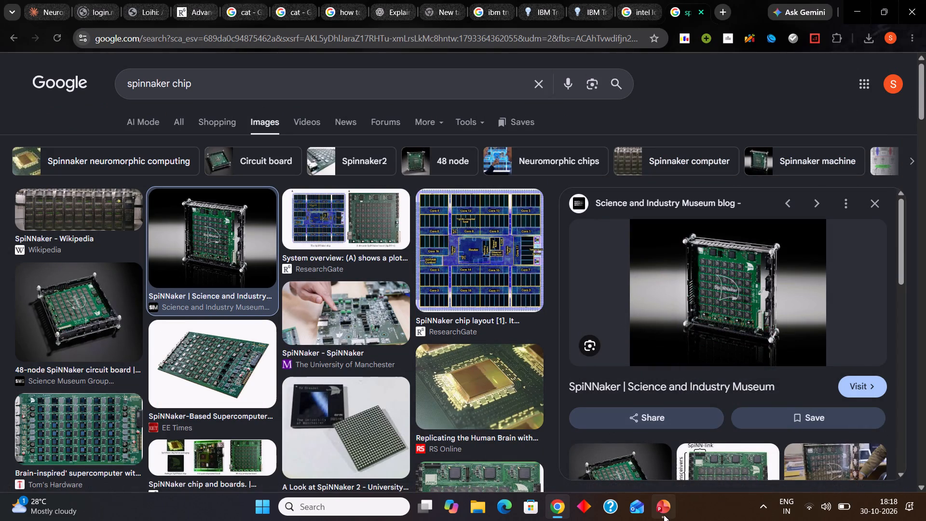
Back in PowerPoint, crop both sides of the SpiNNaker picture on slide 14 to a width of about 5.96 cm.
left_click(659, 436)
left_click(675, 343)
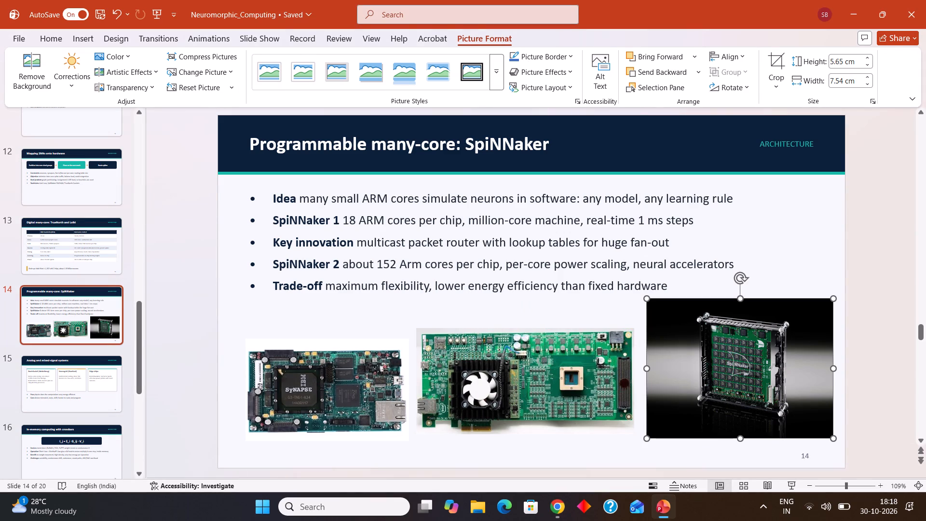
left_click(552, 61)
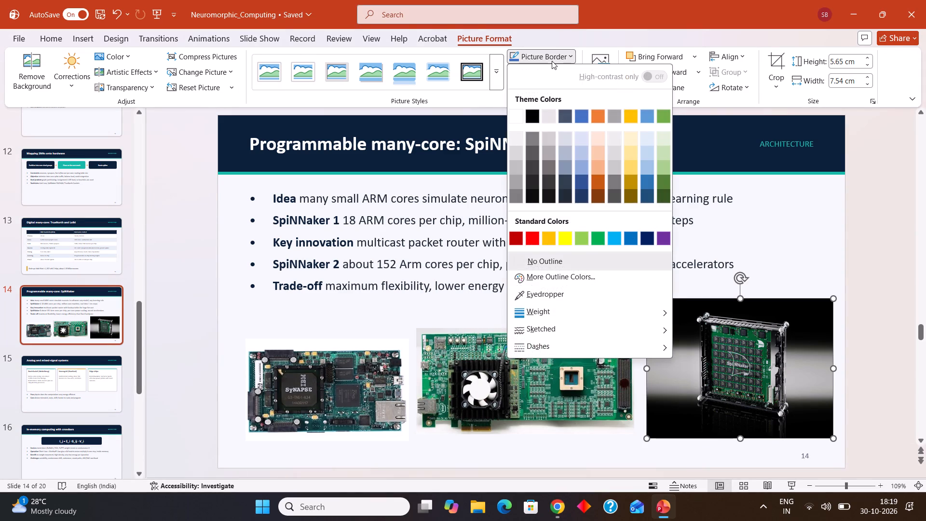
left_click(552, 61)
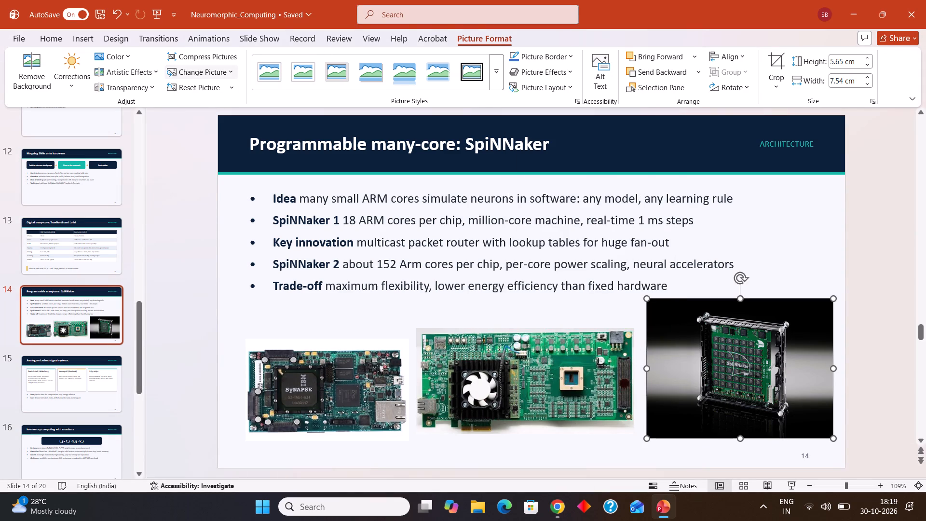
left_click(776, 61)
left_click_drag(649, 368, 675, 371)
left_click_drag(832, 370, 818, 369)
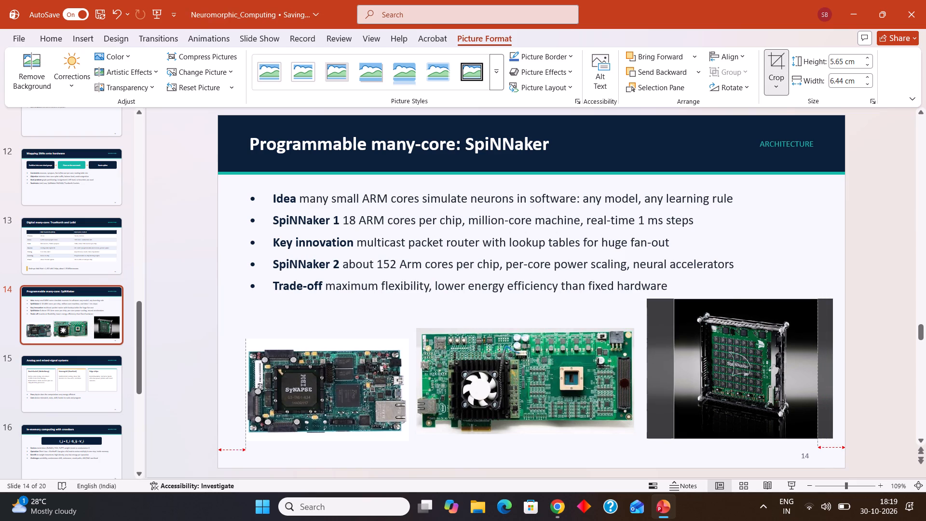
left_click_drag(818, 369, 819, 369)
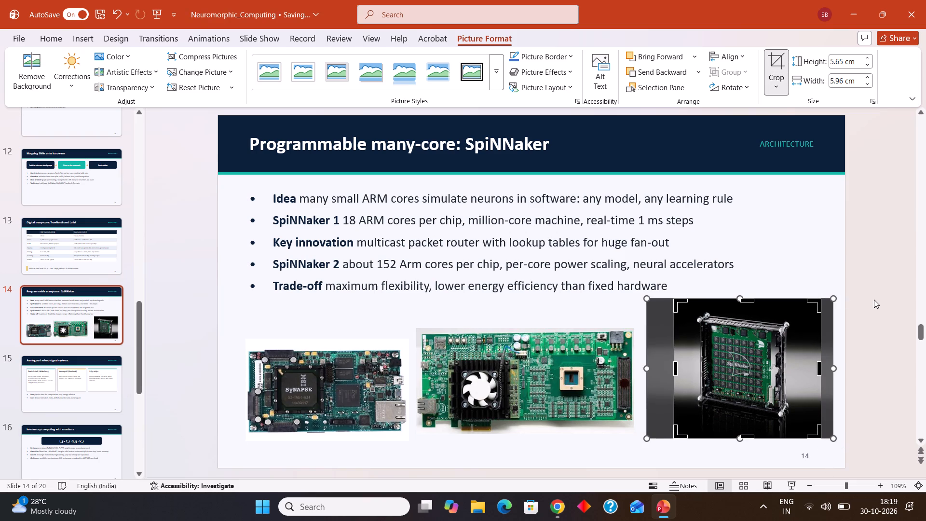
left_click(874, 300)
Nudge the cropped SpiNNaker picture slightly toward the loihi 2 picture and lower its top edge to about 5.13 cm height.
left_click(781, 328)
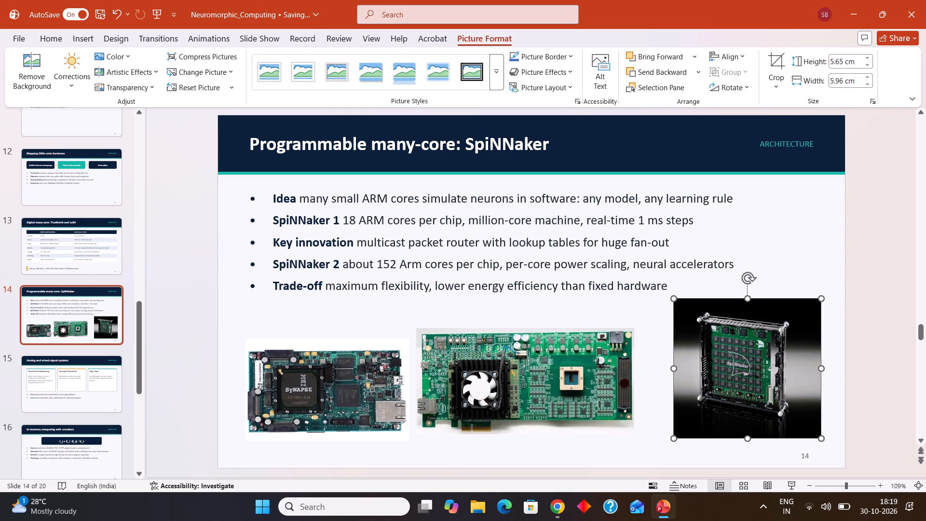
left_click_drag(751, 297, 747, 297)
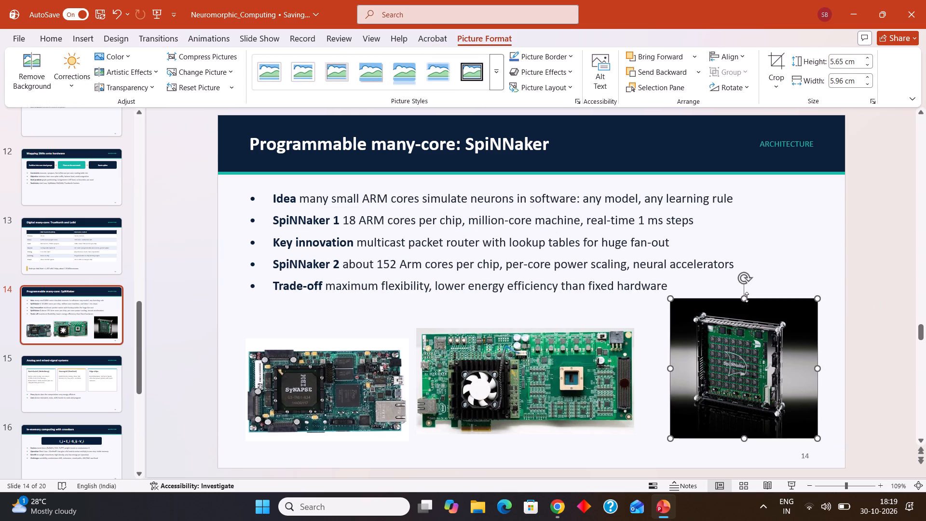
left_click_drag(744, 298, 744, 311)
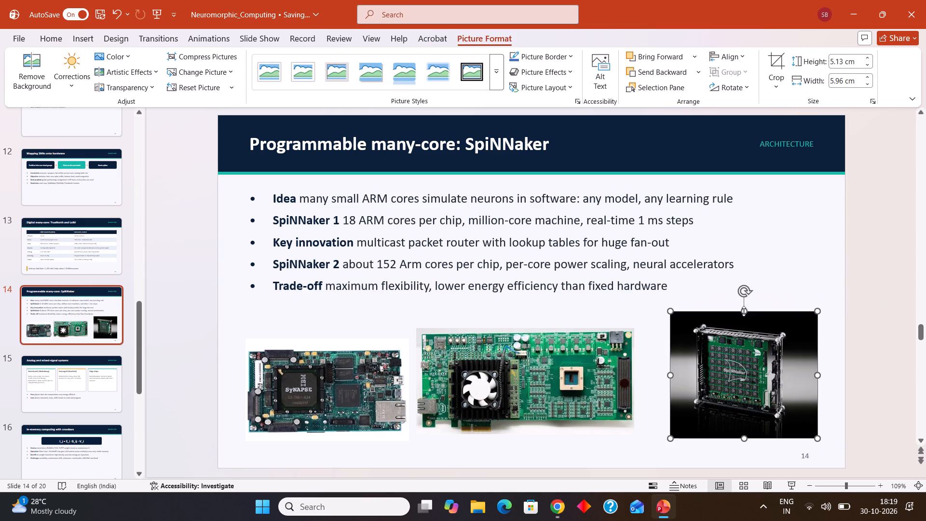
Resize the loihi 2 picture to about 7.84 × 4.97 cm, with its top edge level with the SpiNNaker picture.
left_click(570, 351)
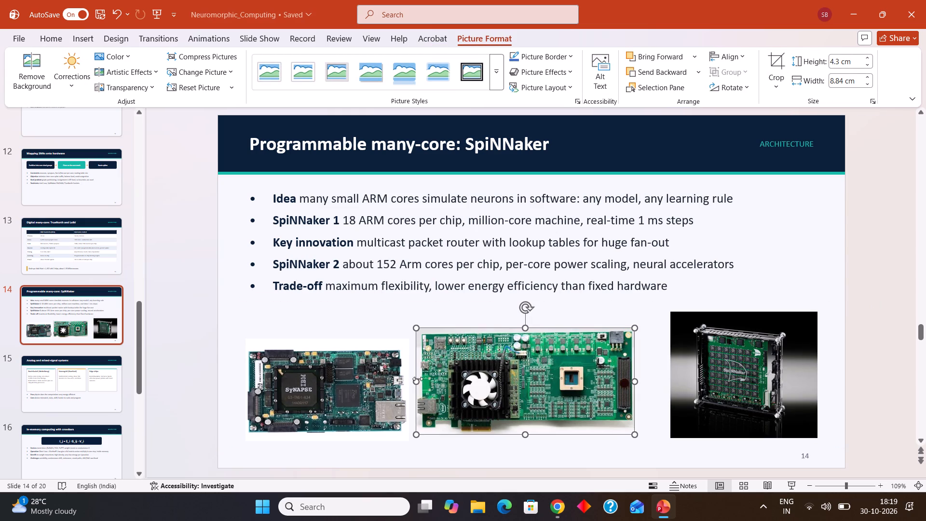
left_click_drag(417, 379, 440, 385)
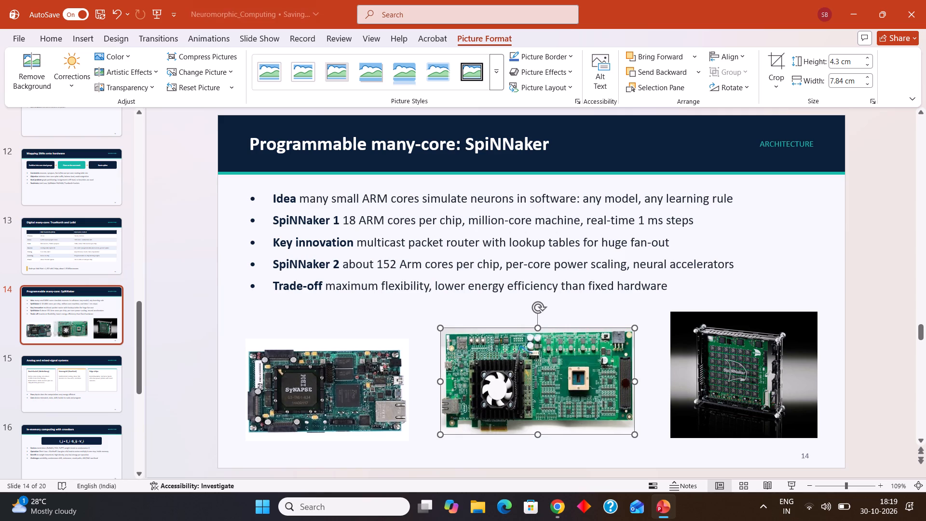
left_click_drag(538, 328, 541, 314)
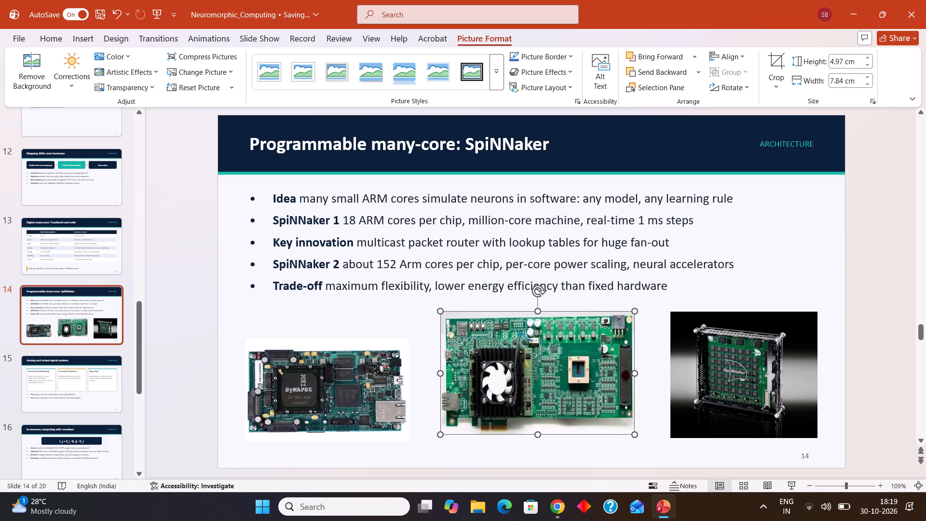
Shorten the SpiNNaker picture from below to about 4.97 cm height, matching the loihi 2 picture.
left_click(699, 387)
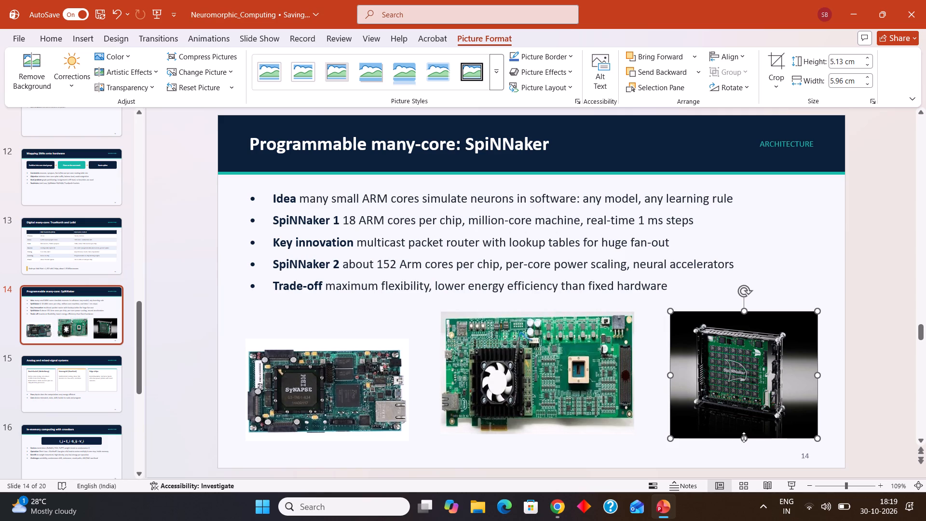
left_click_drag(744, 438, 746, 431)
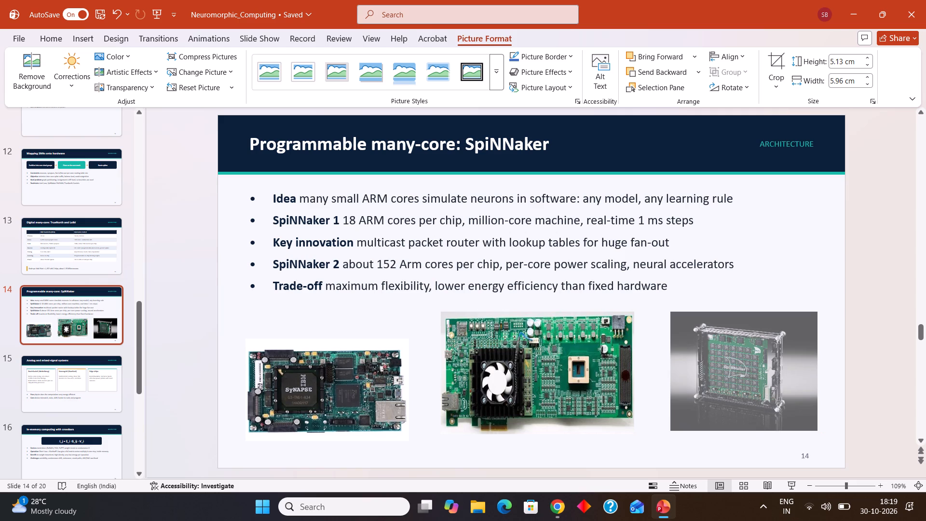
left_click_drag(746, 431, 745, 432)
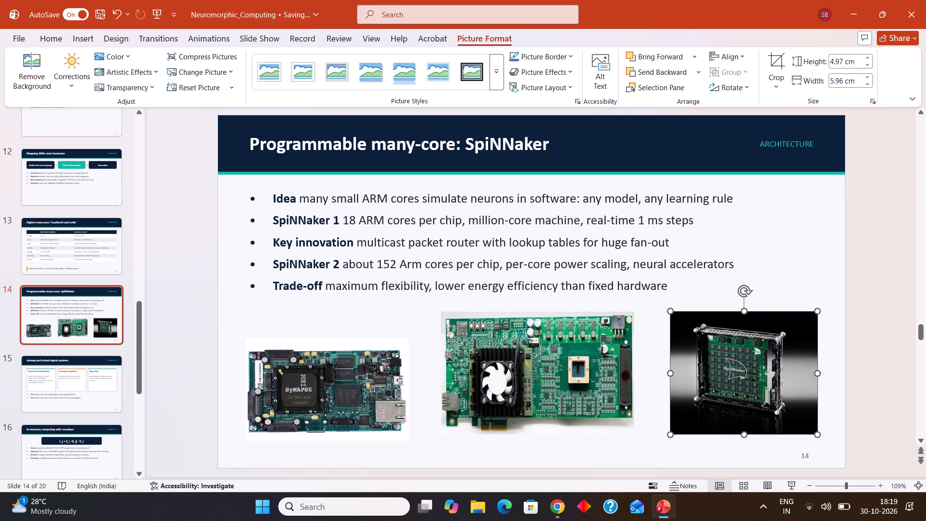
Enlarge the TrueNorth picture to about 7.66 × 4.79 cm and align its top edge with the other two chip pictures.
left_click(356, 388)
left_click_drag(342, 368, 347, 336)
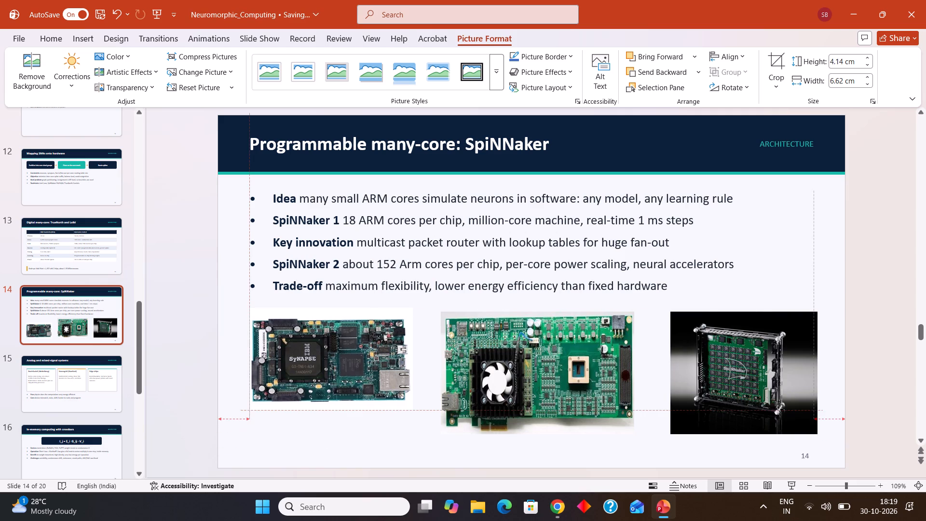
left_click_drag(347, 336, 348, 342)
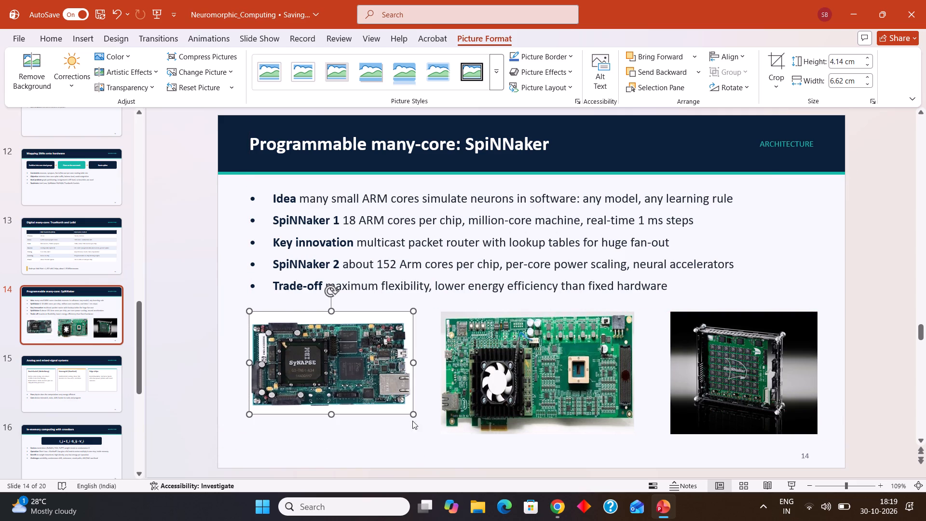
left_click_drag(411, 411, 422, 430)
left_click_drag(370, 384, 352, 387)
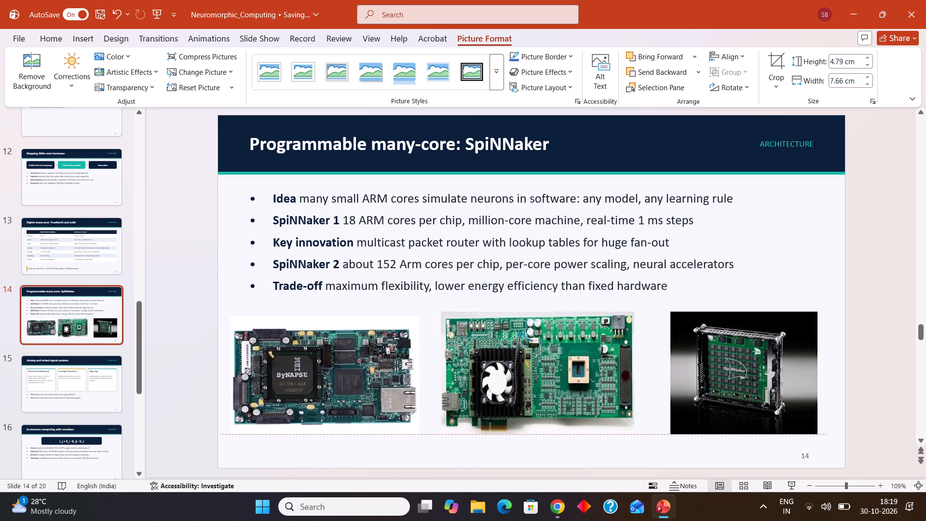
left_click_drag(352, 387, 352, 384)
Shorten the loihi 2 and SpiNNaker pictures from below to match the TrueNorth picture's 4.79 cm height and bottom edge.
left_click(481, 391)
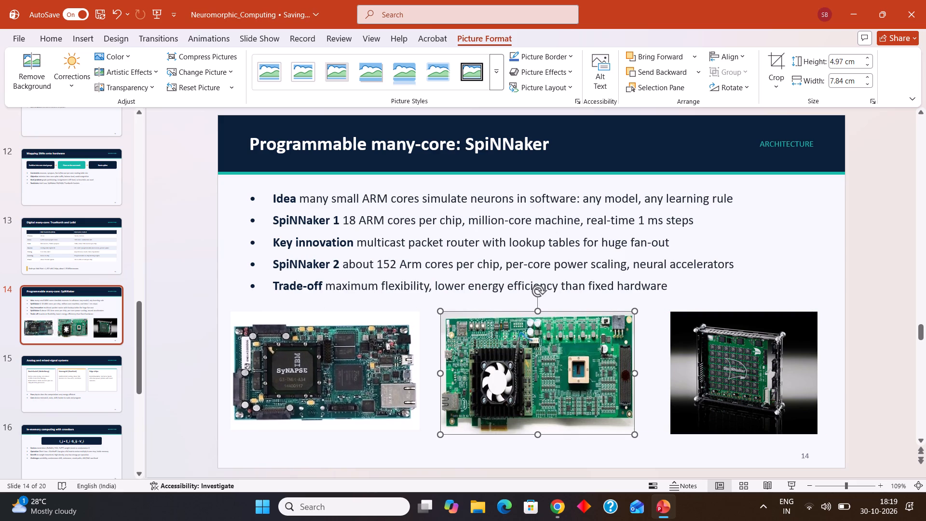
left_click_drag(537, 436, 538, 431)
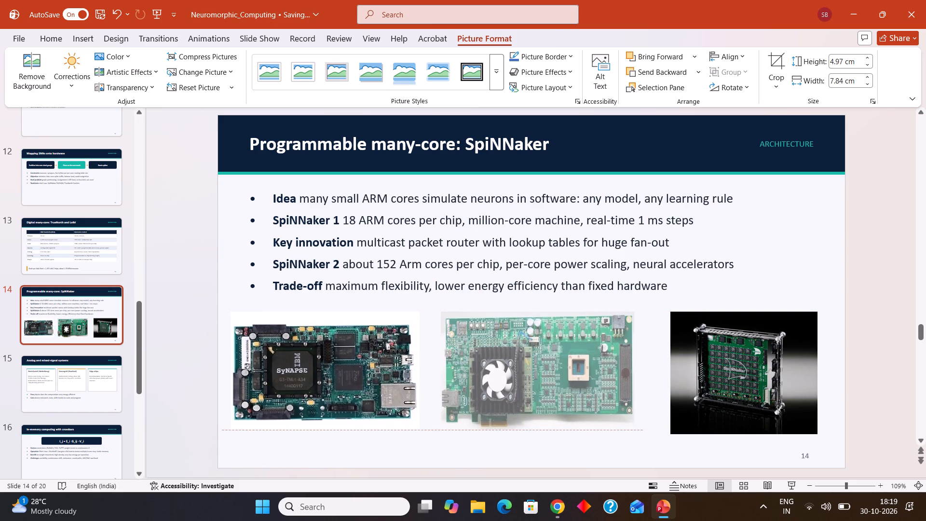
left_click_drag(538, 431, 538, 431)
left_click(733, 408)
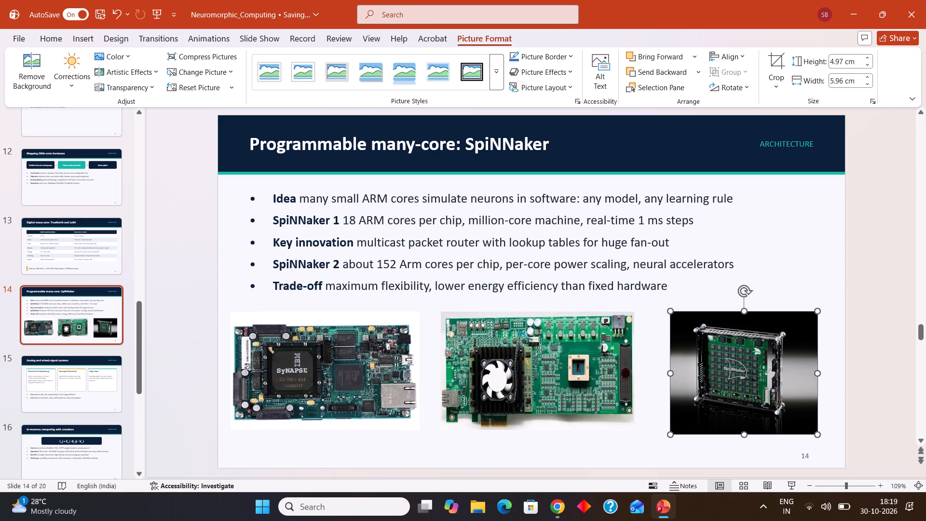
left_click_drag(745, 434, 745, 428)
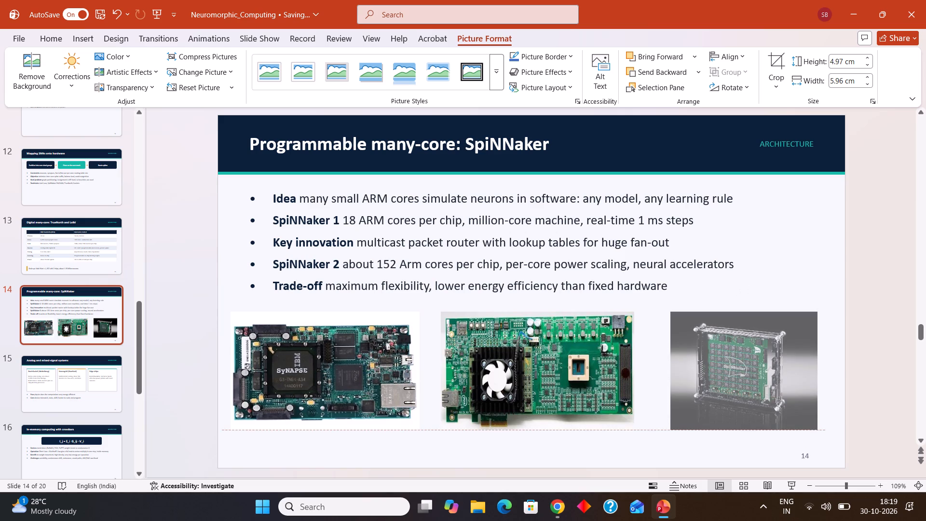
left_click_drag(745, 428, 745, 428)
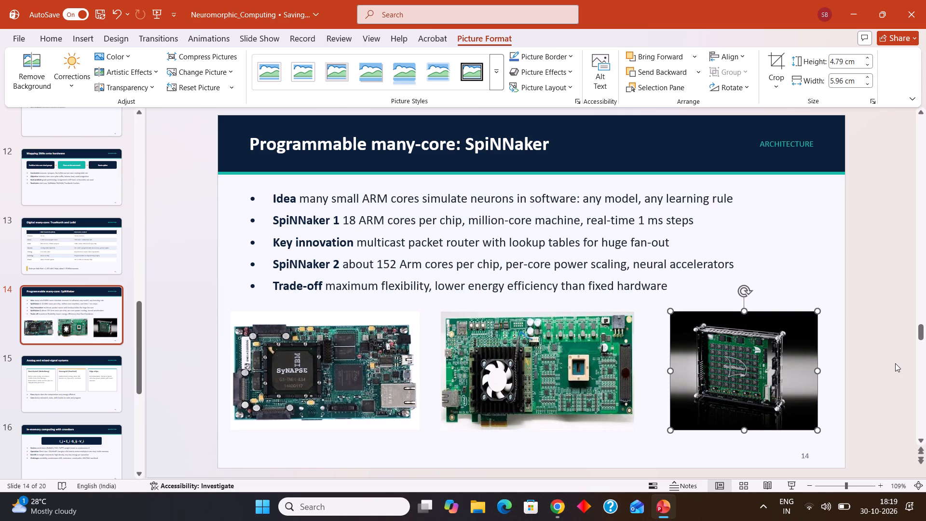
left_click(895, 363)
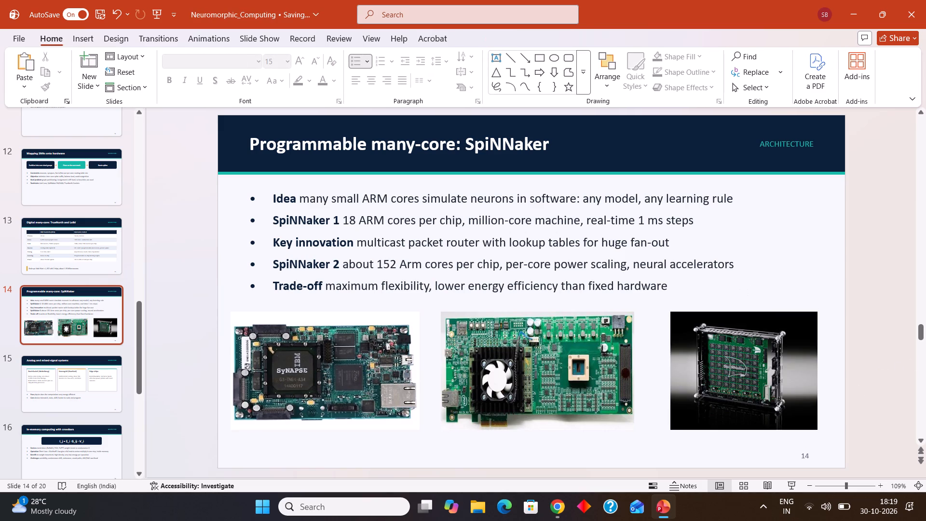
Narrow the TrueNorth and loihi 2 pictures slightly from their right edges and widen the SpiNNaker picture slightly from its left edge.
left_click(373, 360)
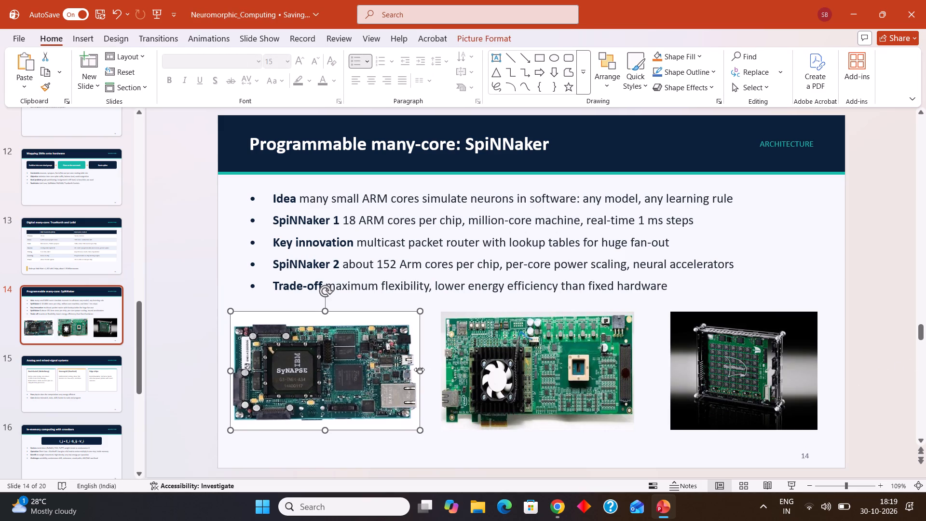
left_click_drag(419, 370, 415, 370)
left_click(528, 378)
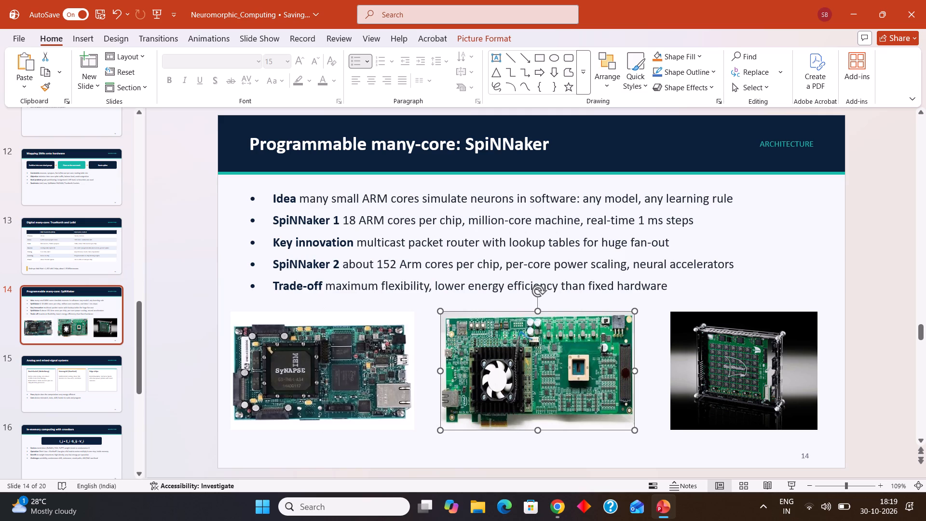
left_click_drag(637, 371, 630, 371)
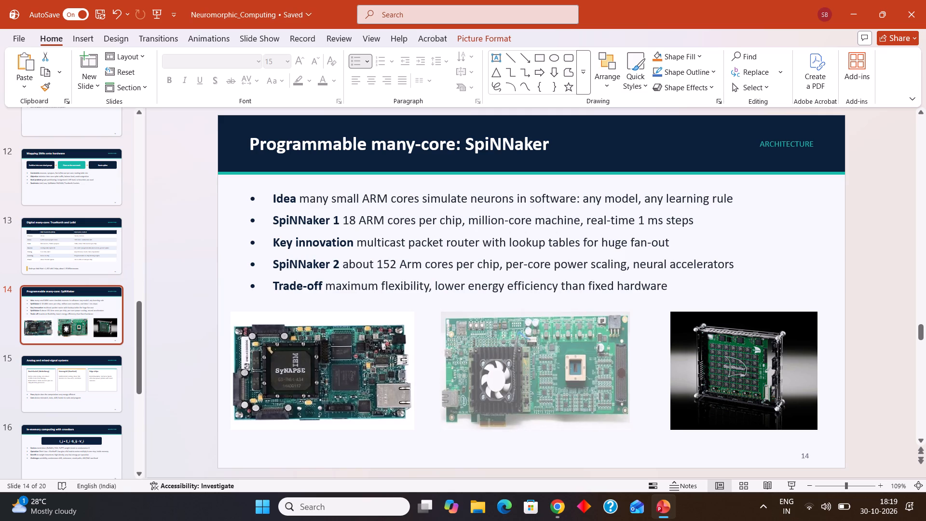
left_click_drag(630, 371, 630, 371)
left_click(694, 362)
left_click(669, 371)
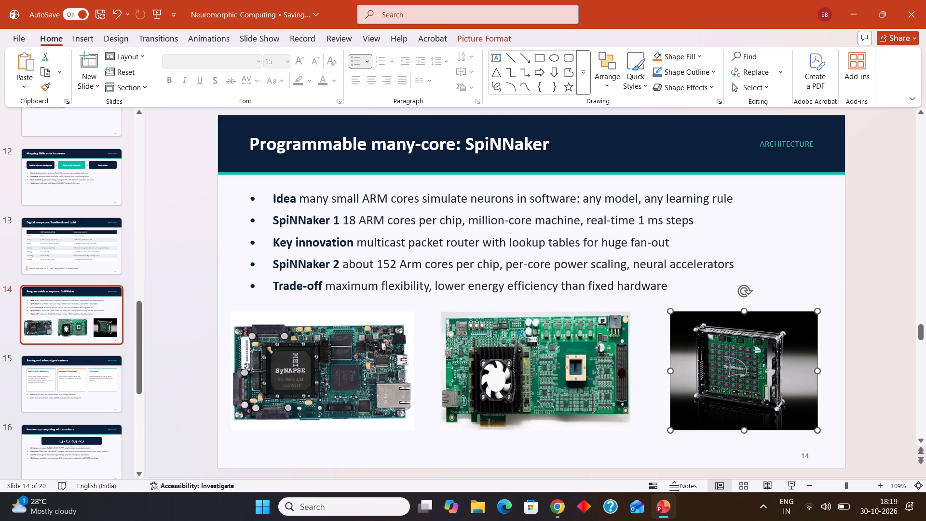
left_click(867, 351)
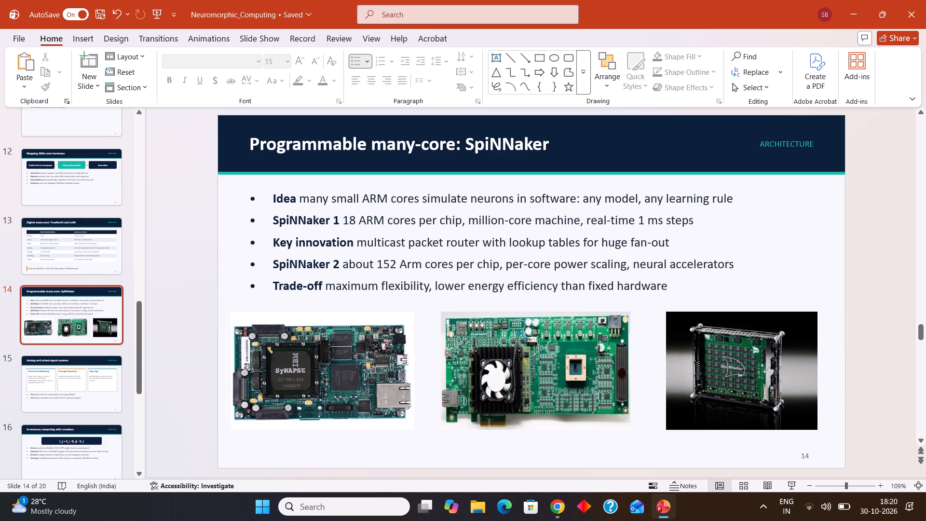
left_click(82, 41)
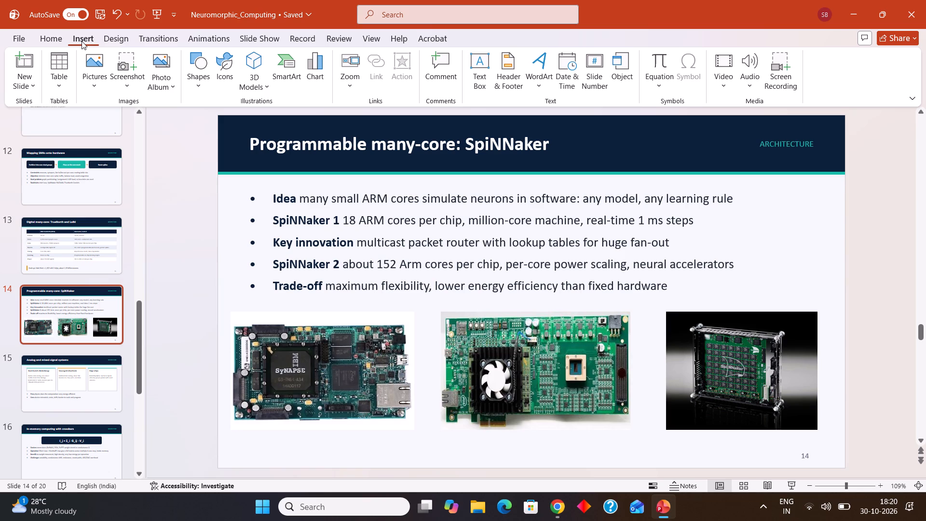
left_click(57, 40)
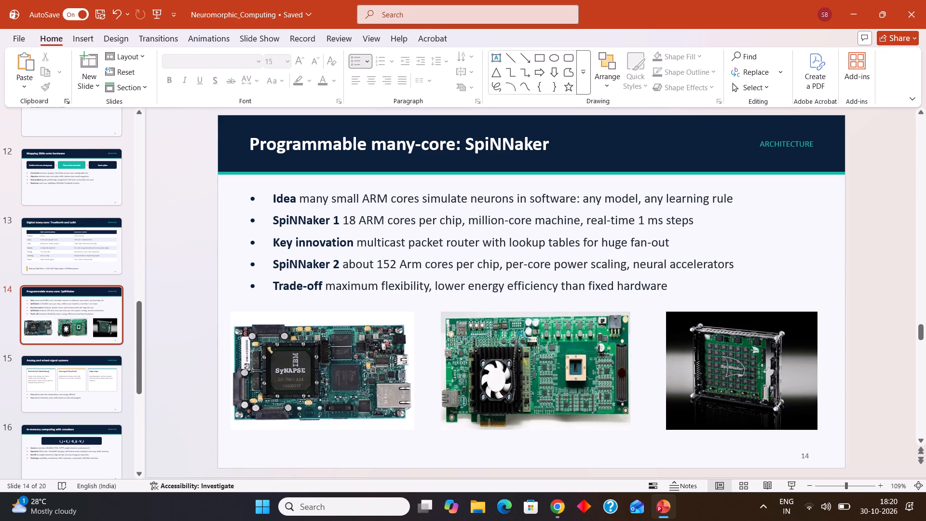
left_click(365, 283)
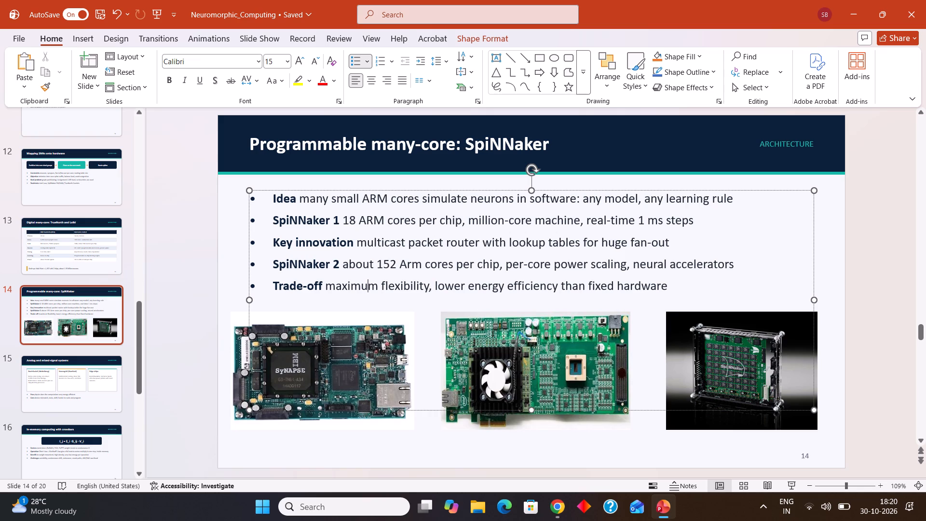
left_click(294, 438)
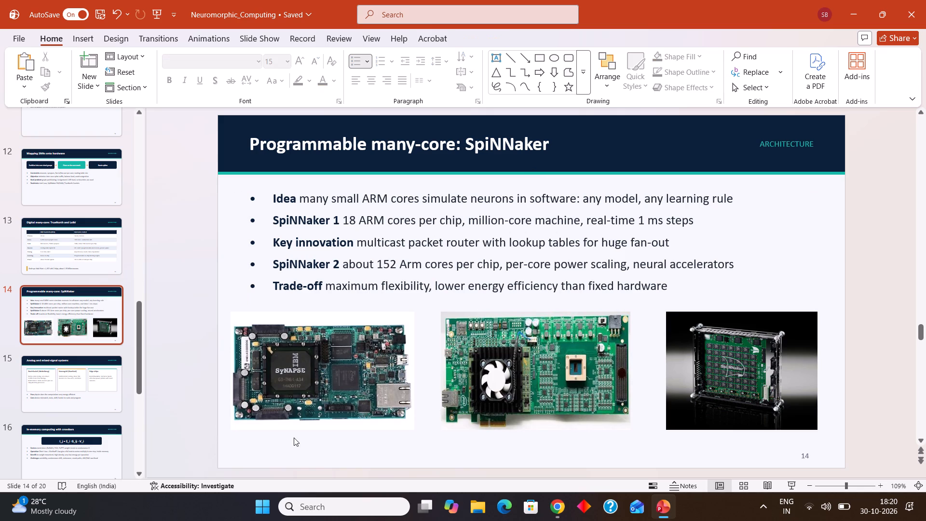
Add a text box captioned "TrueNorth" and centre it directly beneath the TrueNorth picture on slide 14.
left_click(72, 37)
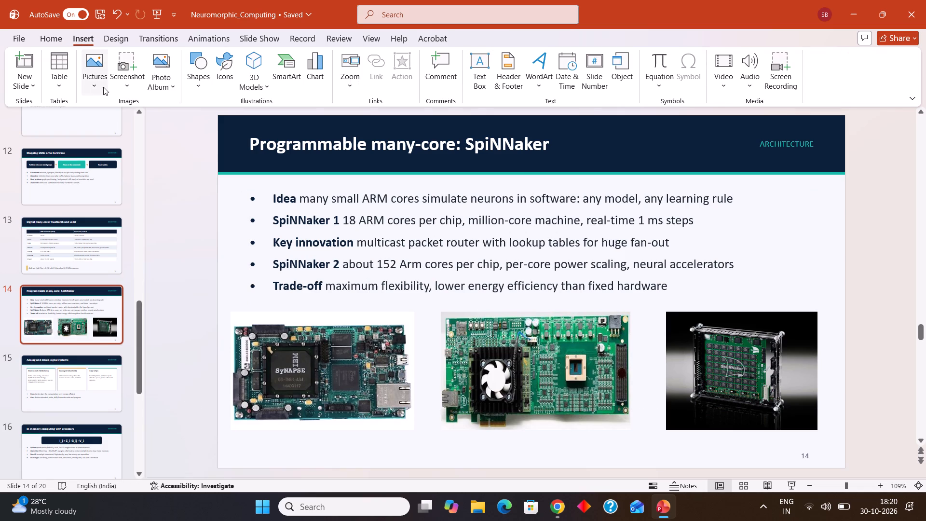
left_click(478, 65)
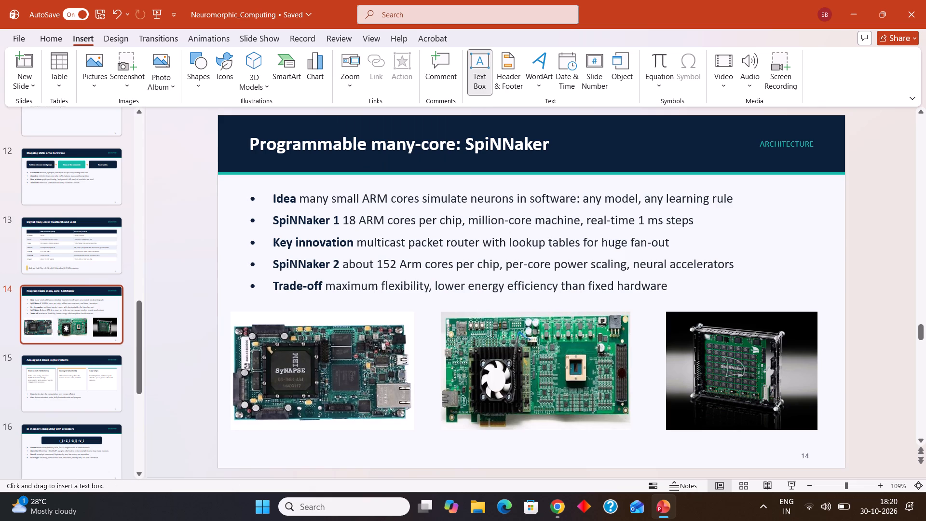
left_click(290, 450)
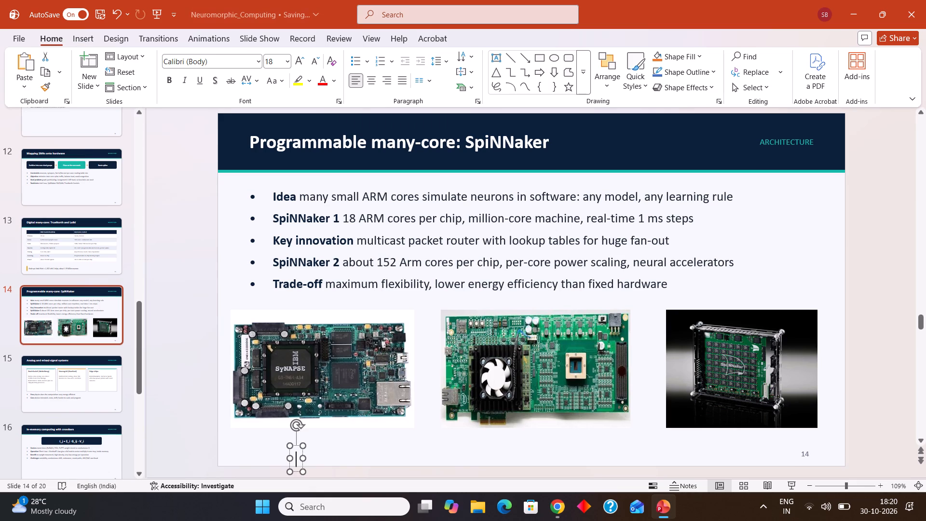
left_click_drag(302, 457, 385, 453)
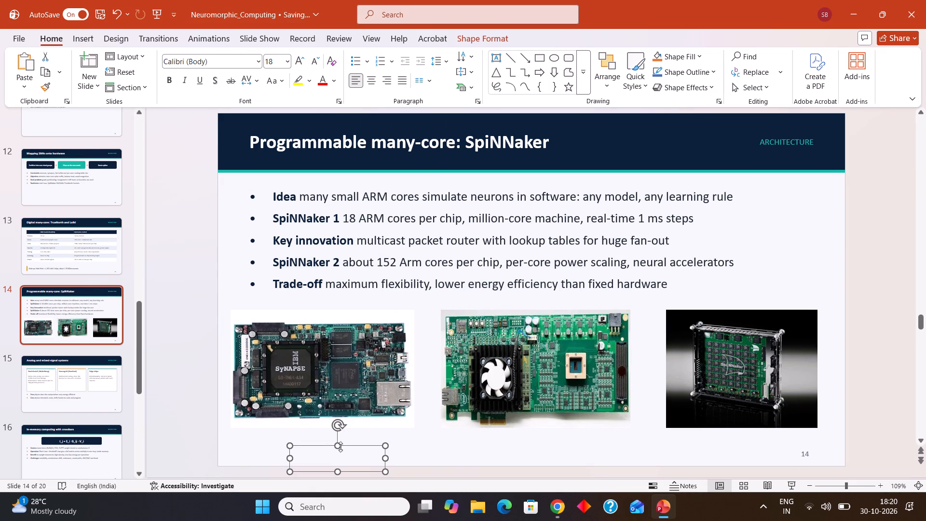
left_click(338, 446)
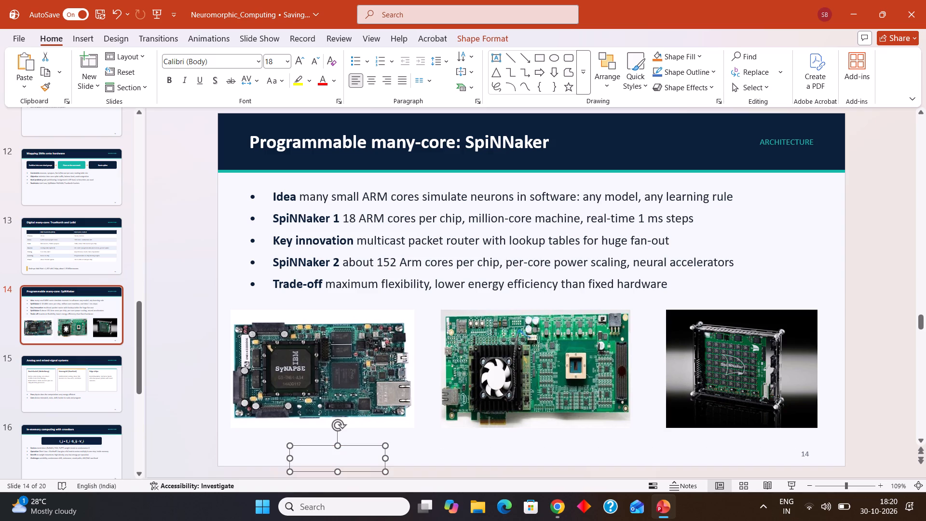
left_click(326, 455)
key("j")
key("BackSpace")
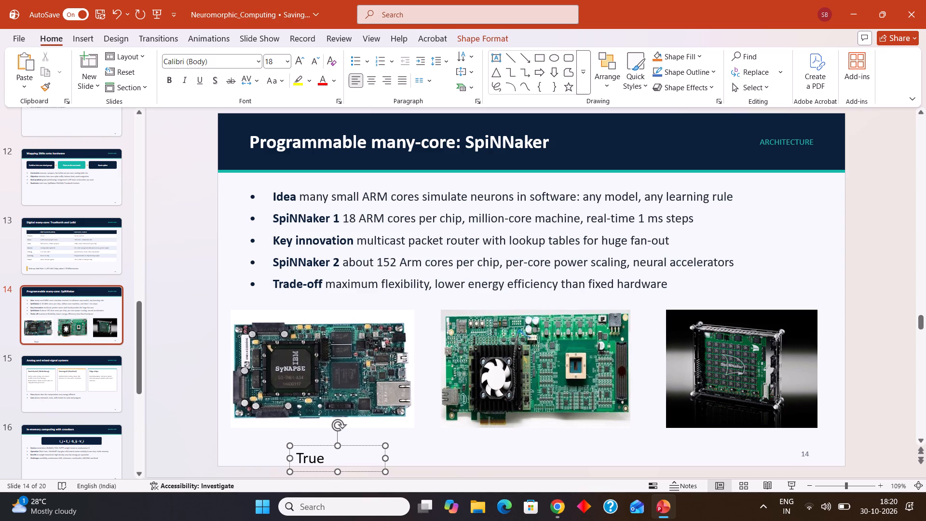
type("orth")
left_click(432, 448)
left_click_drag(341, 457, 343, 452)
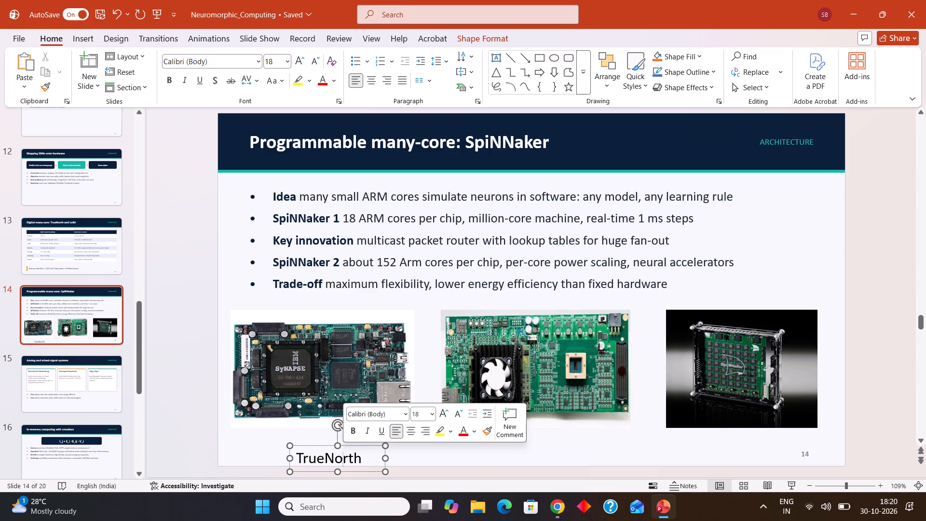
left_click_drag(330, 445, 315, 428)
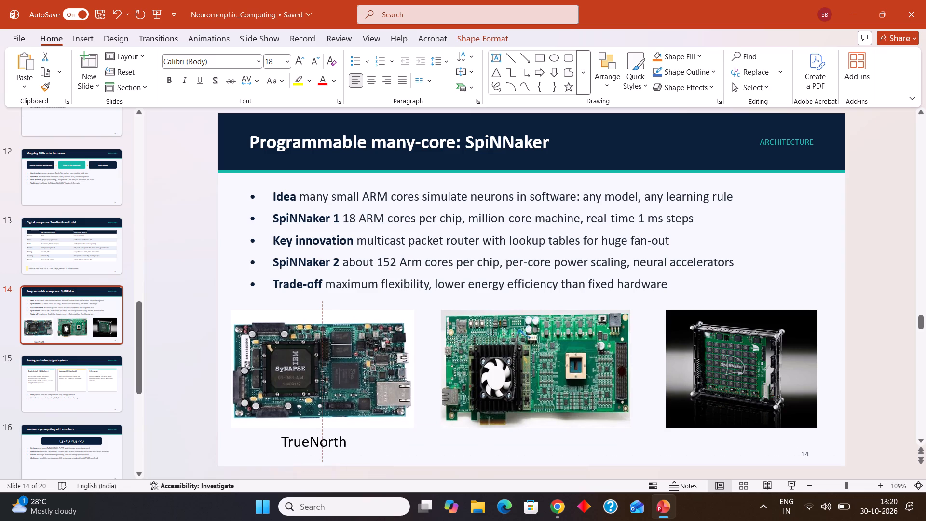
left_click_drag(315, 428, 316, 427)
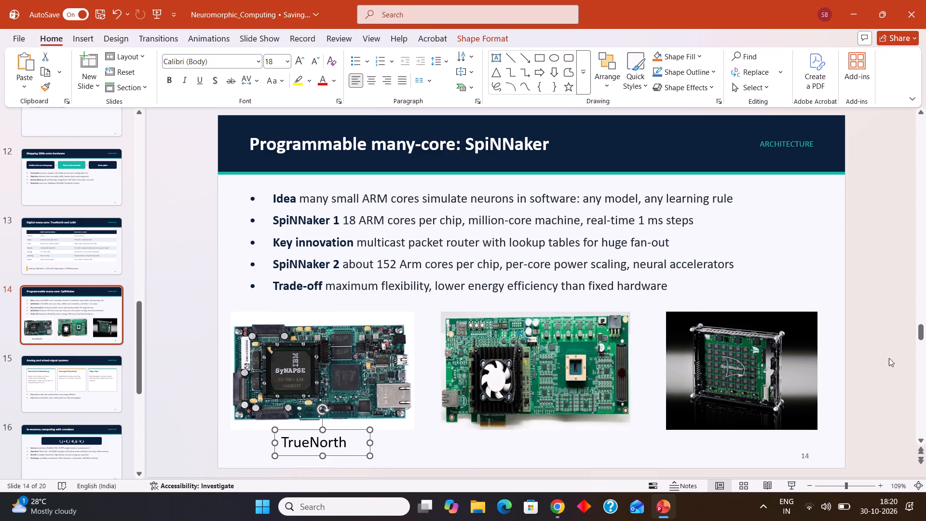
left_click(892, 357)
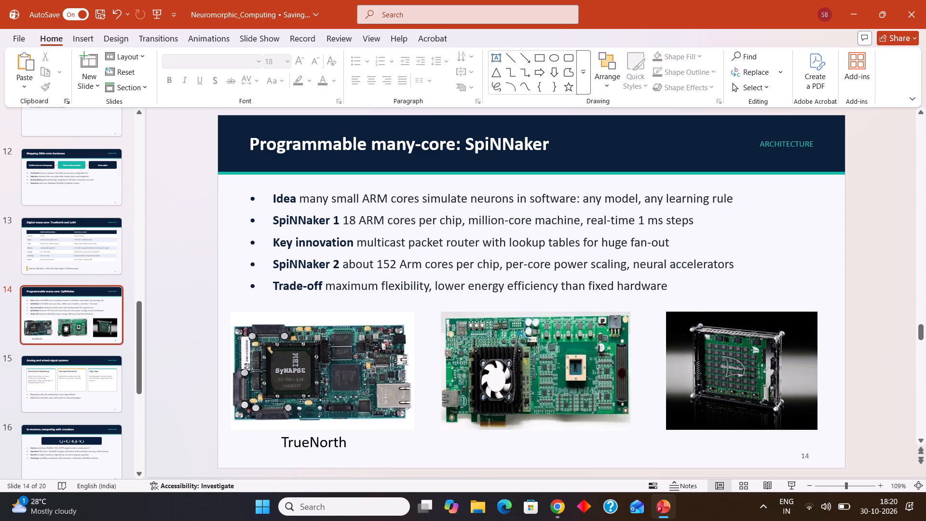
Add a text box captioned "Loihi 2" beneath the loihi 2 picture, level with the TrueNorth caption.
left_click(84, 41)
left_click(477, 67)
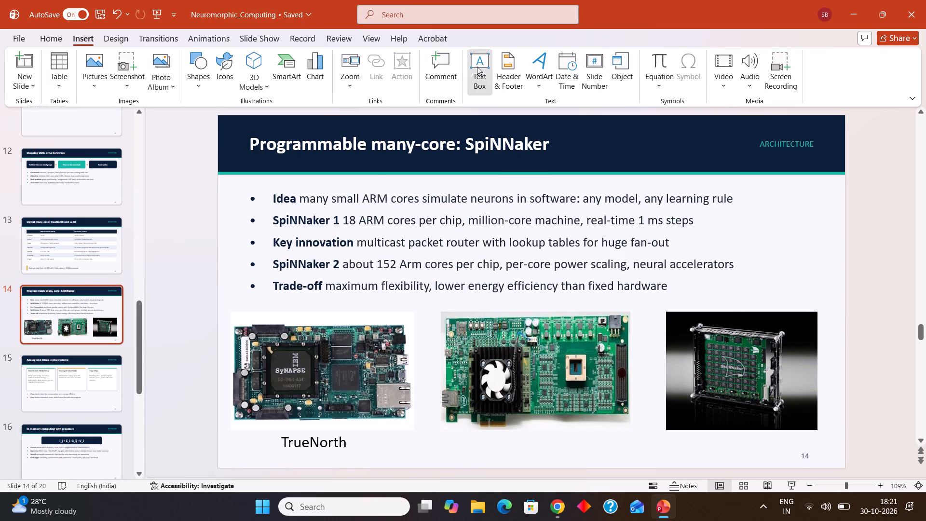
left_click(498, 448)
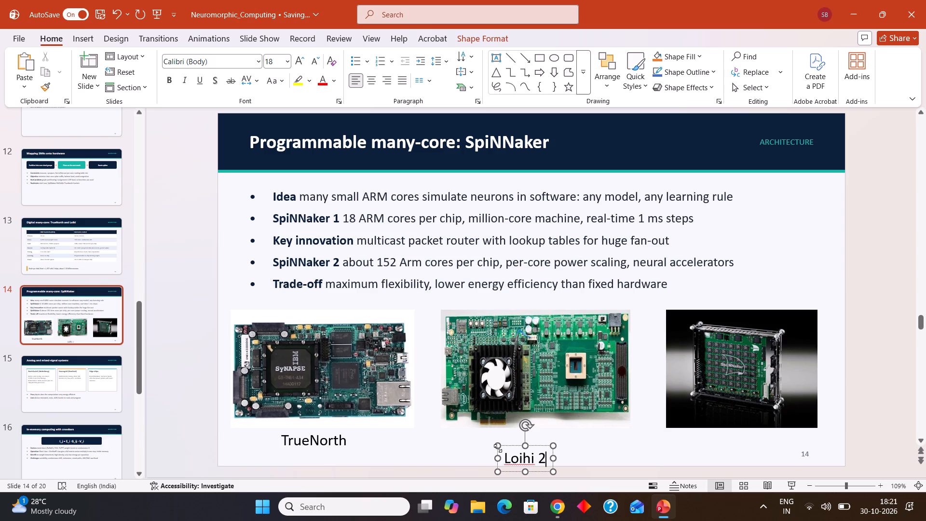
left_click_drag(537, 446, 542, 433)
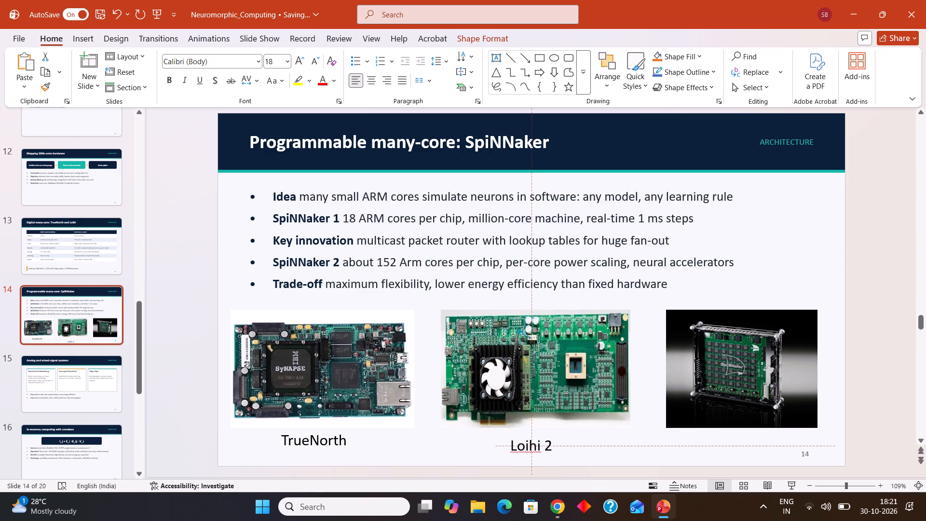
left_click_drag(542, 433, 542, 428)
left_click(890, 368)
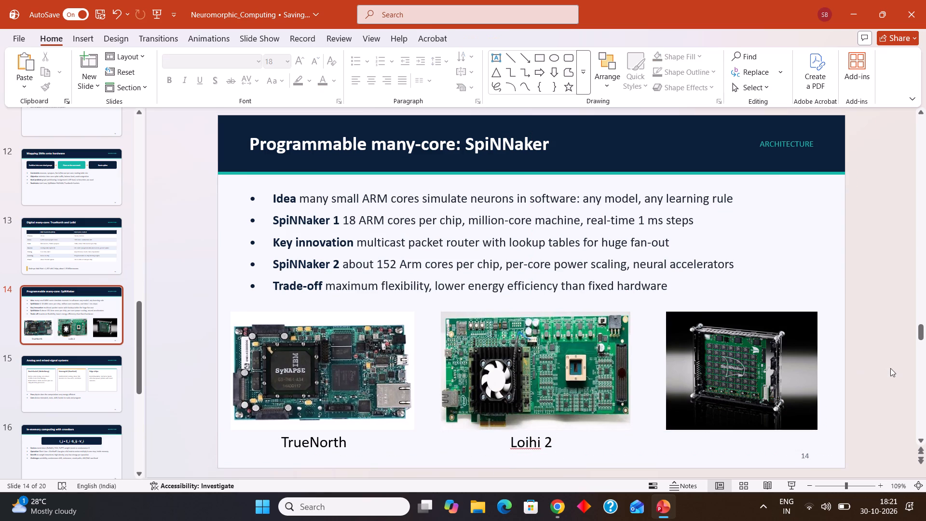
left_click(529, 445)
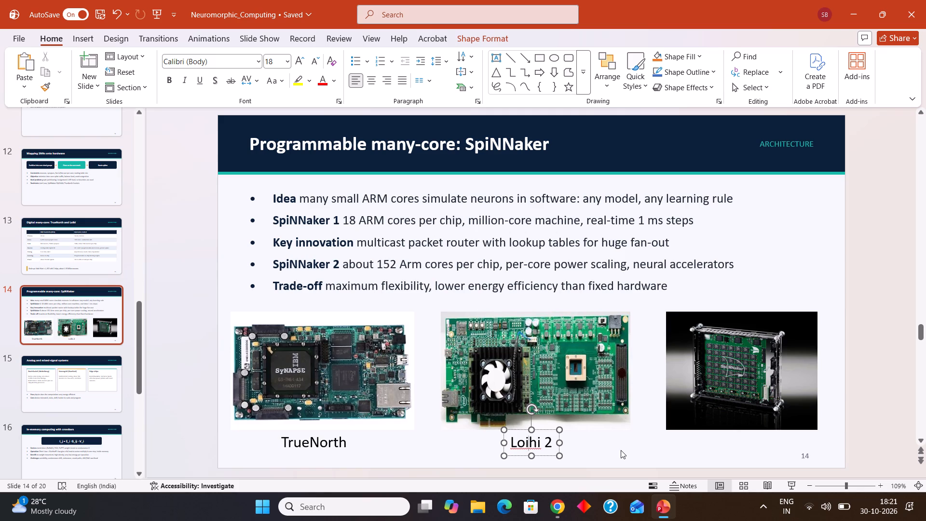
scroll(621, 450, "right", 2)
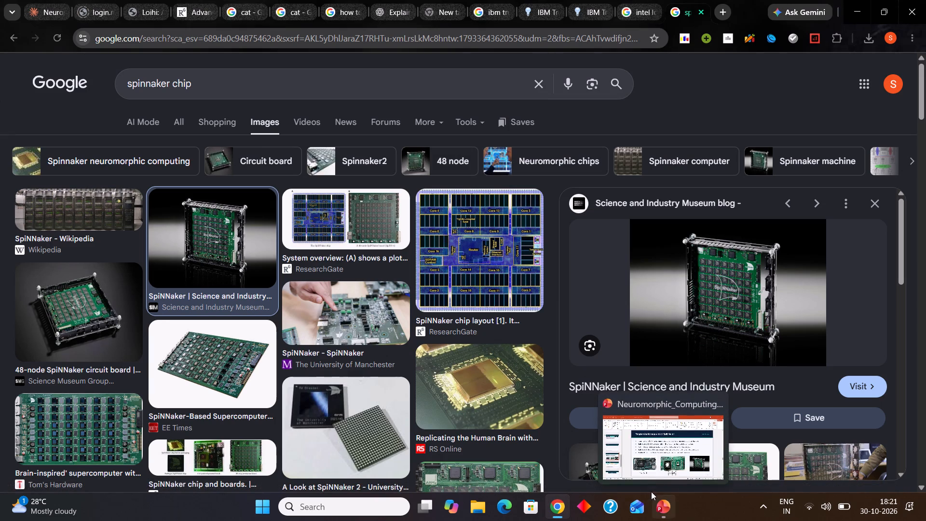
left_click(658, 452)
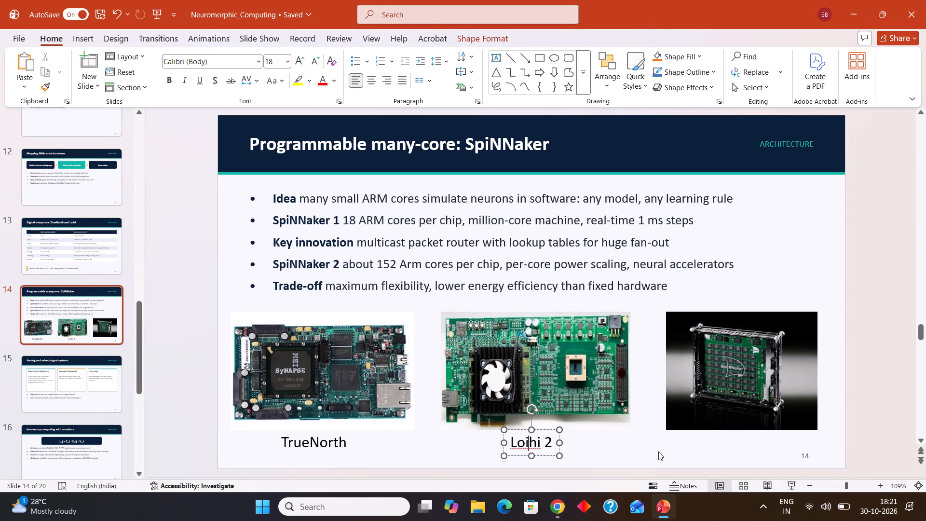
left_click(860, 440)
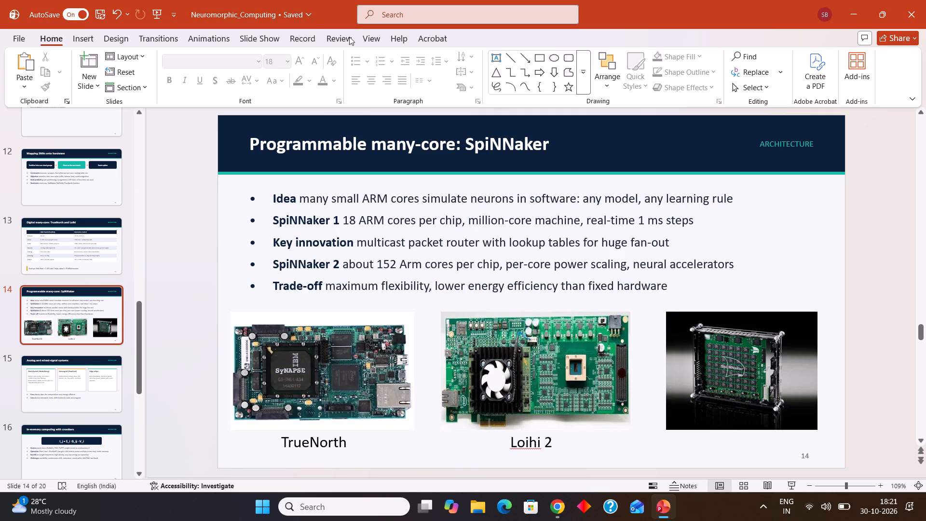
Add a text box captioned "SpinNaker" and centre it beneath the SpiNNaker picture, level with the Loihi 2 caption.
left_click(81, 44)
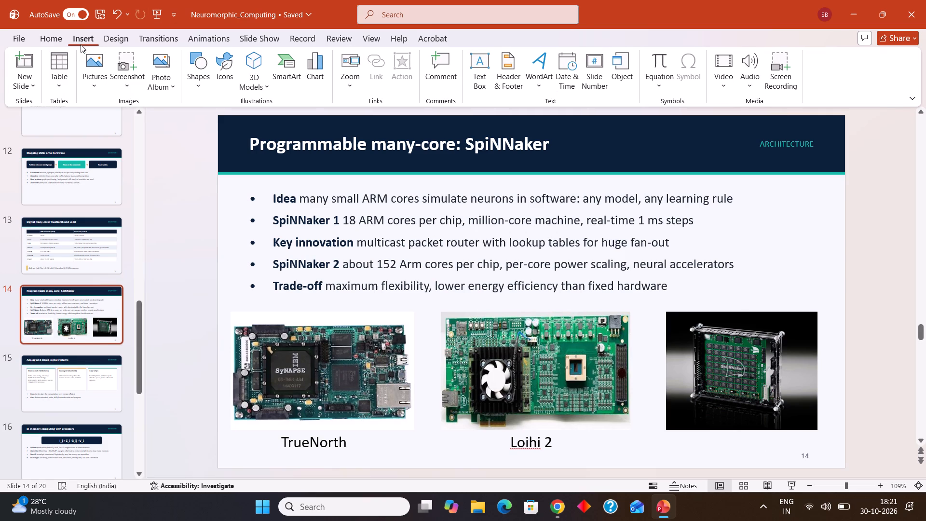
left_click(479, 64)
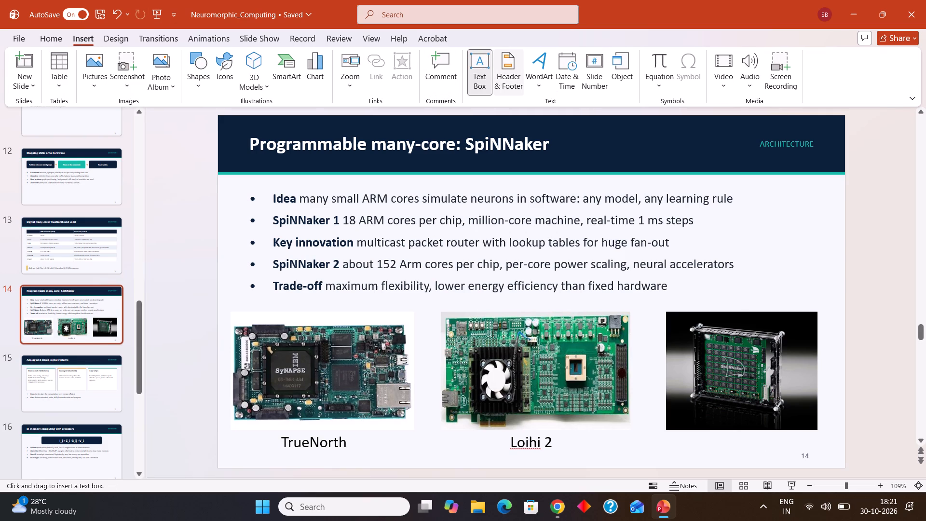
left_click(701, 446)
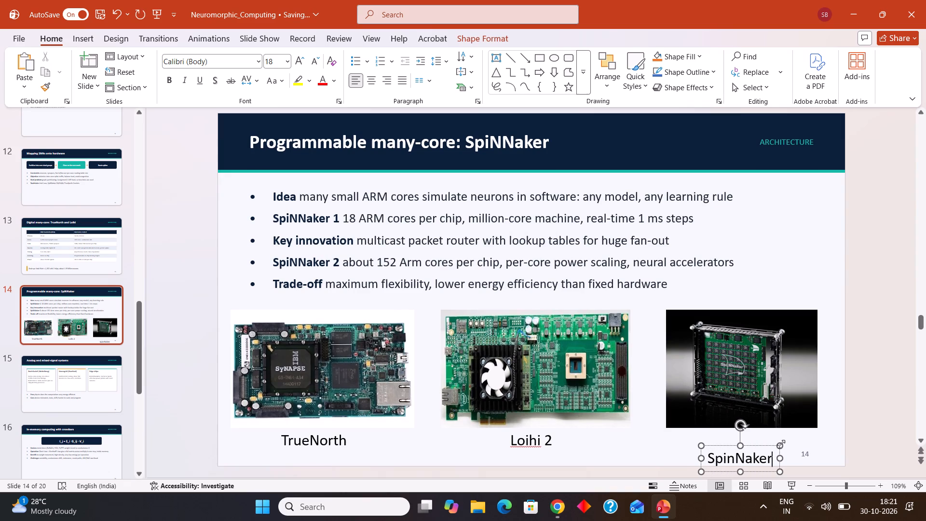
left_click_drag(758, 445, 759, 439)
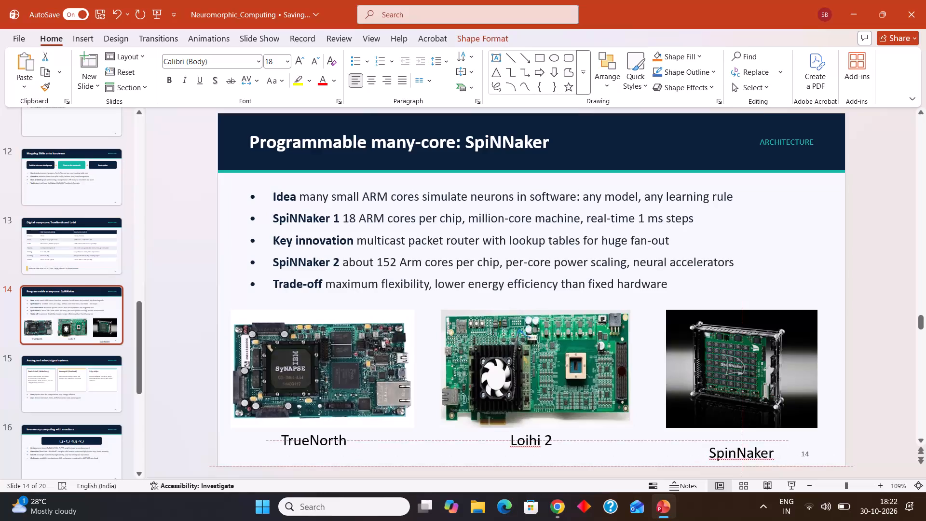
left_click_drag(759, 439, 760, 432)
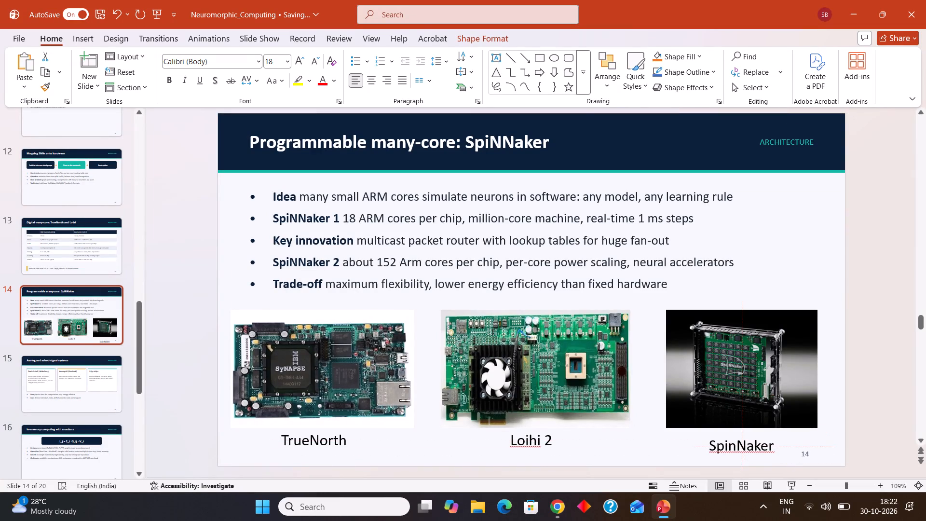
left_click_drag(760, 432, 761, 427)
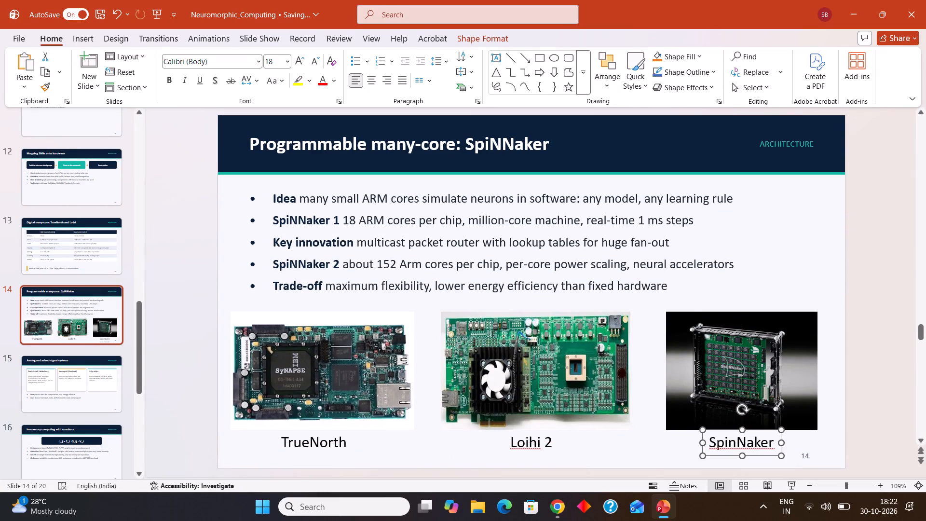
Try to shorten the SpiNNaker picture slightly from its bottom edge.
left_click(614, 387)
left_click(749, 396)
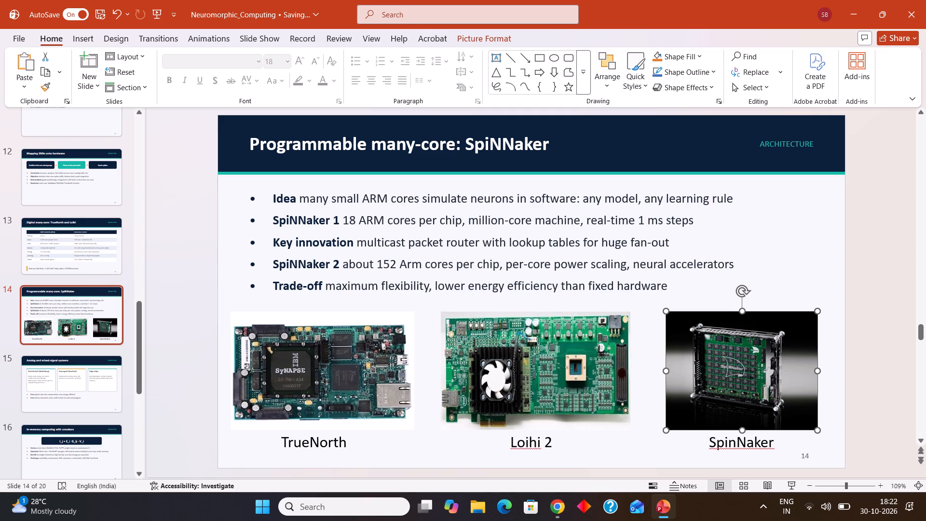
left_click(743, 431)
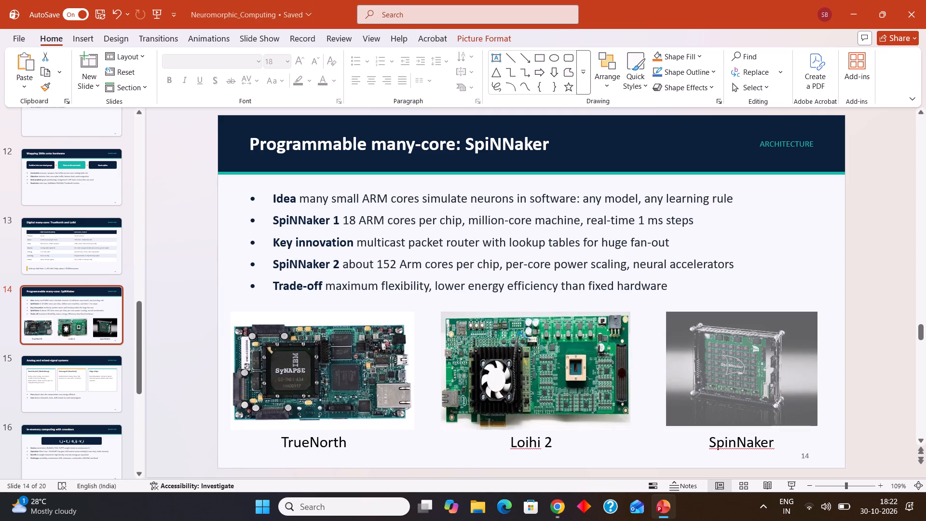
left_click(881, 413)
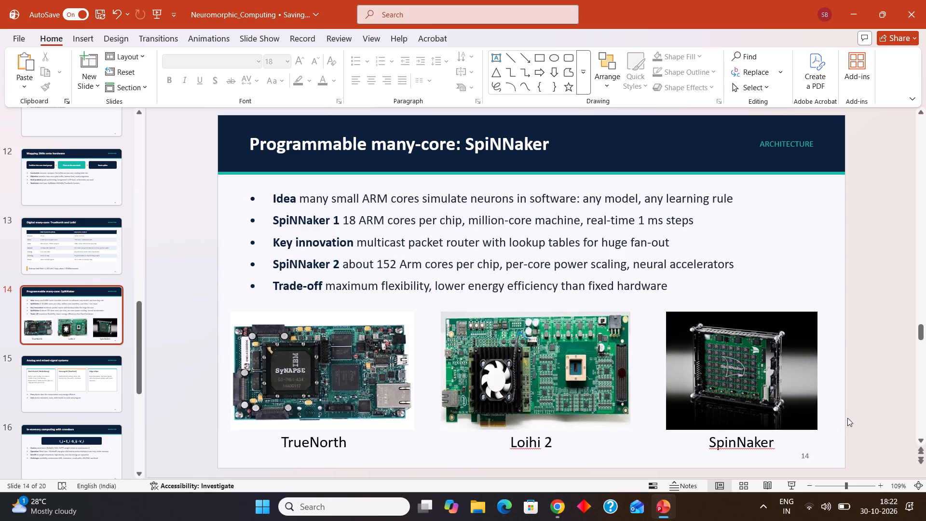
Adjust the TrueNorth caption's vertical position so that it sits level with the Loihi 2 and SpinNaker captions.
left_click(331, 439)
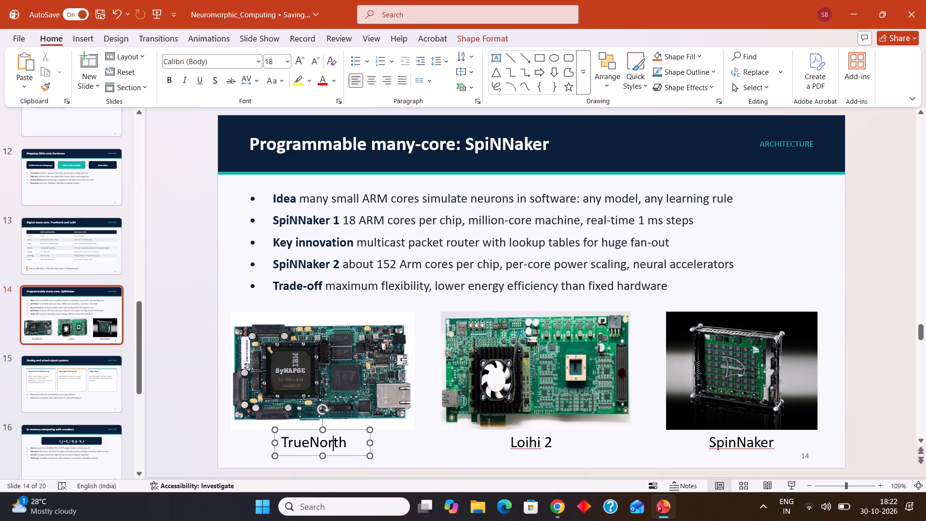
left_click(334, 430)
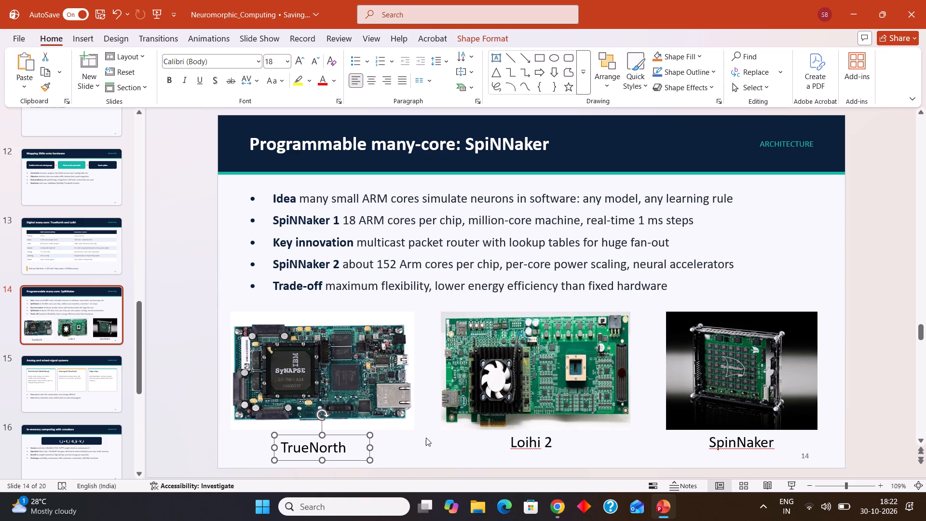
left_click(882, 400)
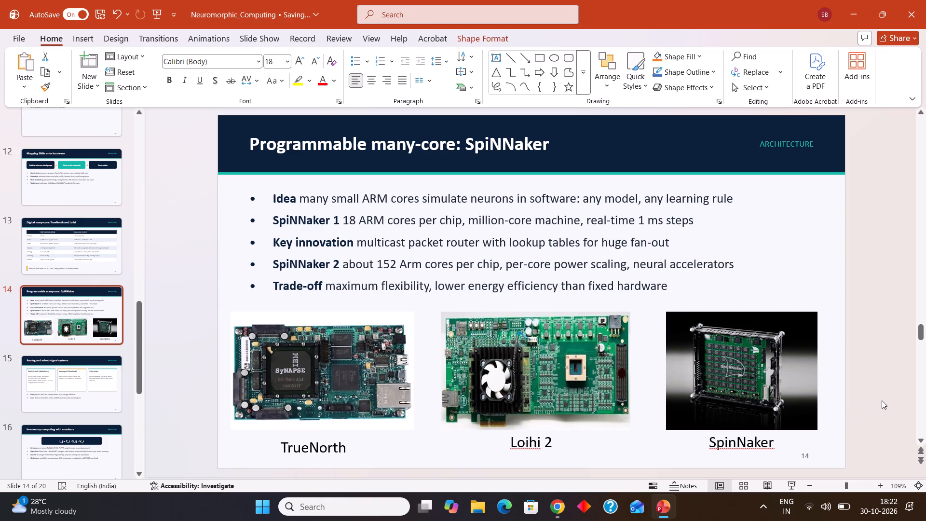
left_click(337, 447)
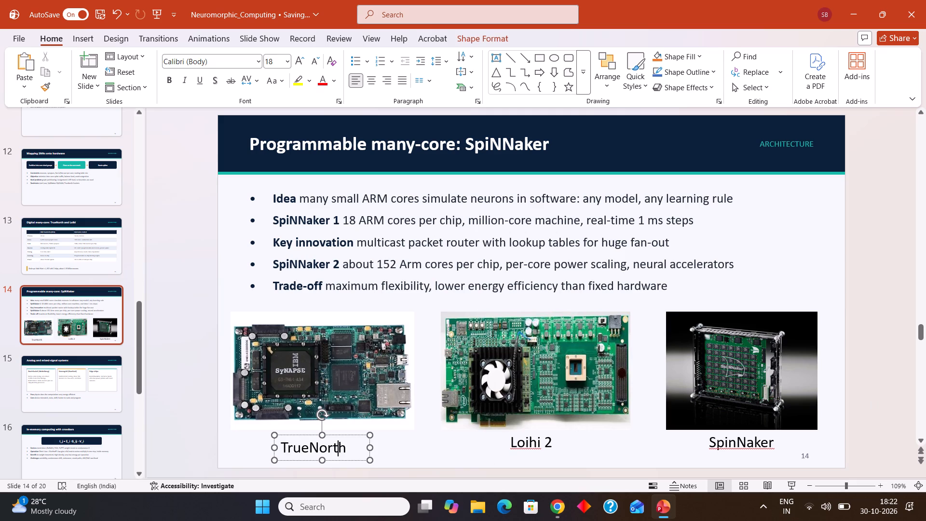
left_click(337, 434)
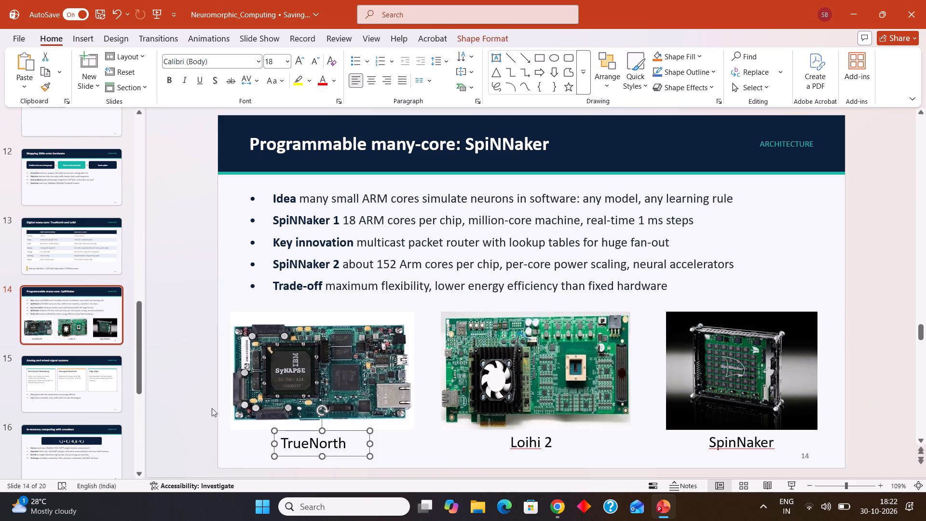
left_click(200, 406)
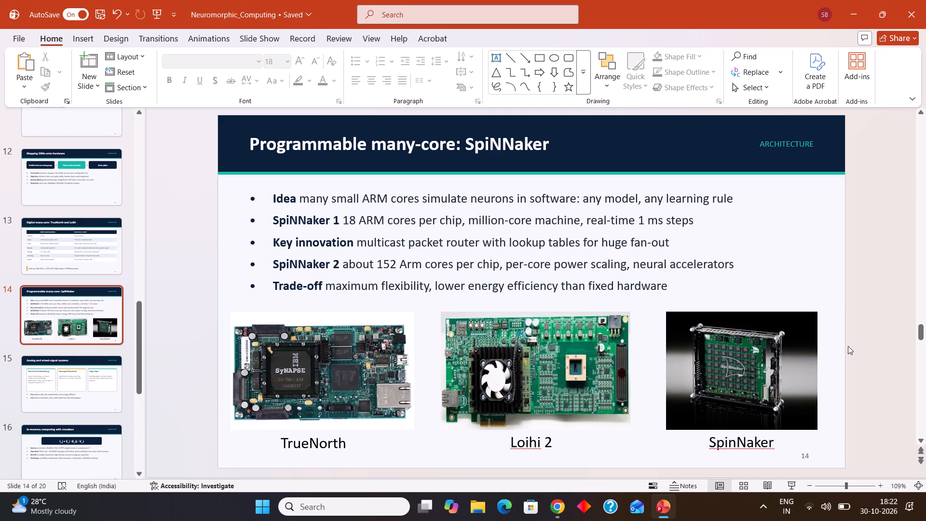
key("Left")
key("Right")
Format the TrueNorth caption in italics at font size 16.
left_click(287, 443)
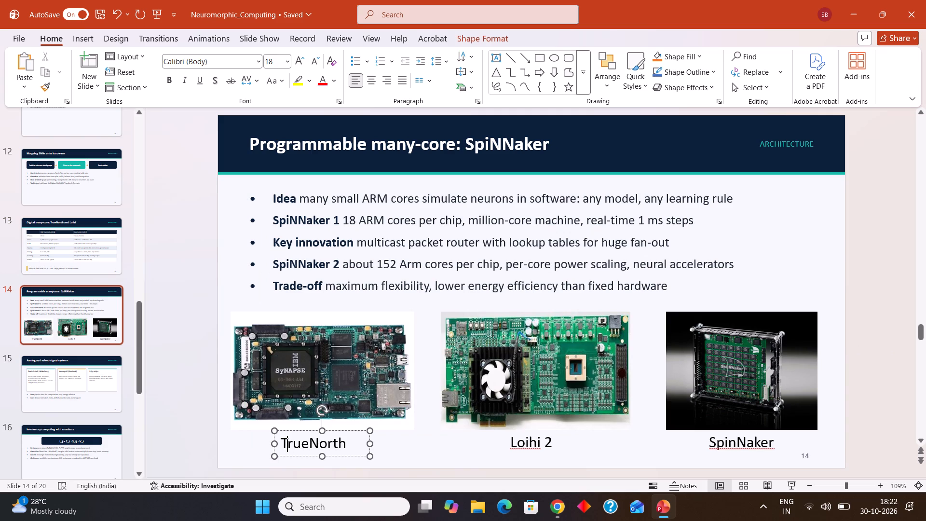
key("ctrl+a")
left_click(184, 78)
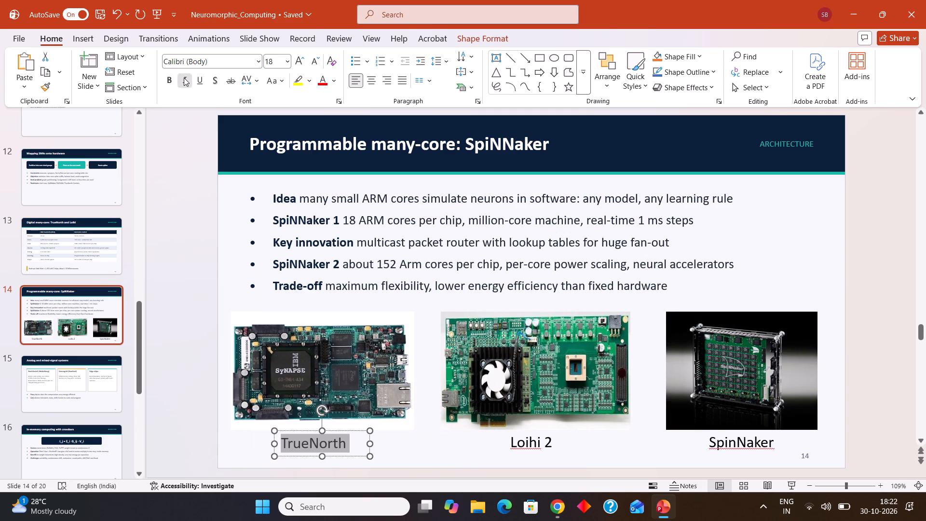
left_click(288, 63)
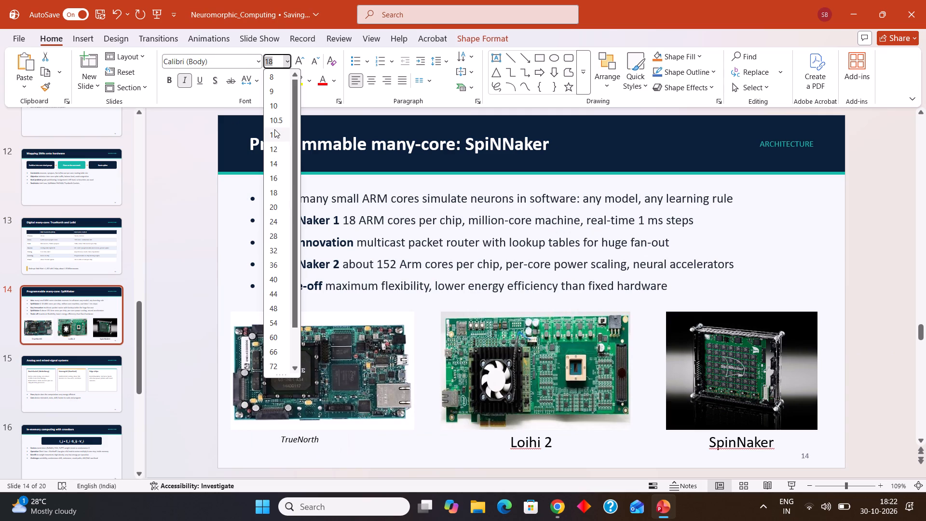
left_click(280, 174)
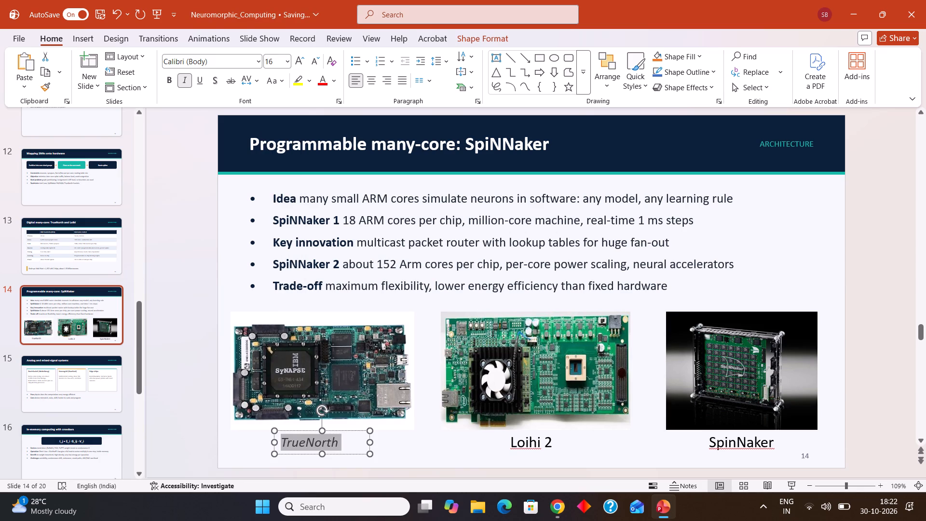
Format the Loihi 2 caption in italics at font size 16 to match the TrueNorth caption.
left_click(531, 448)
key("ctrl+a")
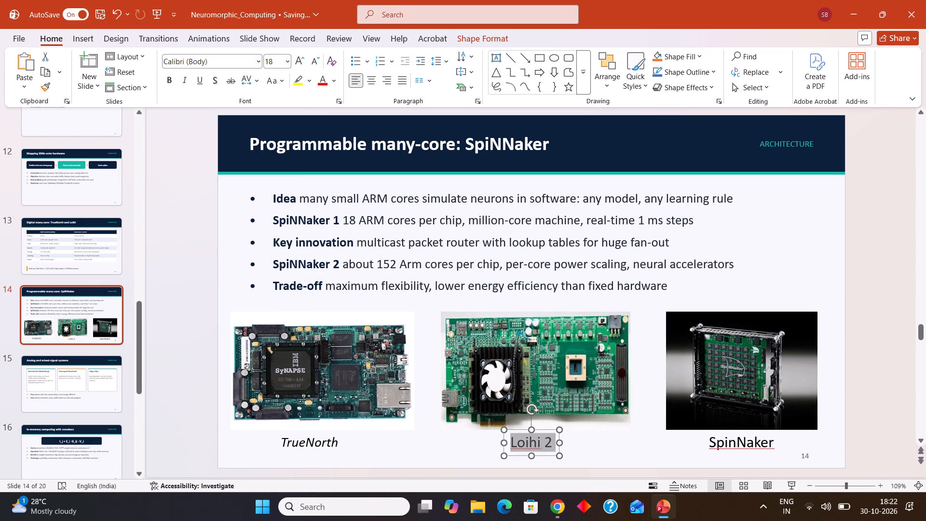
left_click(286, 64)
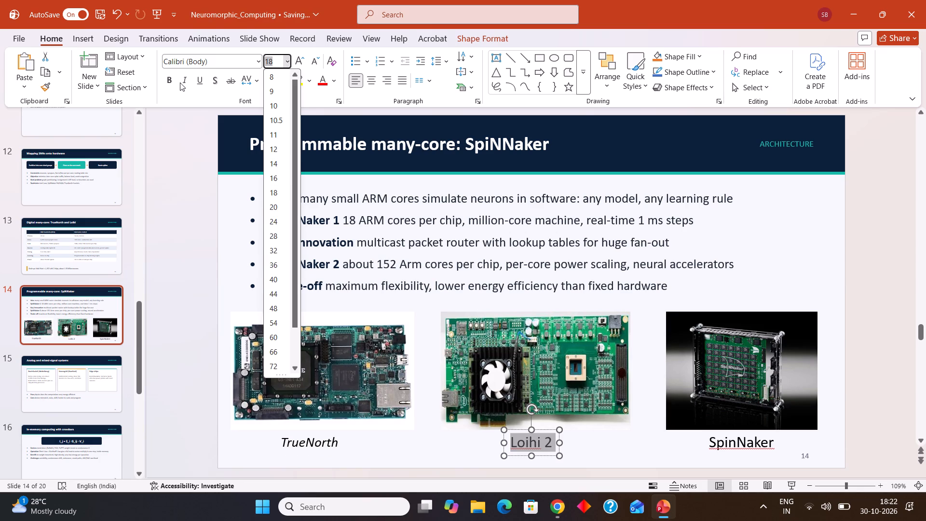
left_click(180, 82)
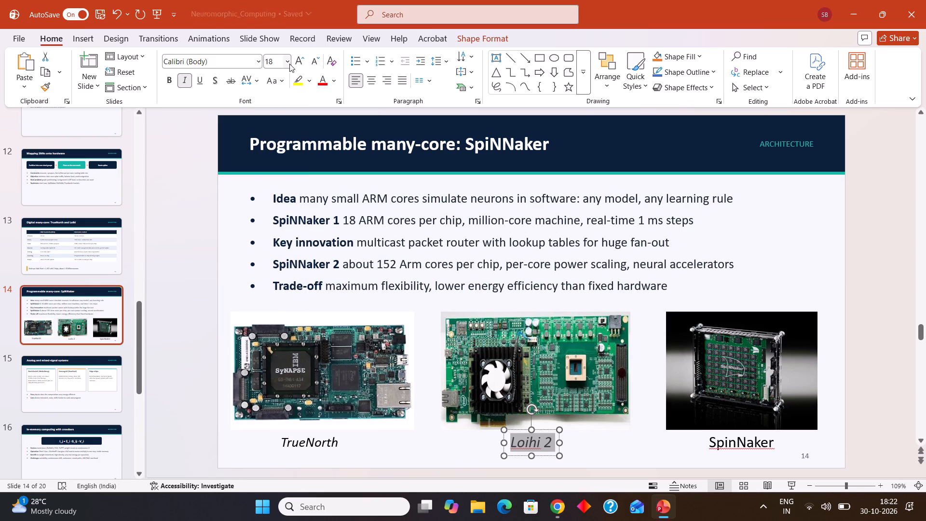
left_click(286, 63)
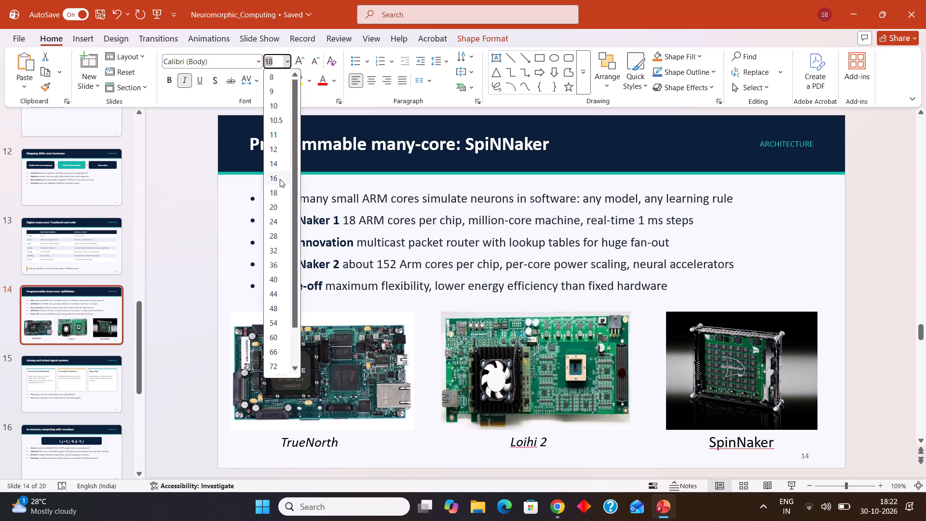
left_click(279, 179)
left_click(315, 442)
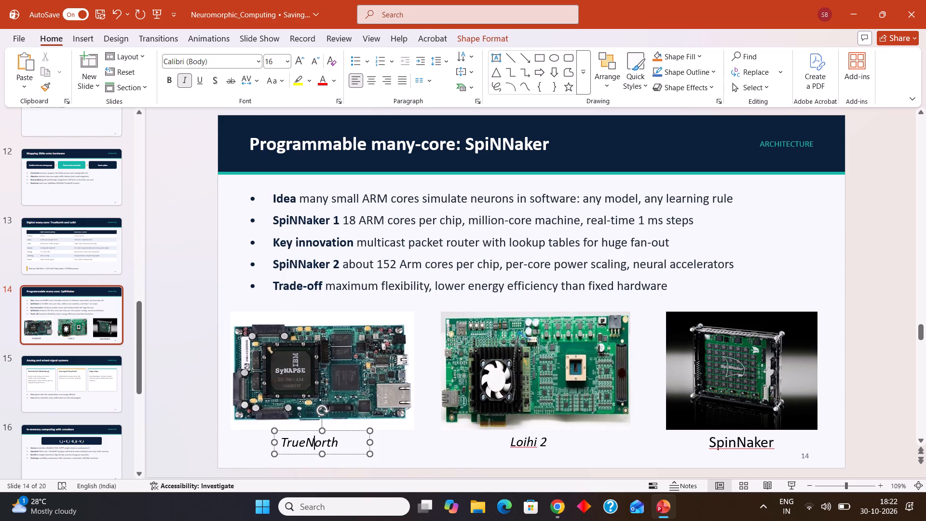
left_click(532, 441)
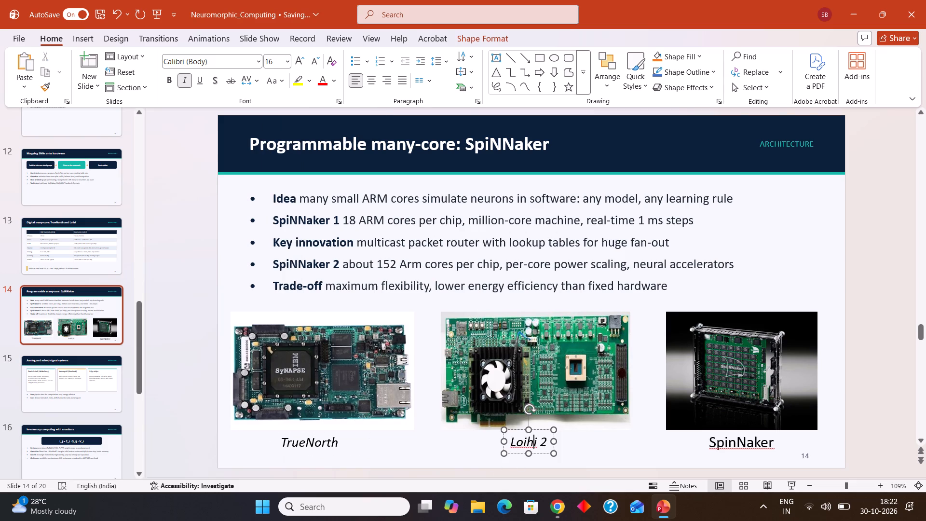
Format the SpinNaker caption in italics at font size 16 to match the other two captions.
left_click(765, 448)
key("ctrl+a")
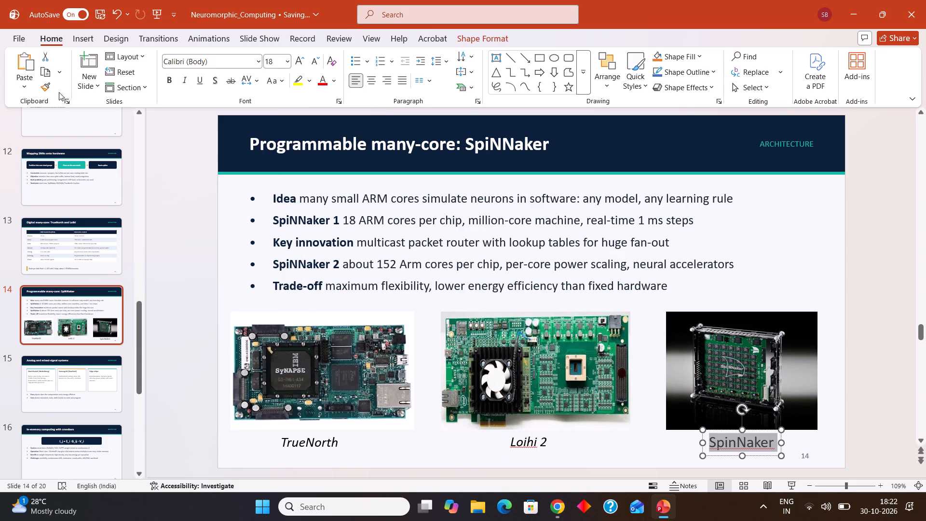
left_click(178, 76)
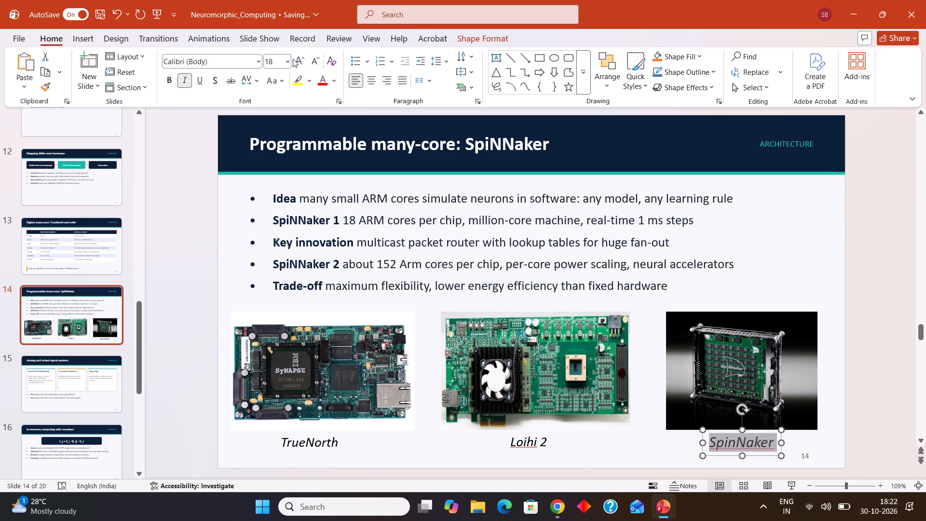
left_click(287, 62)
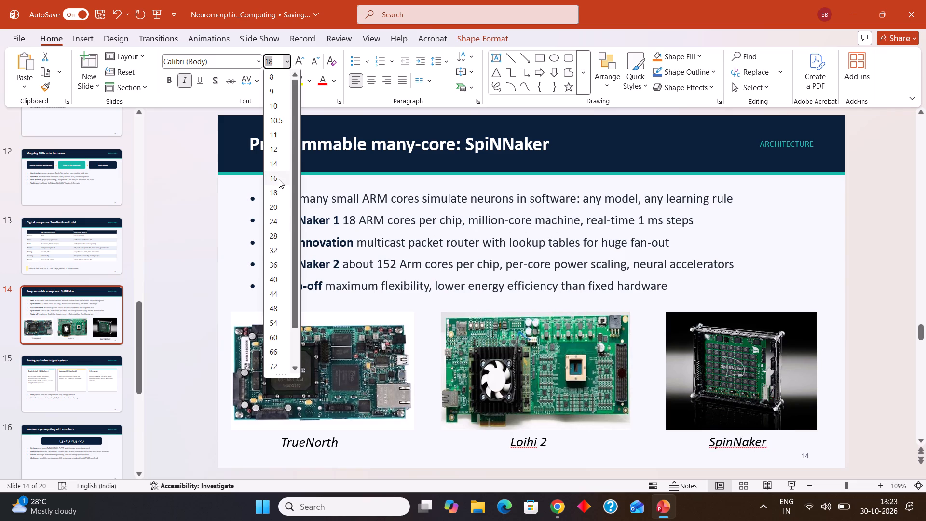
left_click(280, 177)
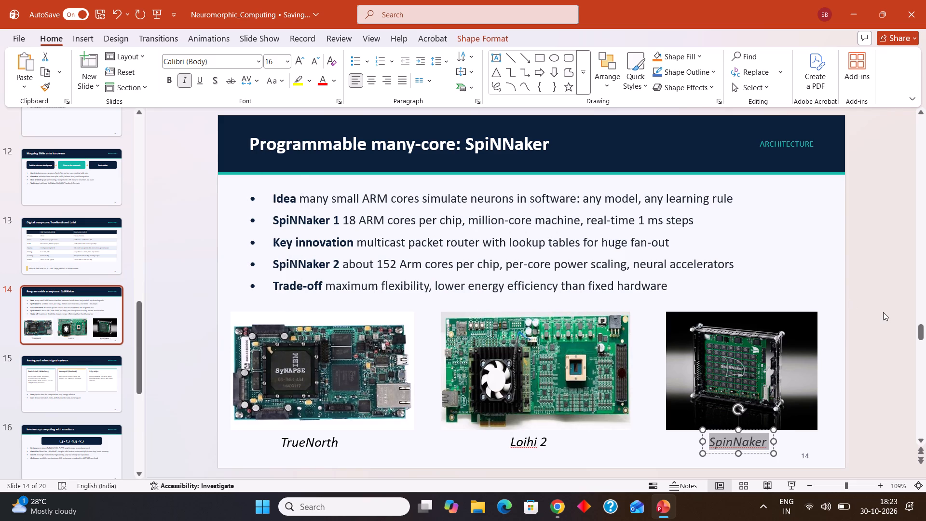
left_click(883, 312)
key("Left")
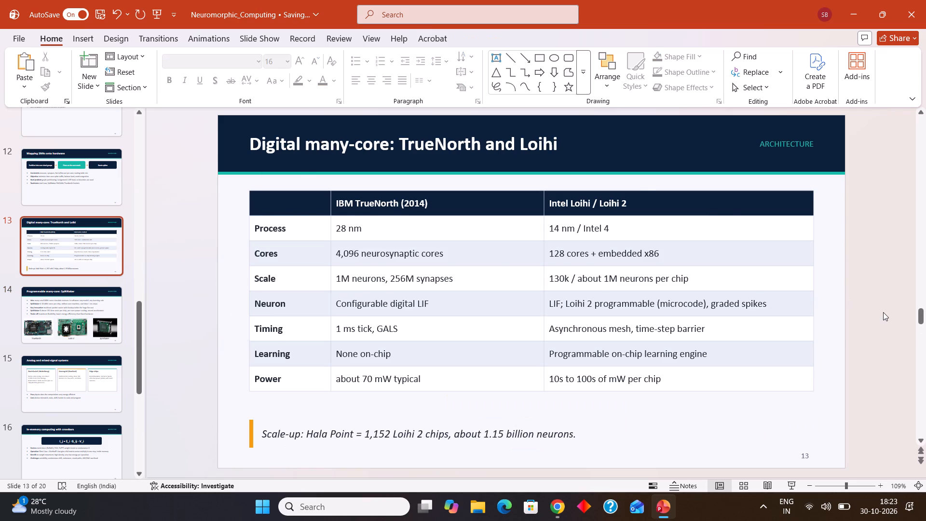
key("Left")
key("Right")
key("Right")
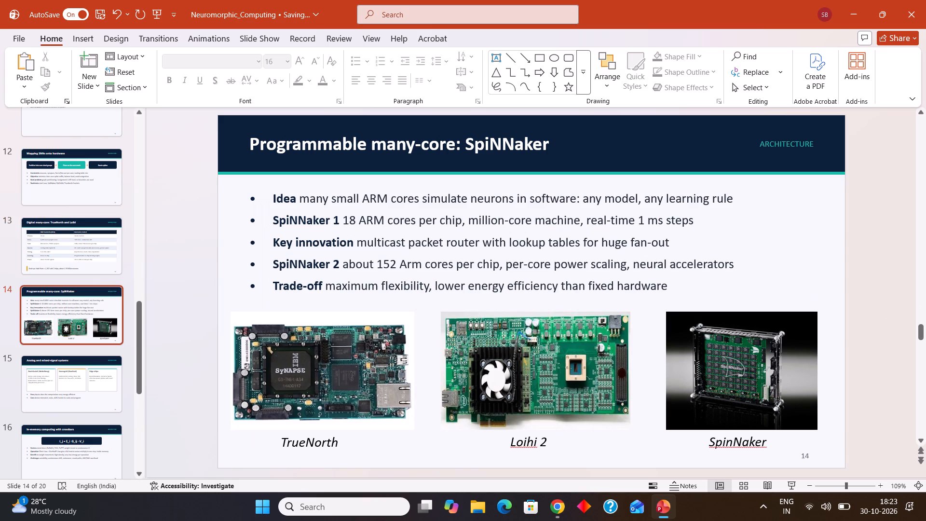
Correct the spelling of the caption beneath the third picture on slide 14 to "SpiNNaker".
left_click(733, 443)
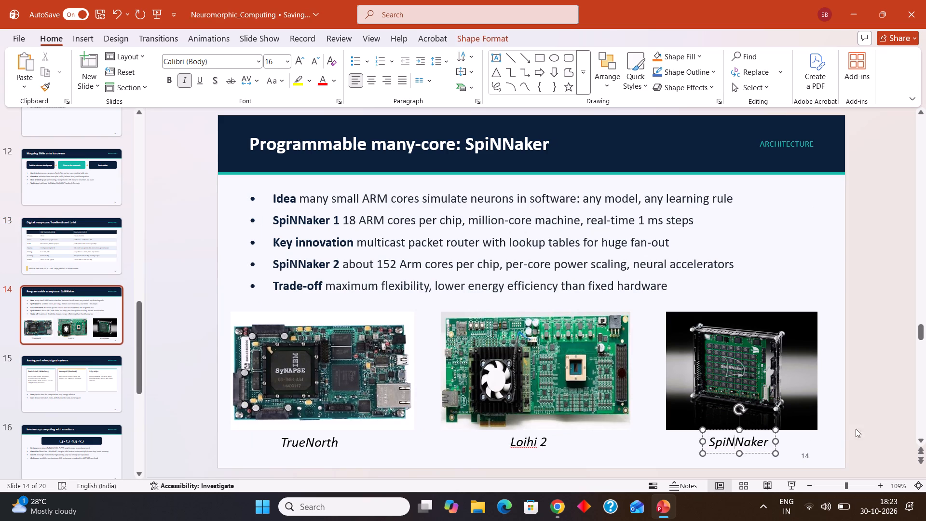
left_click(879, 423)
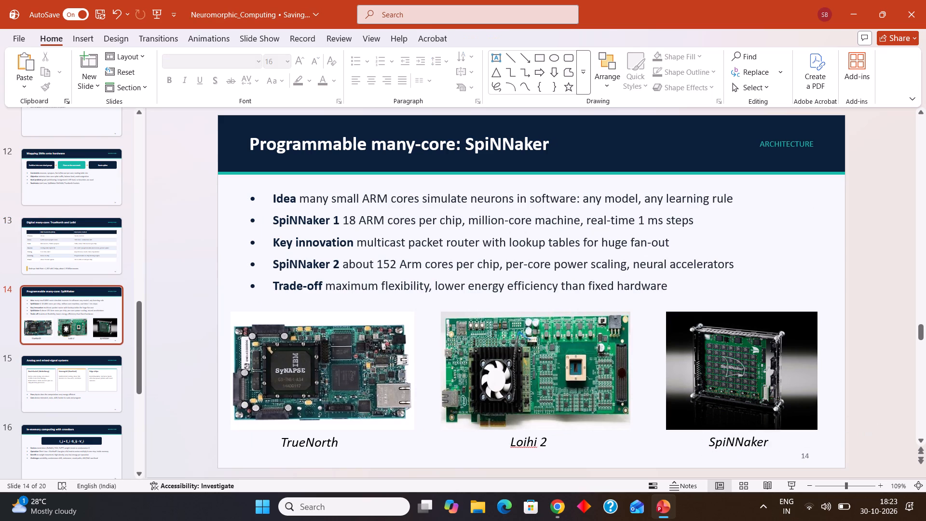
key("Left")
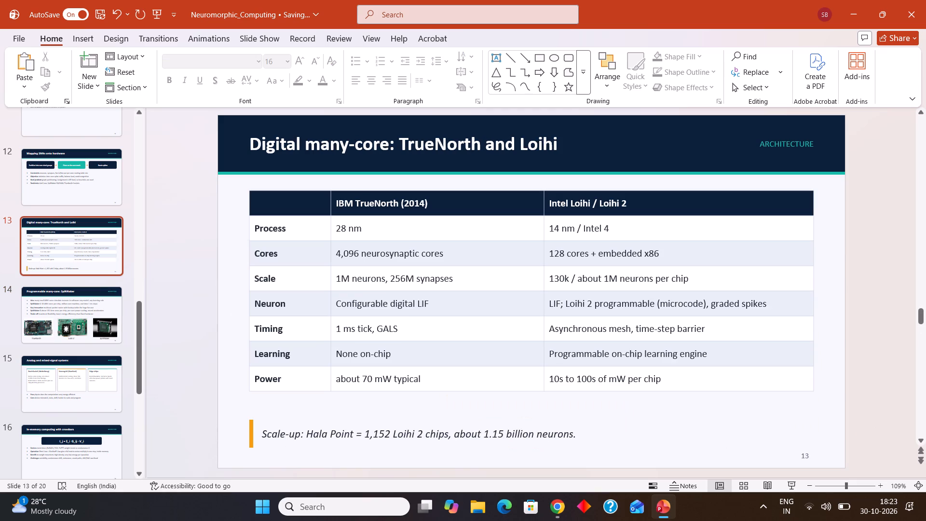
Review the slides from 13 through 20, rechecking the captioned pictures on slide 14, and finish on slide 15, "Analog and mixed-signal systems".
key("Right")
key("Left")
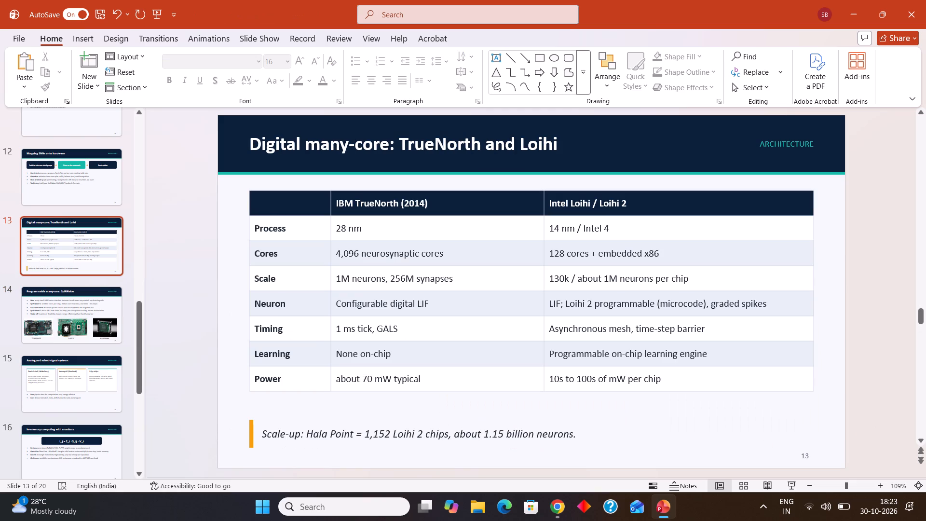
key("Right")
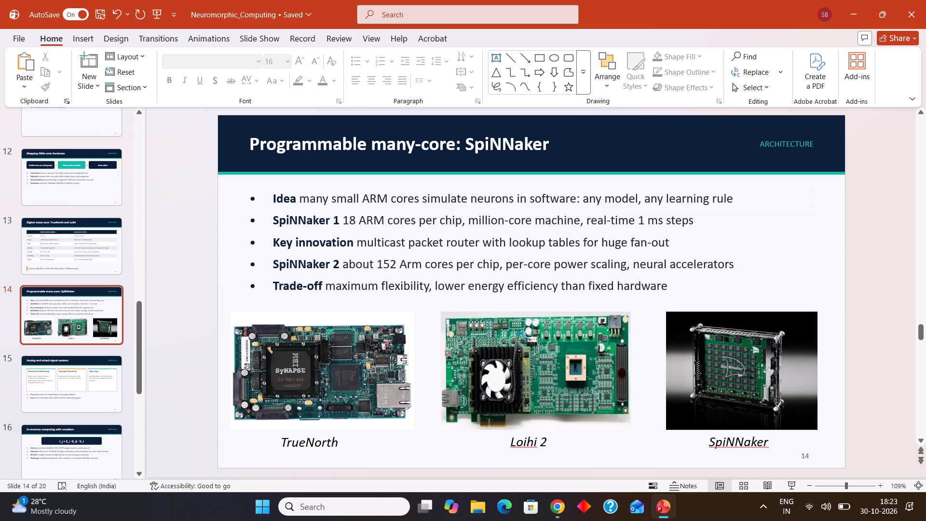
key("Down")
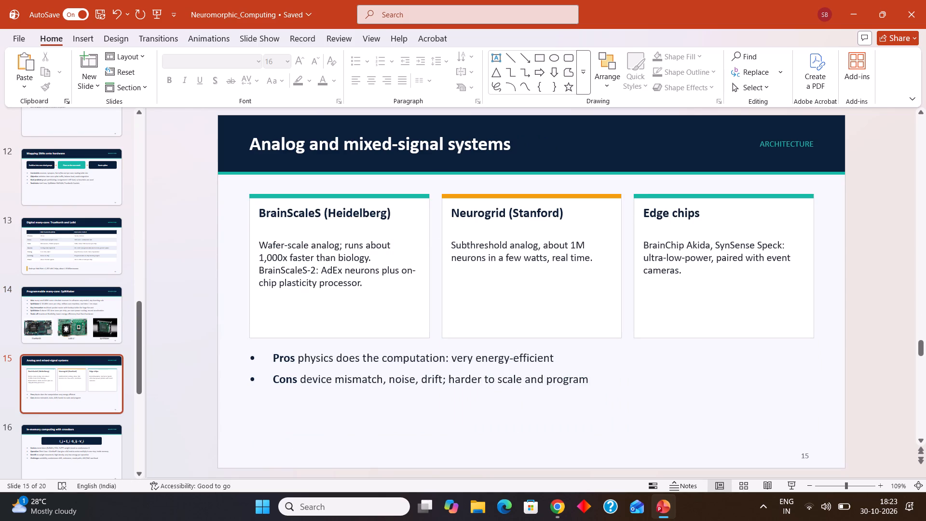
key("Left")
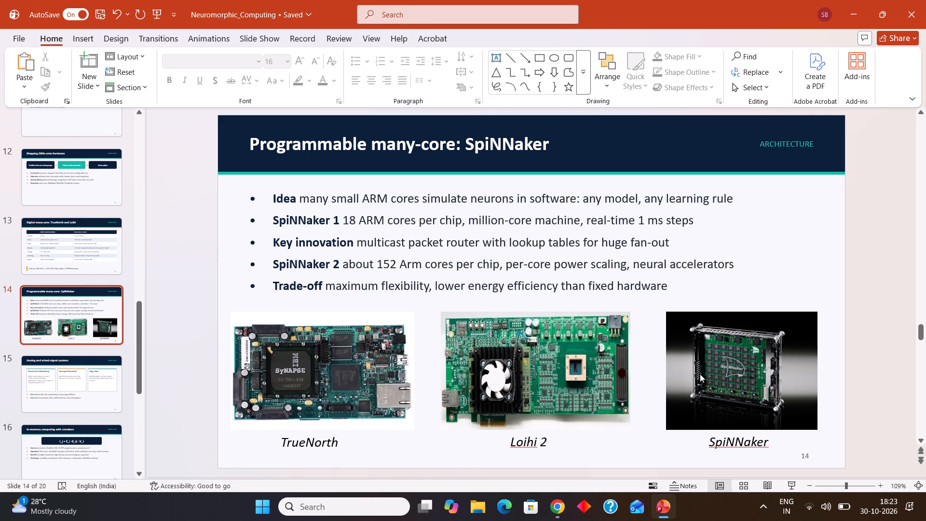
key("Down")
key("Down")
key("Down")
key("Down")
key("Down")
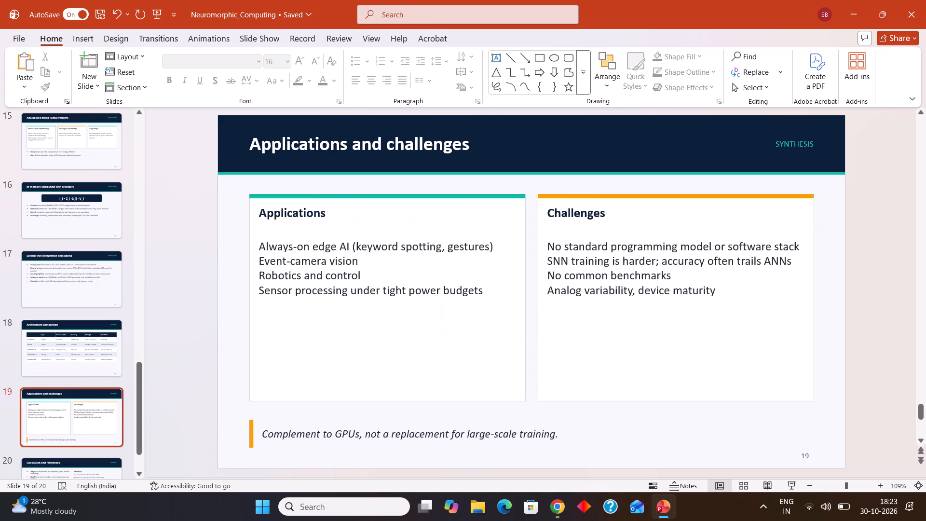
key("Down")
key("Up")
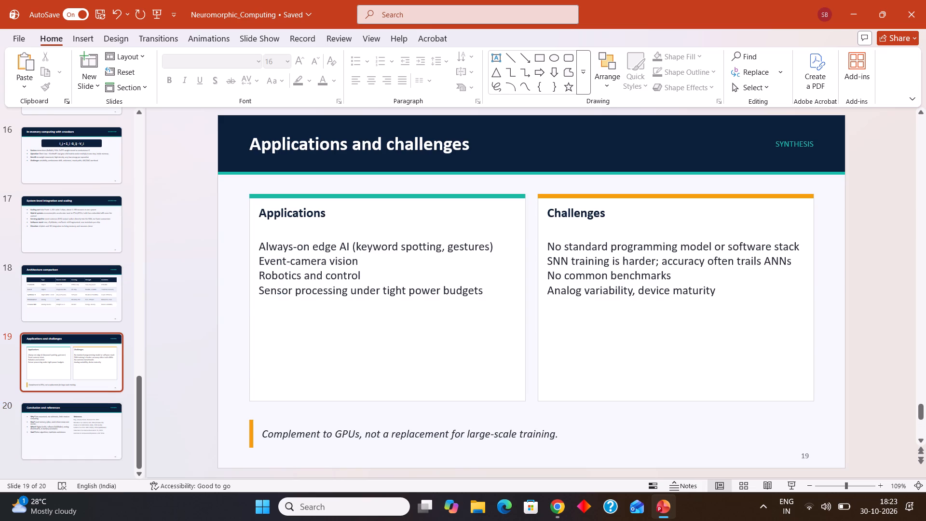
key("Up")
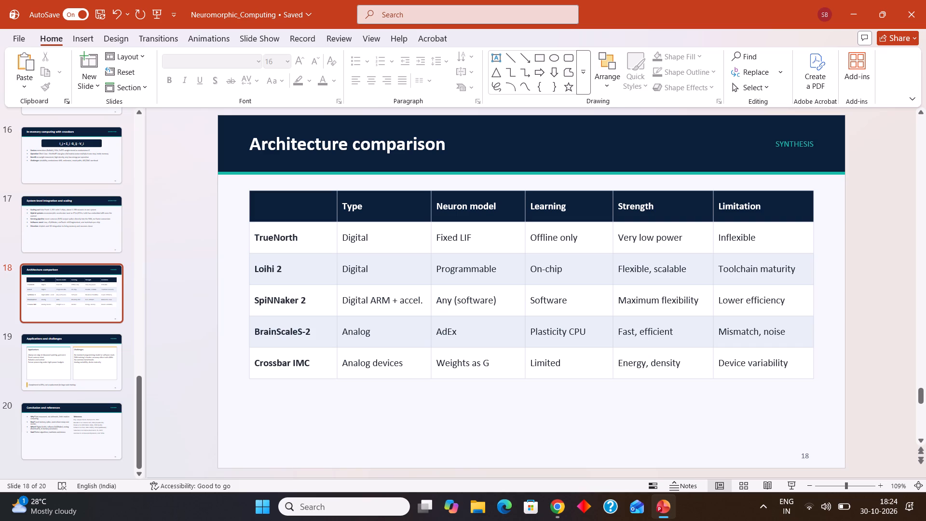
key("Left")
key("Left")
key("Left")
key("Left")
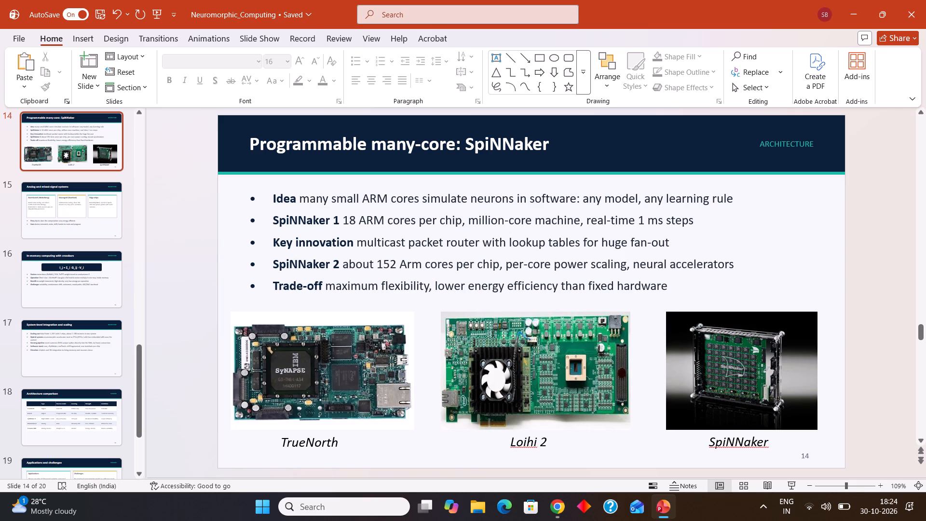
key("Down")
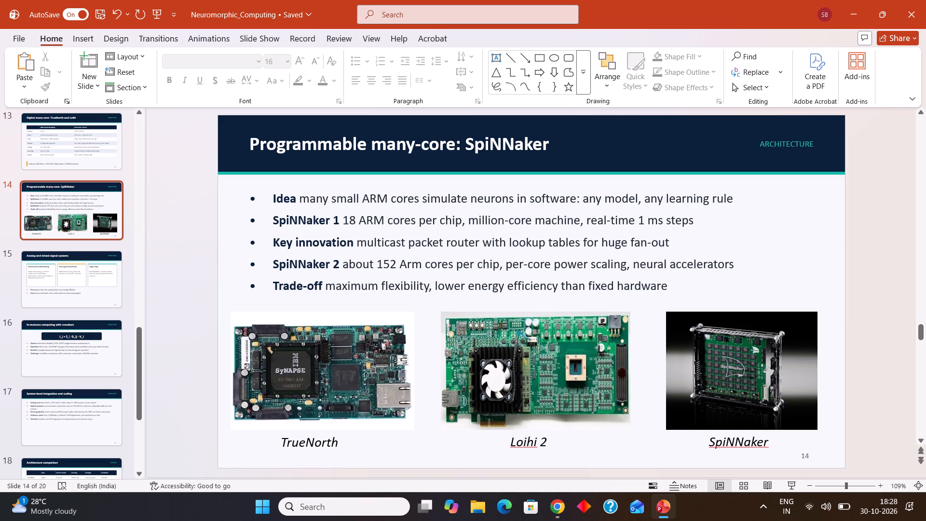
key("Down")
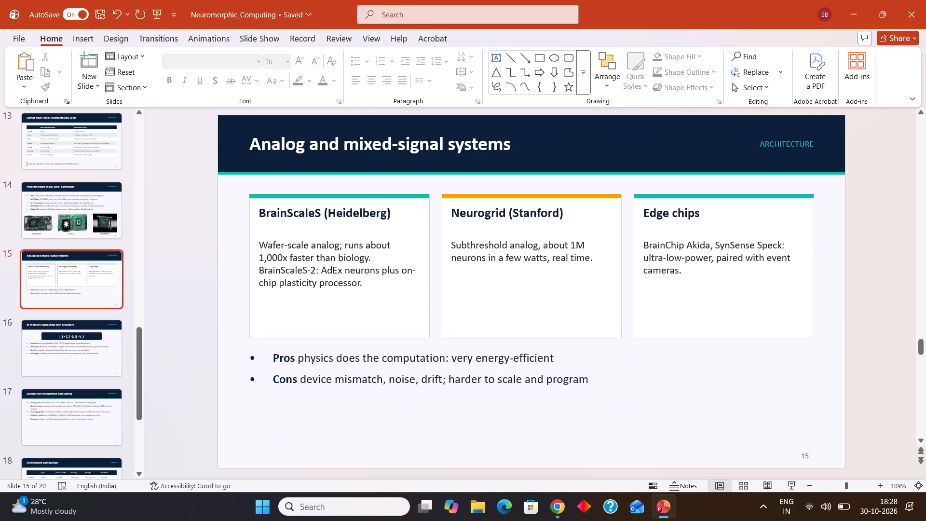
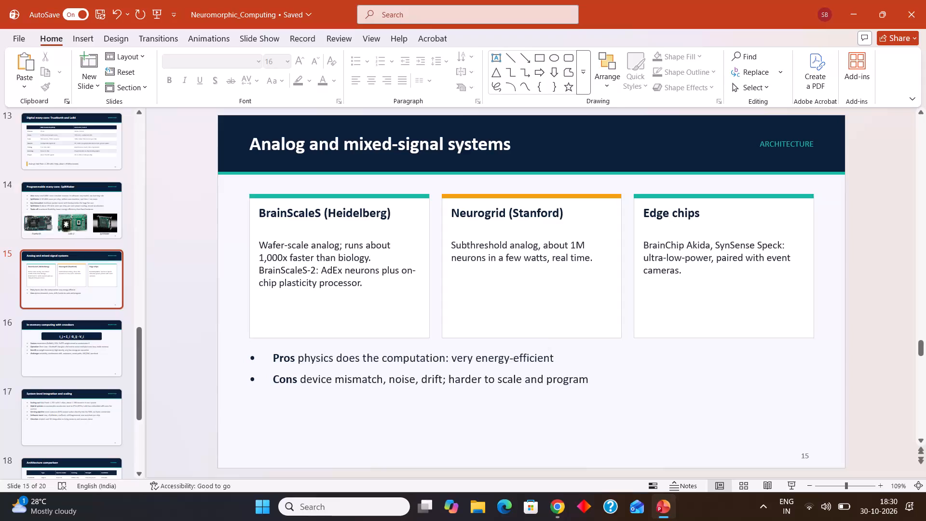
Review slides 14 to 16 on SpiNNaker, analog and mixed-signal systems, and in-memory computing with crossbars.
key("Down")
key("Up")
key("Up")
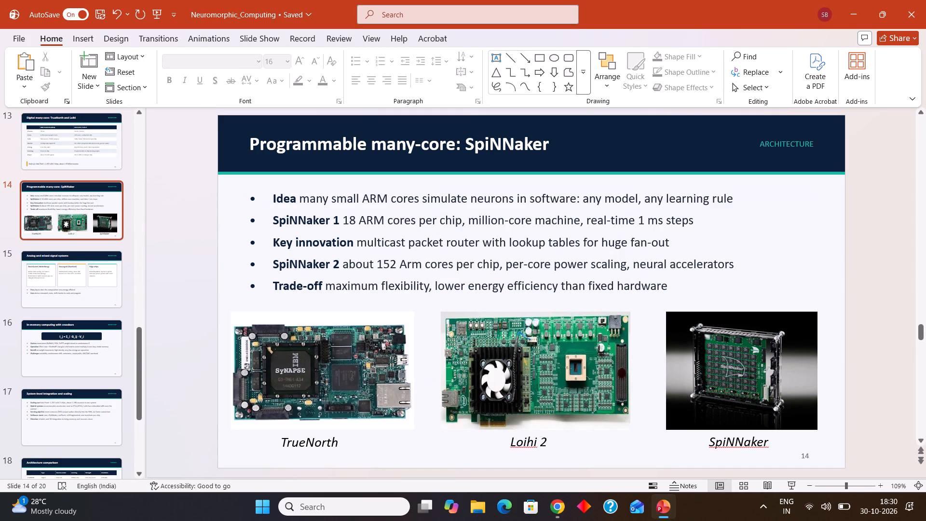
key("Down")
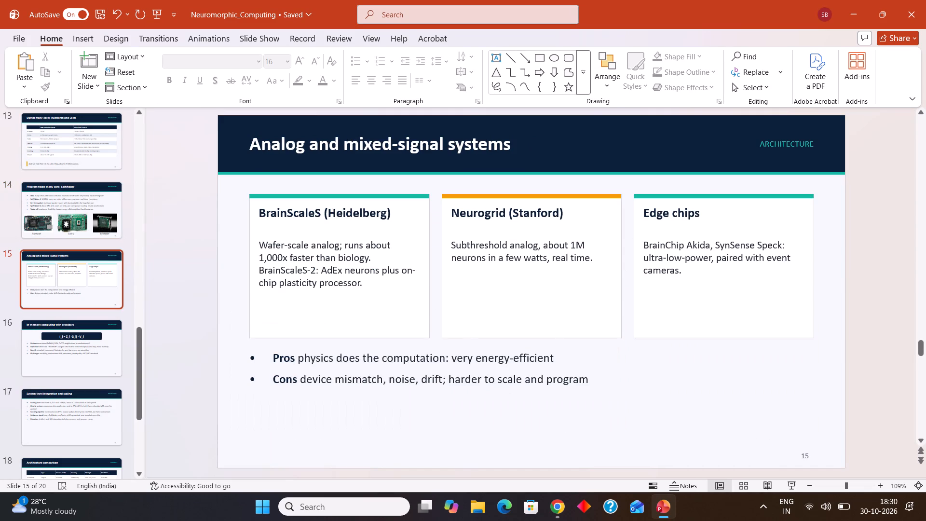
key("Down")
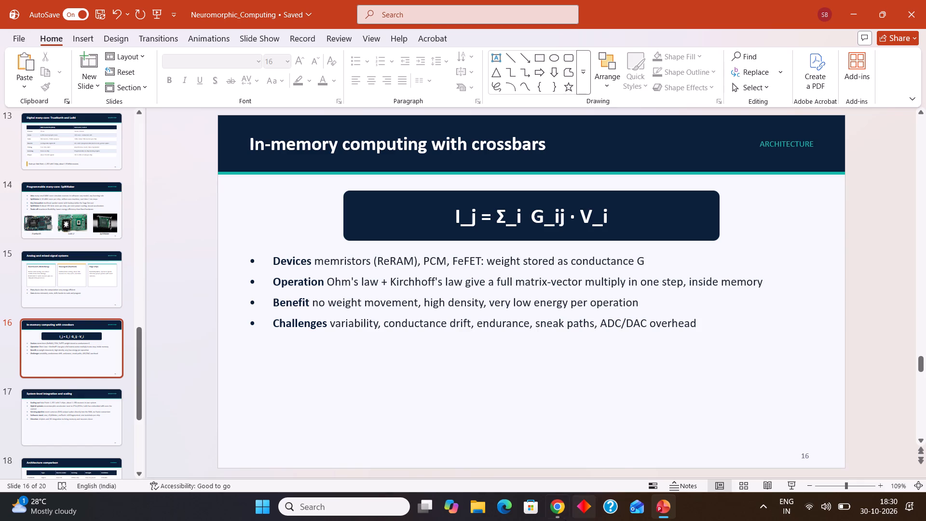
Switch to Chrome and skim the Loihi paper's early pages, including its sparse coding and mesh routing figures.
left_click(546, 462)
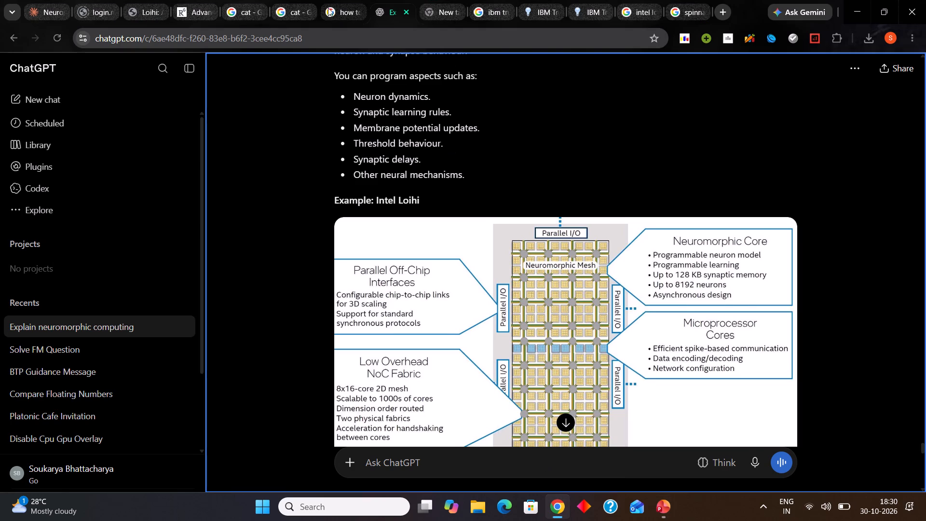
left_click(148, 10)
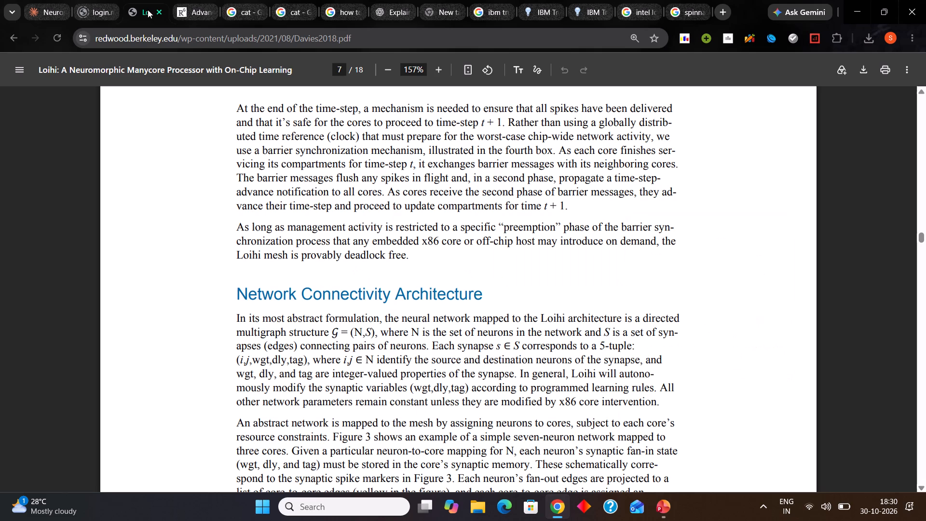
scroll(461, 284, "up", 13)
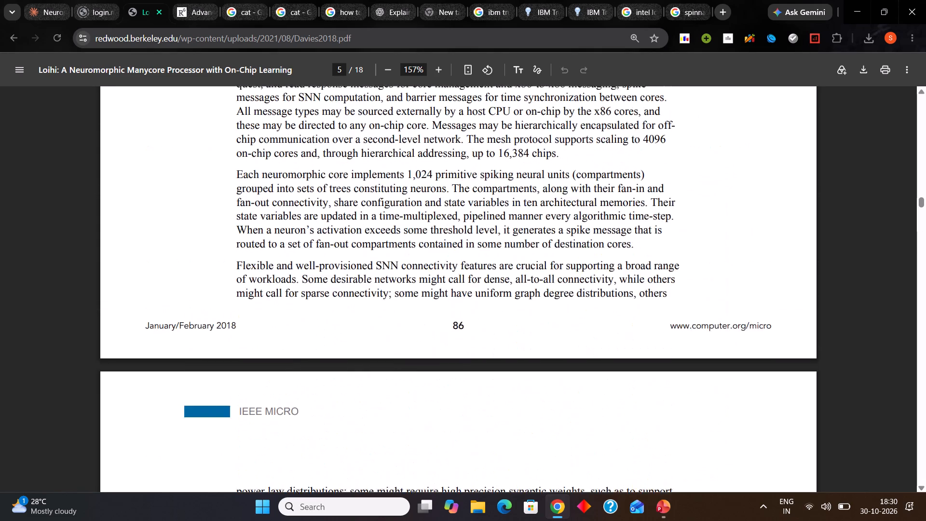
scroll(461, 284, "up", 18)
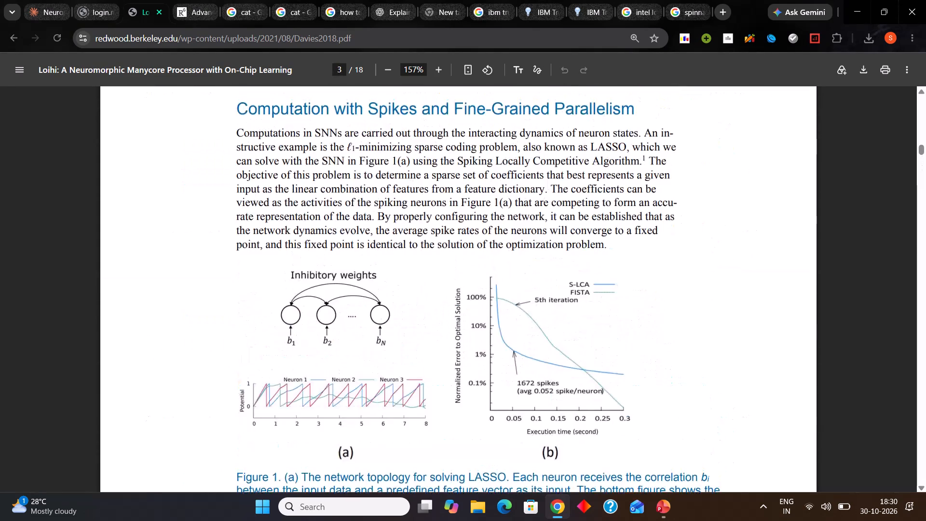
scroll(461, 284, "down", 8)
scroll(461, 284, "up", 12)
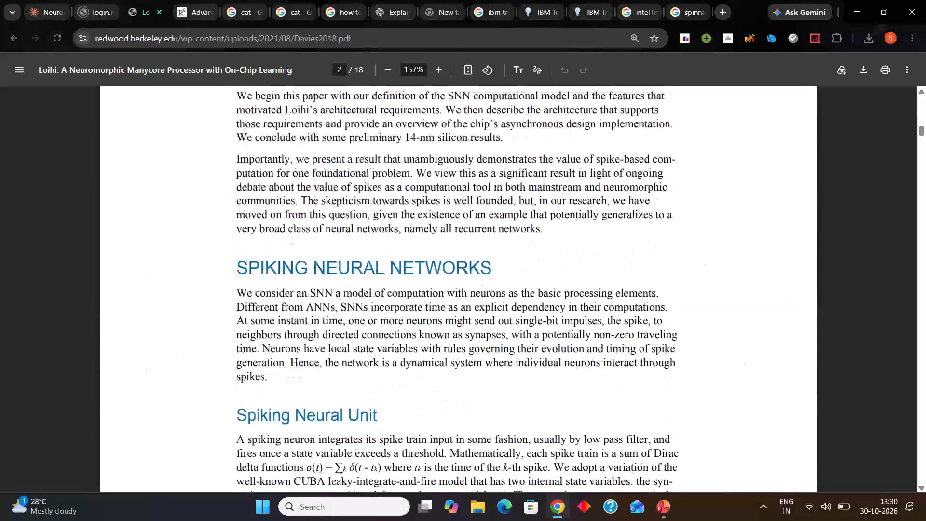
scroll(461, 284, "down", 10)
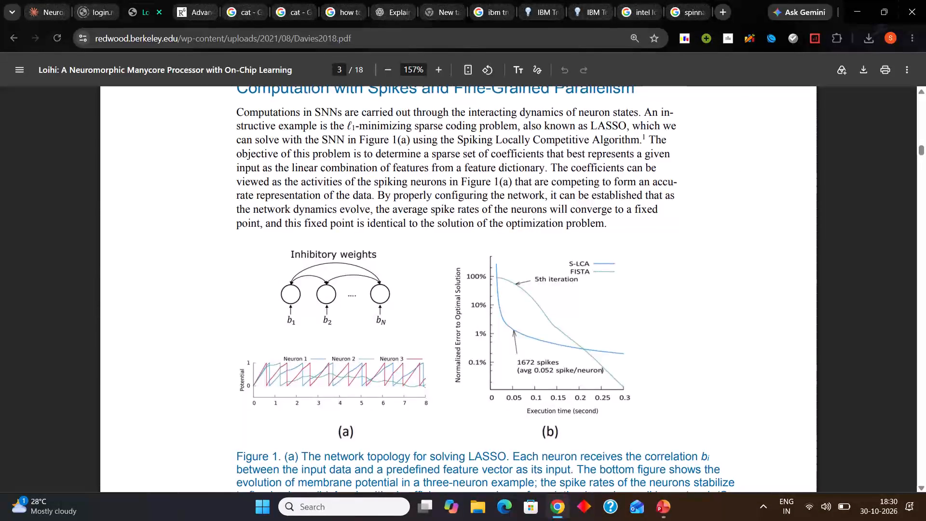
scroll(461, 284, "down", 13)
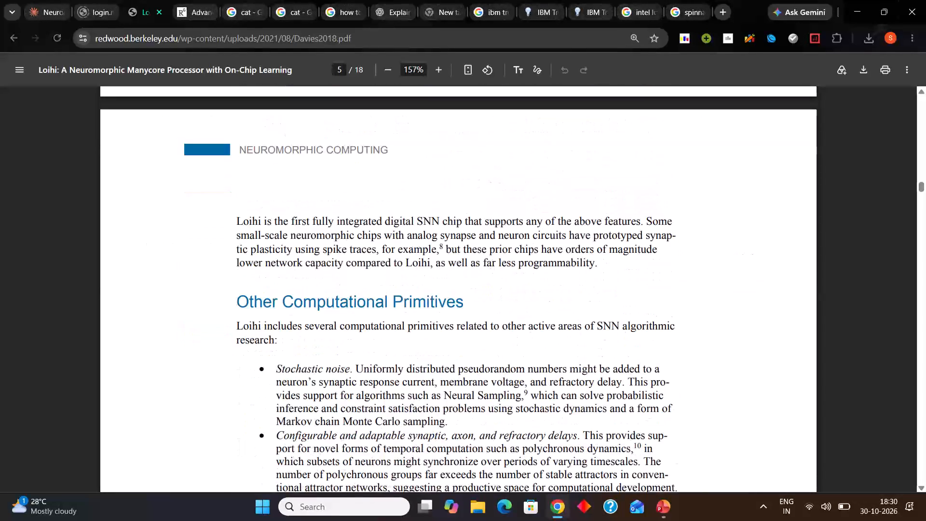
scroll(461, 284, "down", 15)
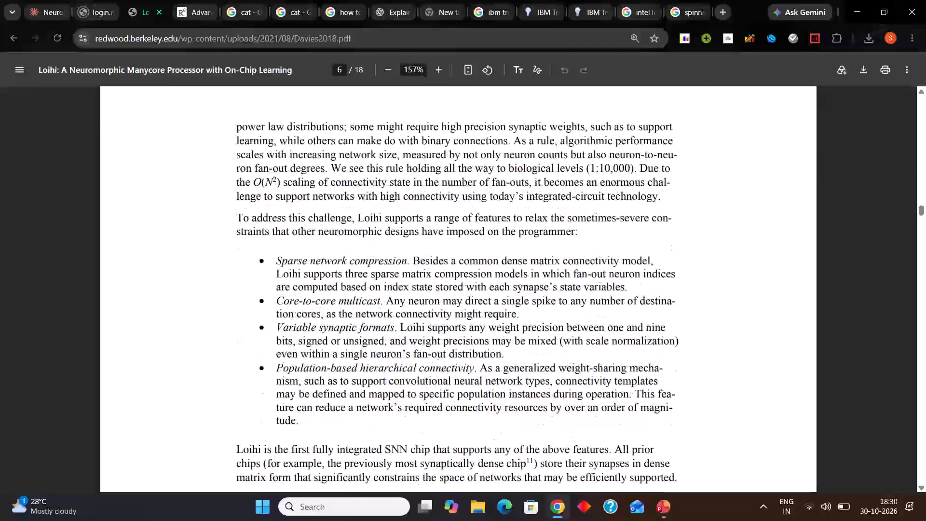
scroll(461, 284, "down", 14)
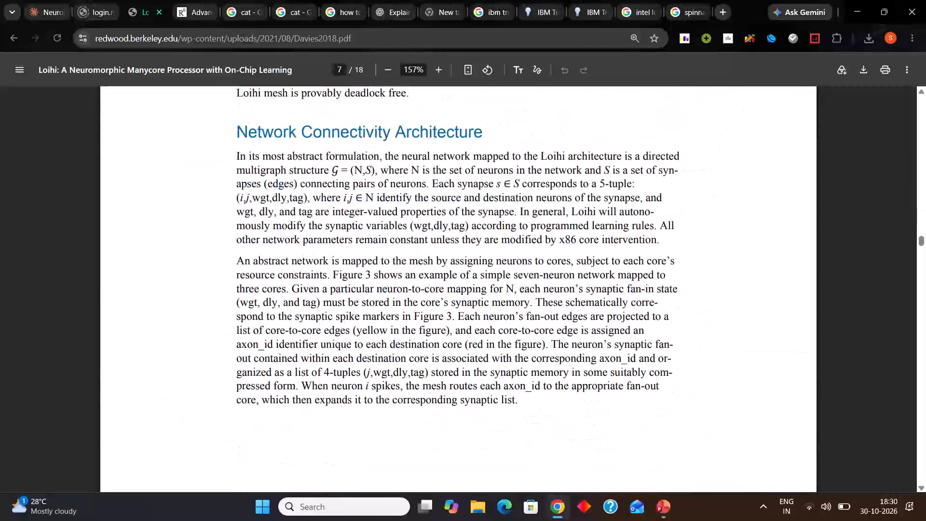
scroll(461, 284, "down", 13)
scroll(461, 284, "up", 6)
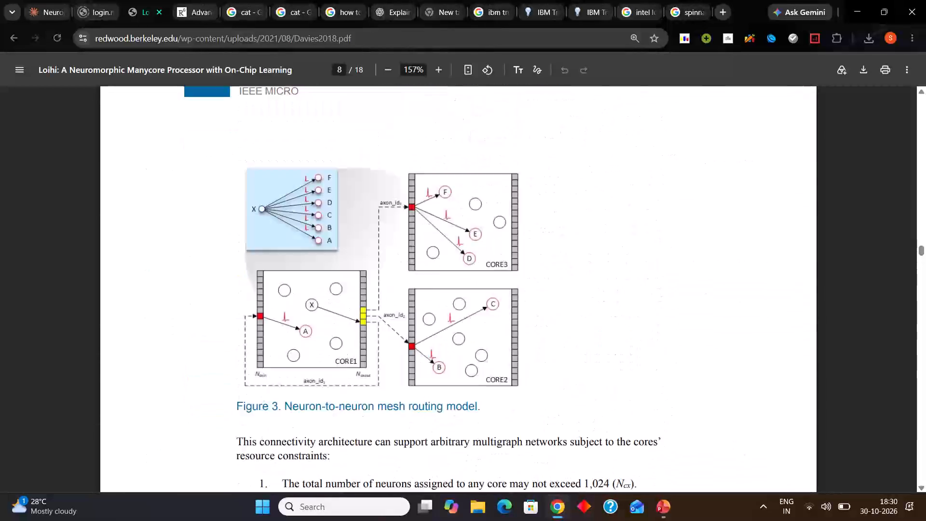
scroll(461, 284, "up", 20)
scroll(461, 284, "up", 20)
Look through the Loihi paper from its introduction on page 2 to the Learning Rule Functional Form section on page 10.
scroll(461, 284, "down", 6)
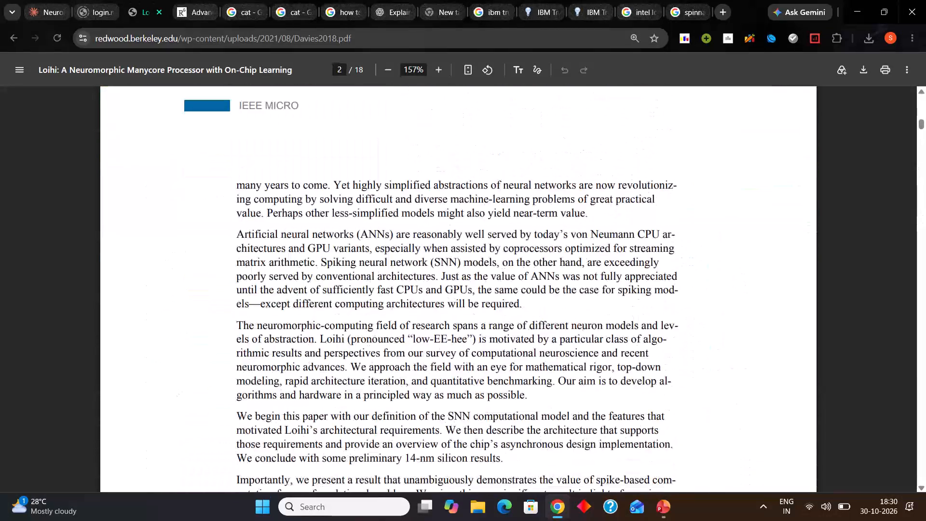
scroll(461, 284, "down", 11)
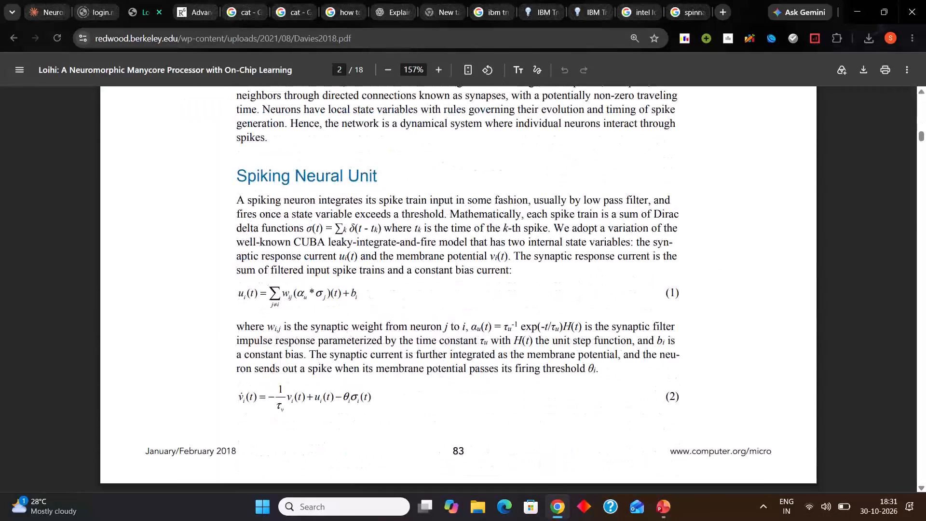
scroll(461, 284, "down", 1)
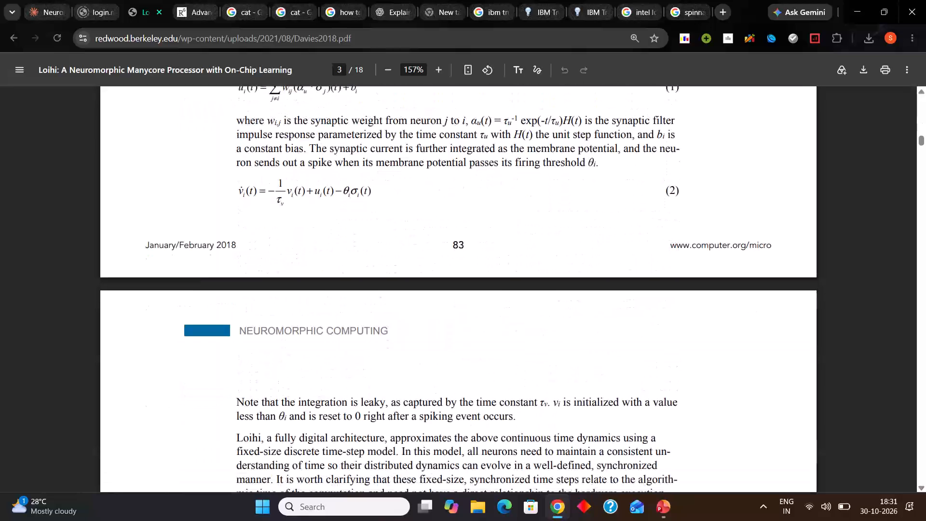
scroll(461, 284, "down", 9)
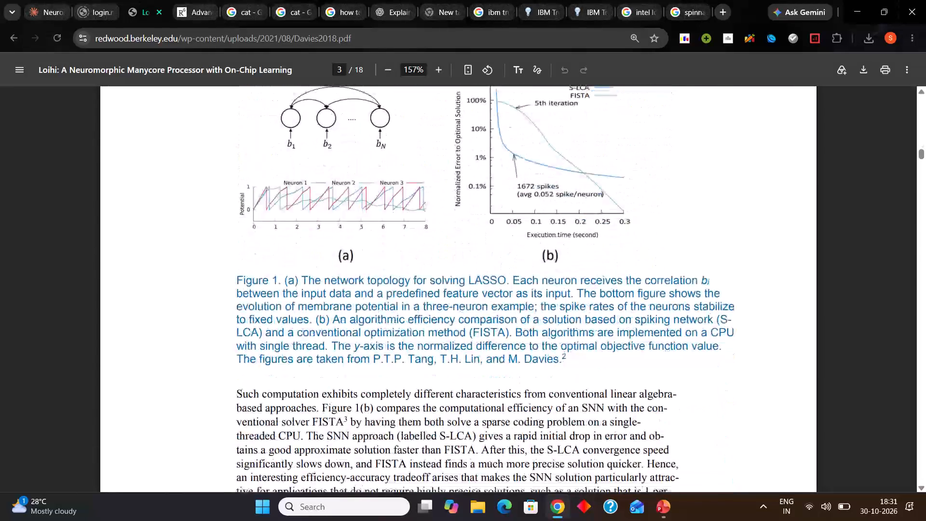
scroll(461, 284, "down", 10)
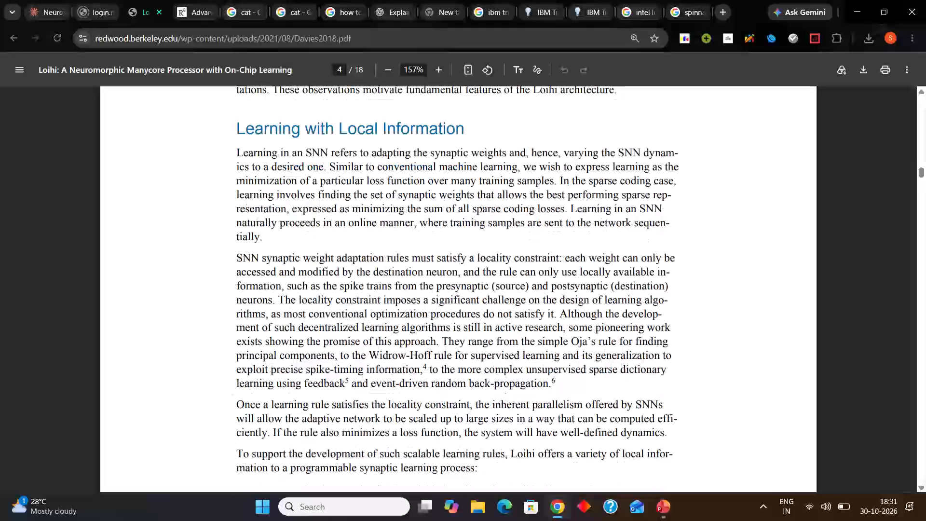
scroll(461, 284, "down", 10)
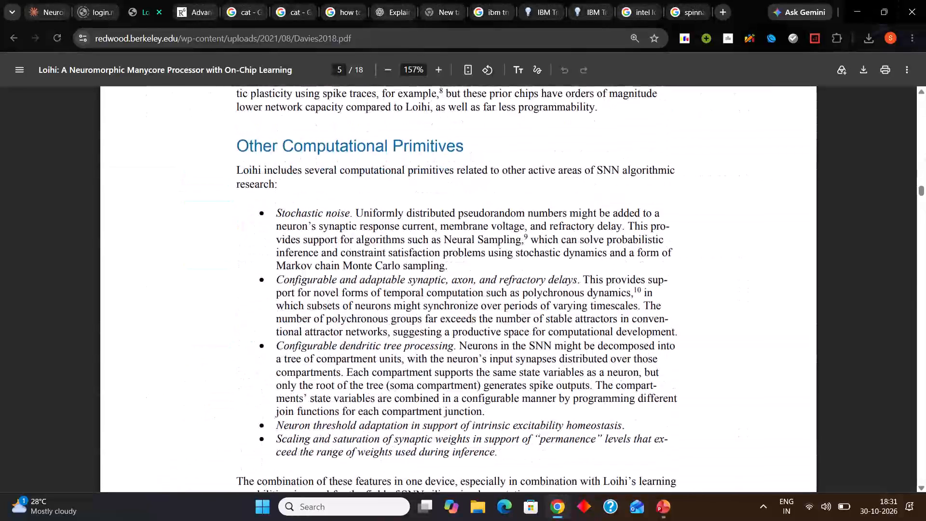
scroll(461, 284, "down", 10)
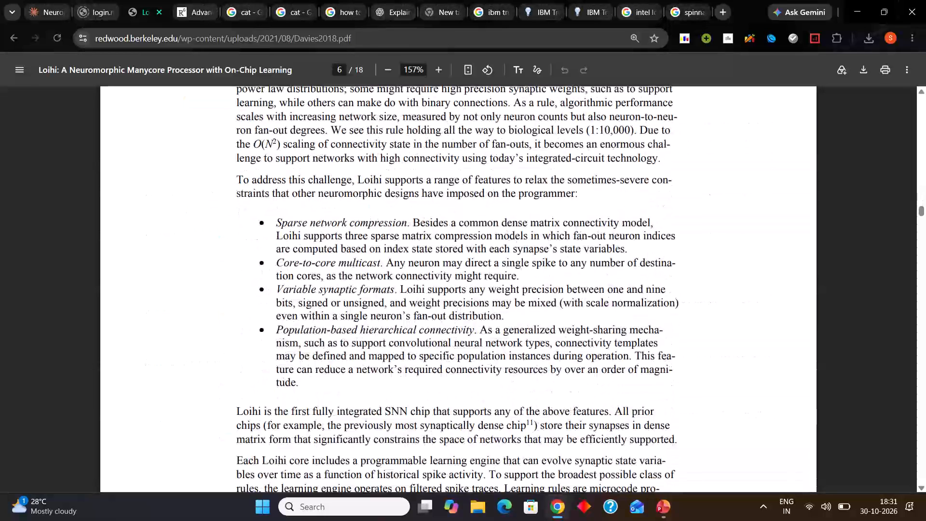
scroll(461, 284, "down", 10)
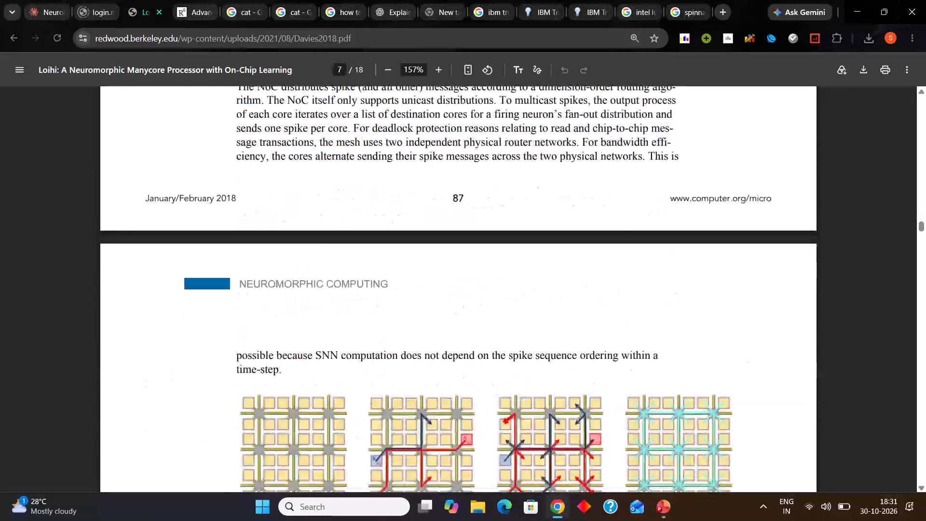
scroll(461, 284, "down", 10)
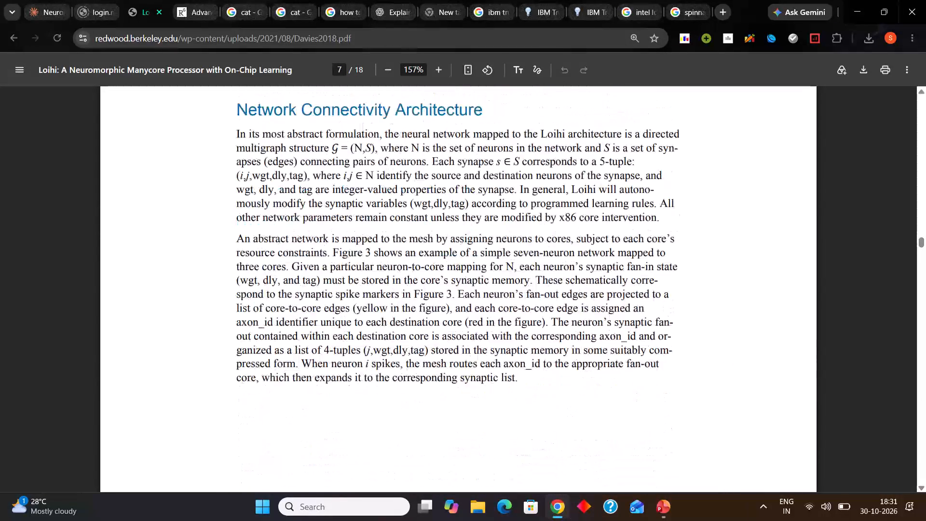
scroll(461, 284, "down", 10)
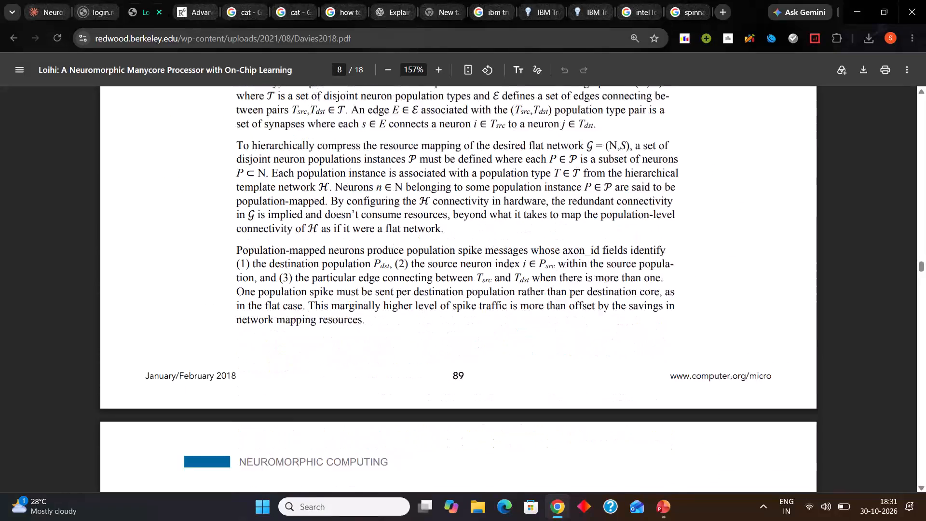
scroll(461, 284, "down", 9)
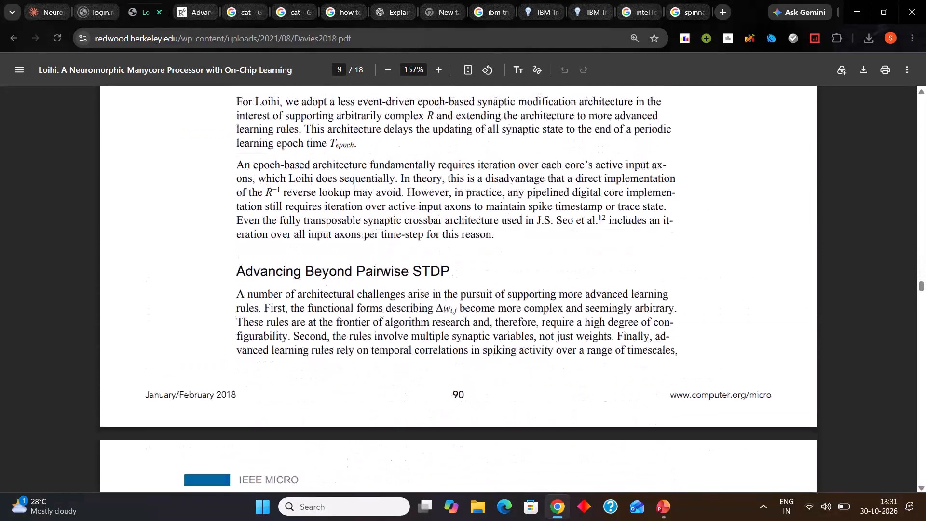
scroll(461, 284, "down", 8)
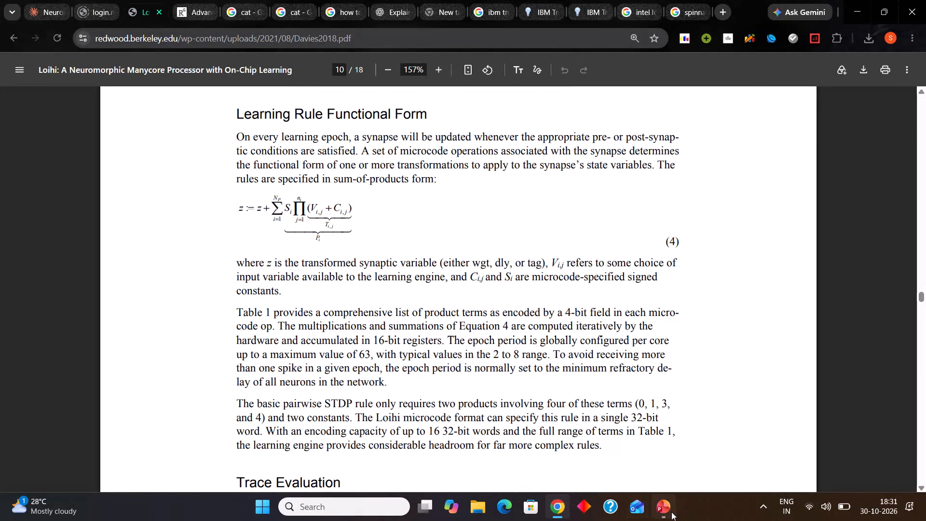
Switch back to PowerPoint and recheck the analog and mixed-signal systems and in-memory crossbar slides.
left_click(657, 469)
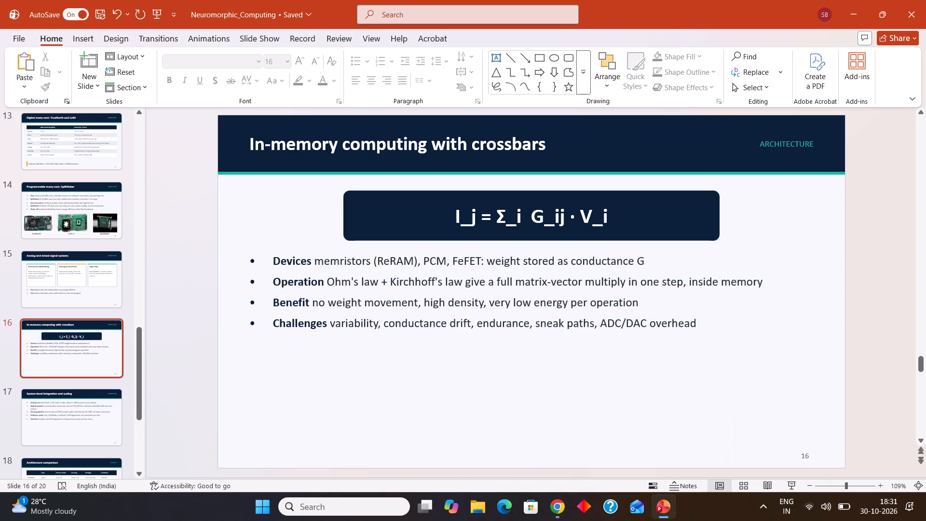
key("Up")
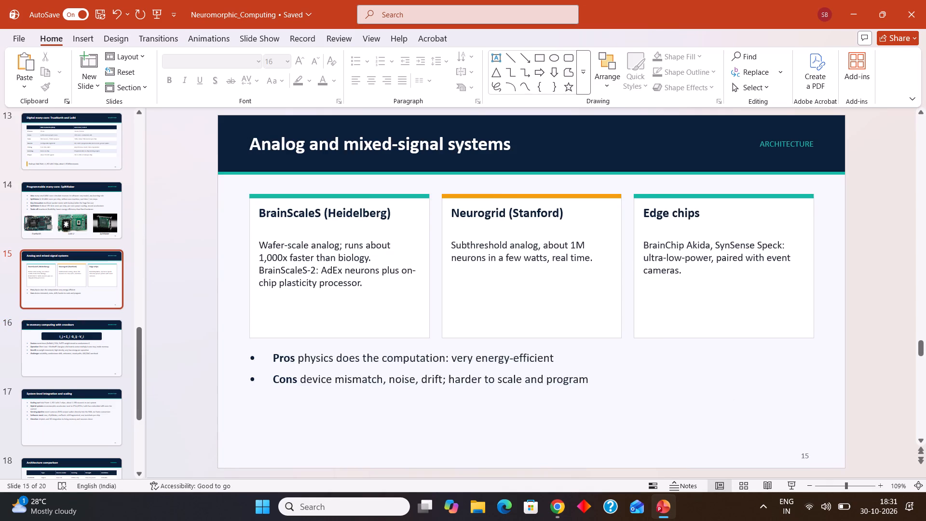
key("Up")
key("Down")
key("Down")
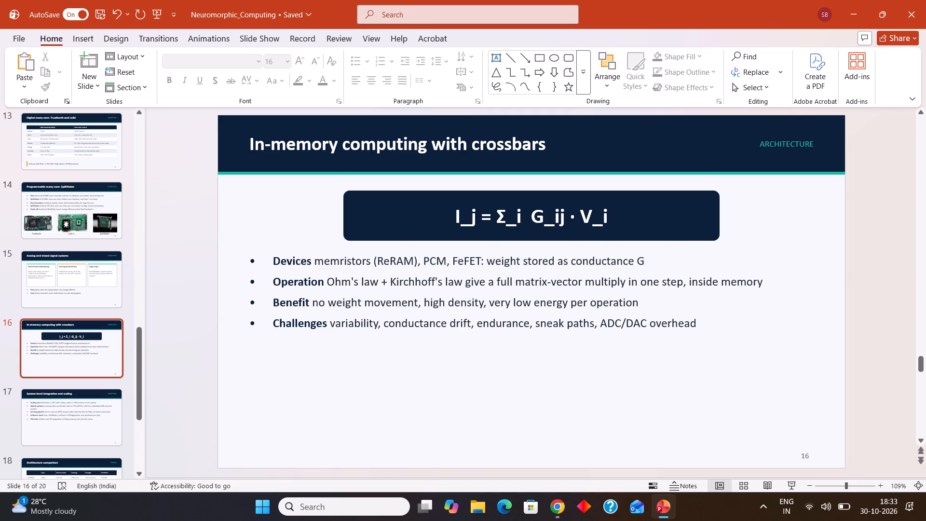
key("Down")
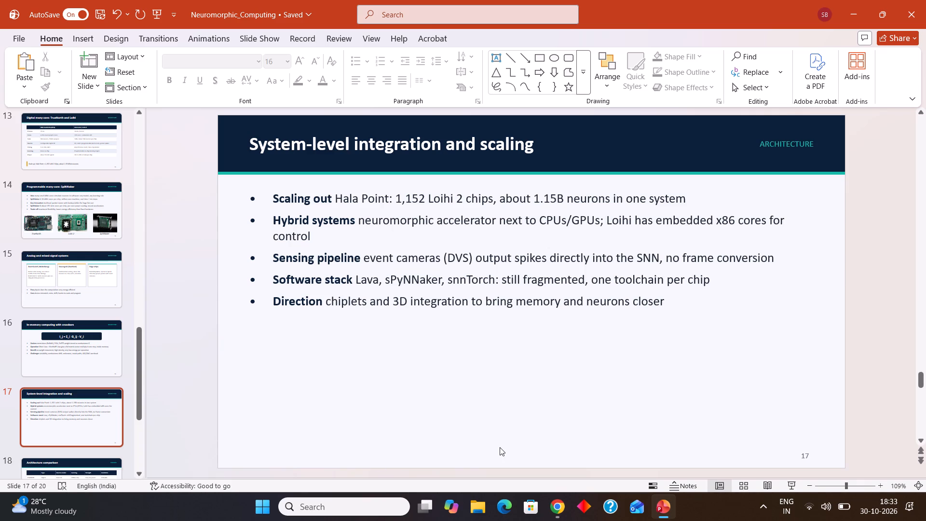
key("Down")
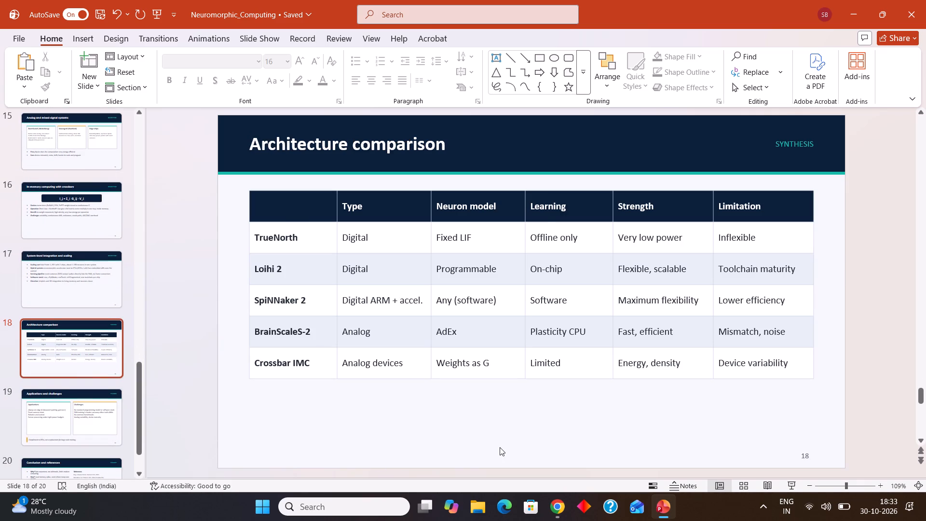
key("Down")
key("Up")
key("Up")
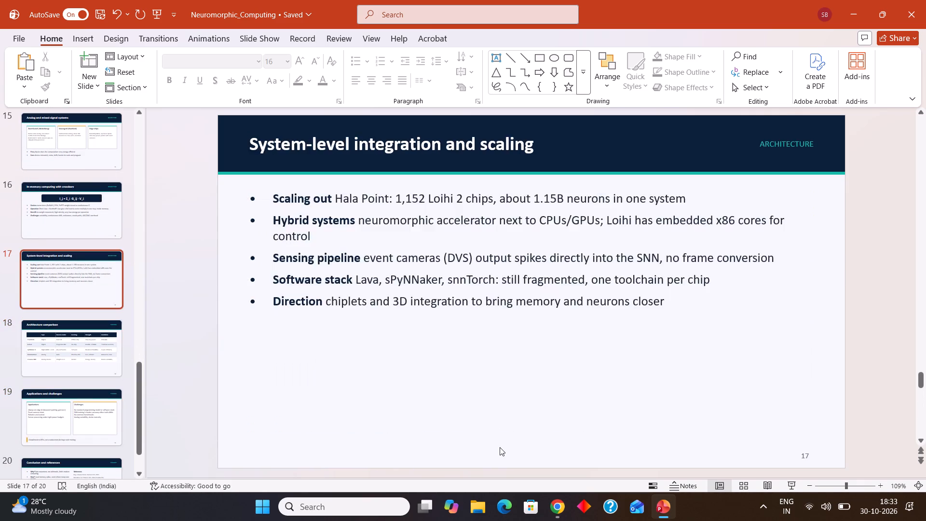
key("Down")
key("Down")
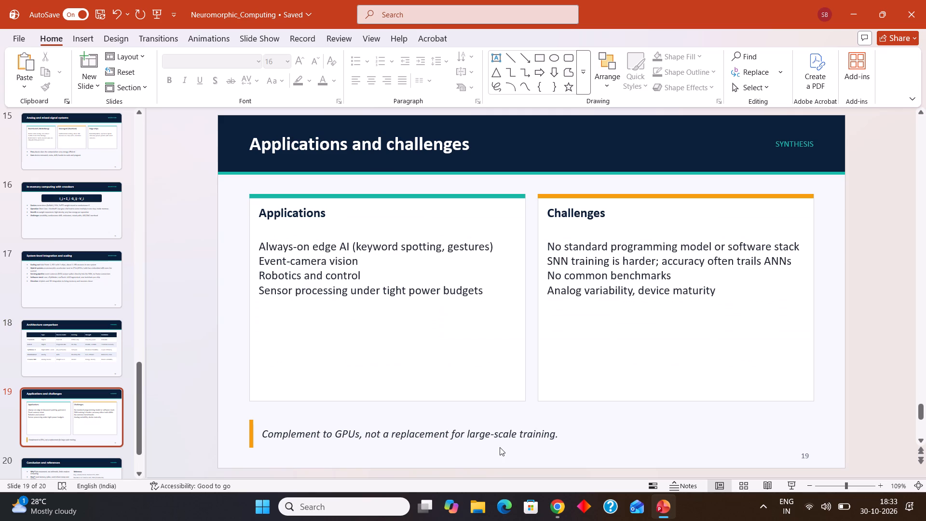
key("Up")
key("Down")
key("Down")
key("Up")
key("Up")
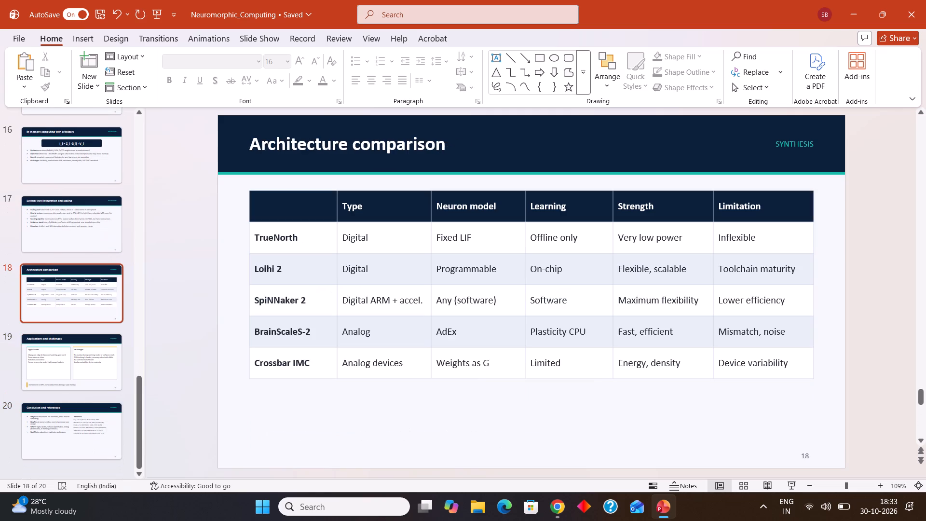
key("Up")
key("Up")
key("Down")
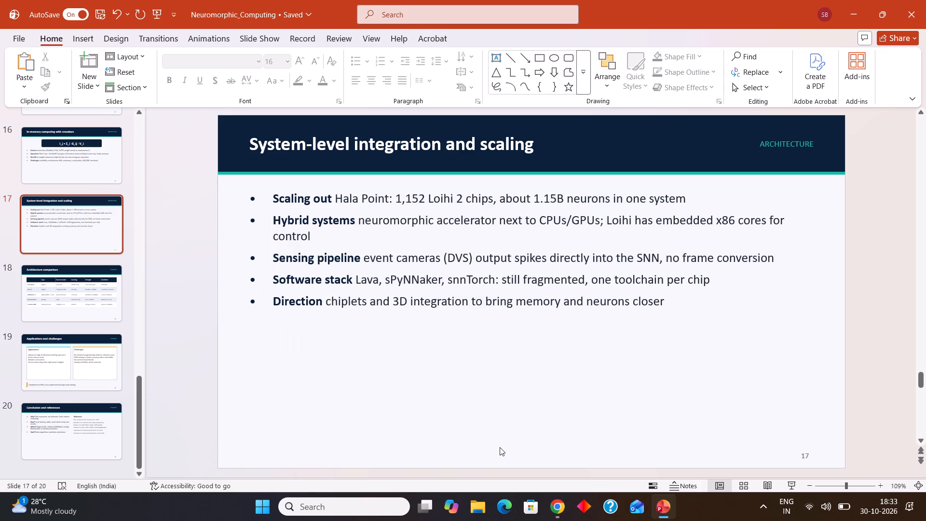
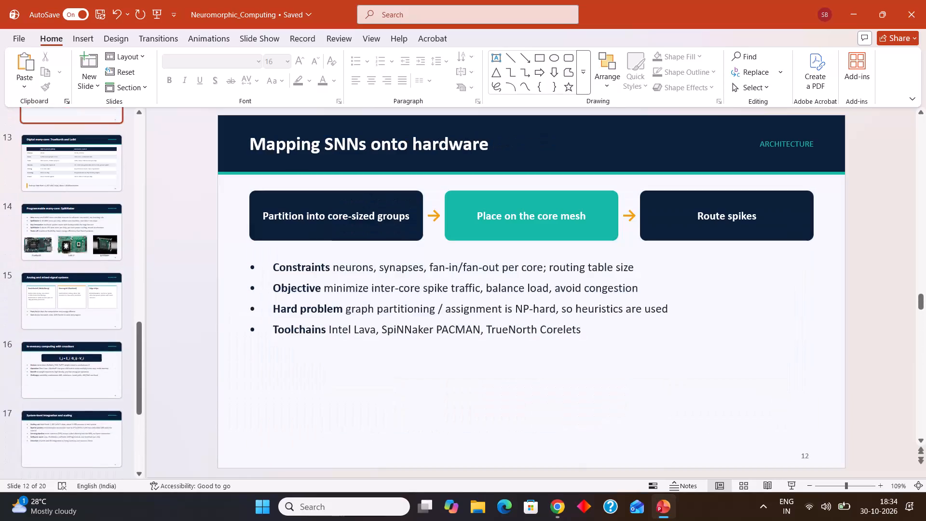
Switch to Chrome, search Google for "meta heuristic algorithm" in a new tab, and read the overview.
key("Left")
key("Right")
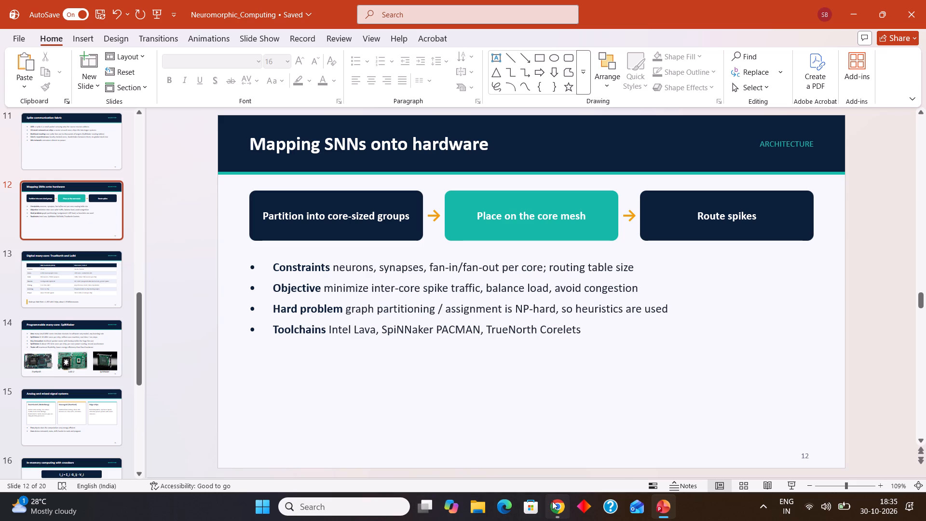
left_click(542, 431)
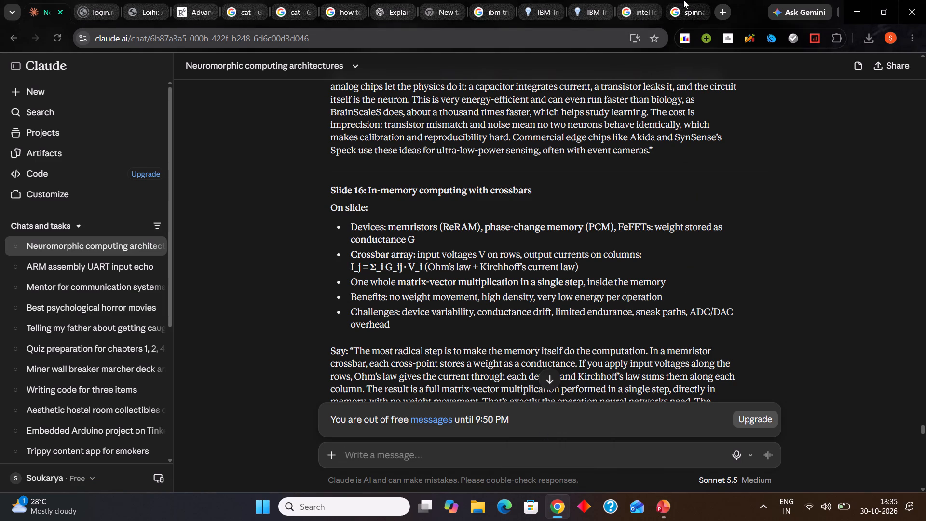
left_click(727, 16)
type("meta heuri")
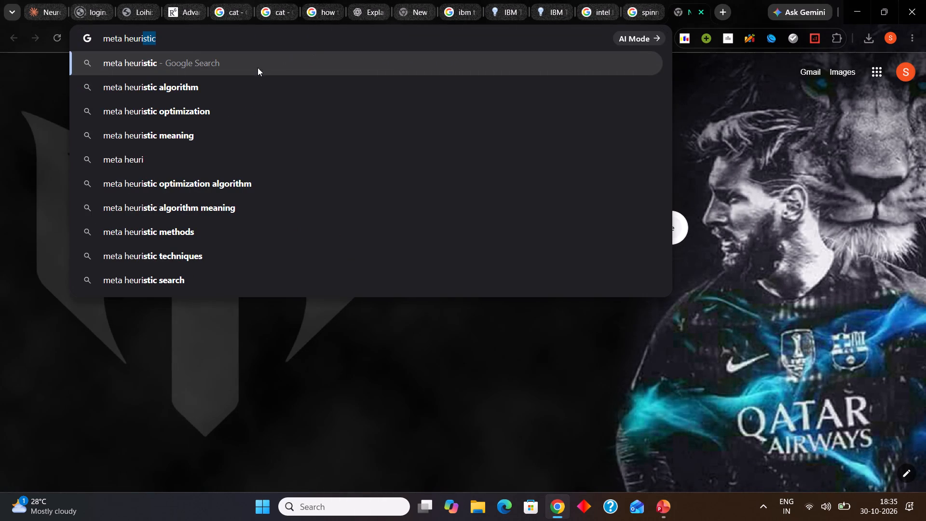
left_click(235, 87)
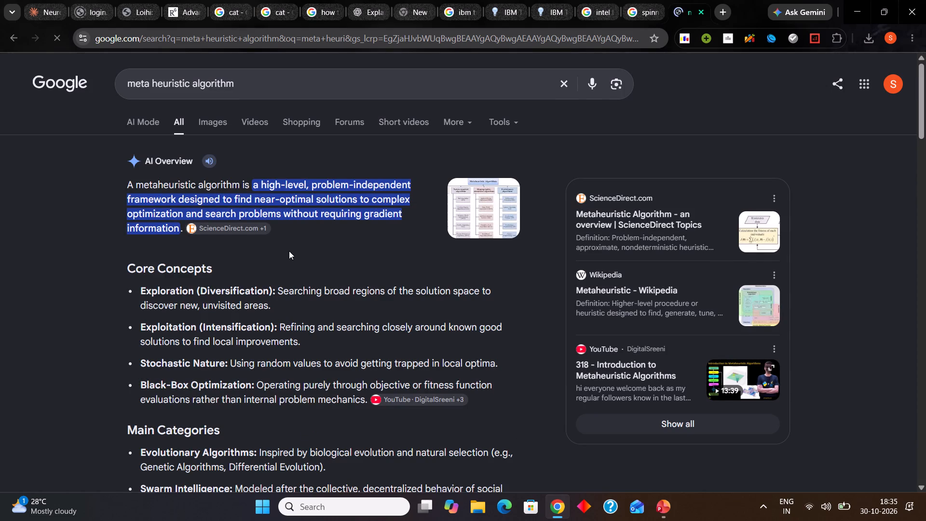
scroll(289, 251, "down", 1)
scroll(289, 251, "up", 6)
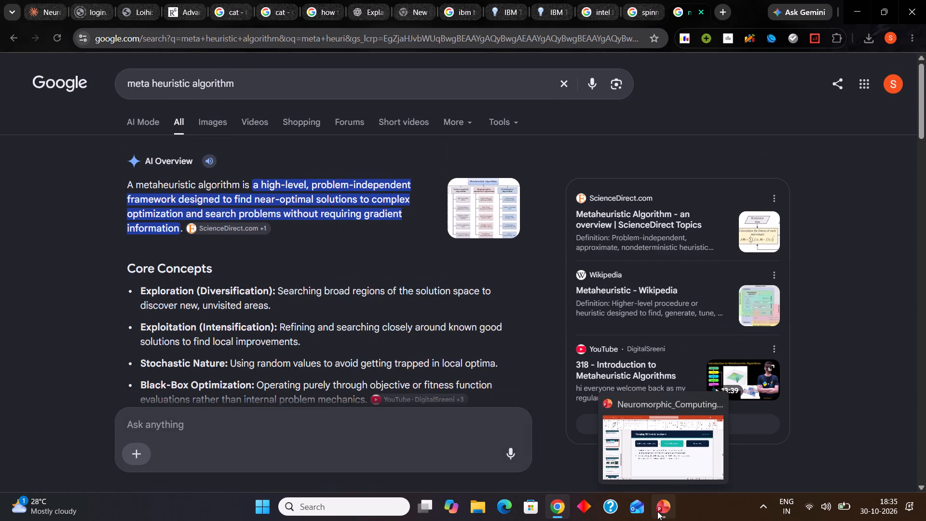
Switch back to PowerPoint and skim from the SNN mapping slide through to the conclusion and back to system-level scaling.
left_click(660, 480)
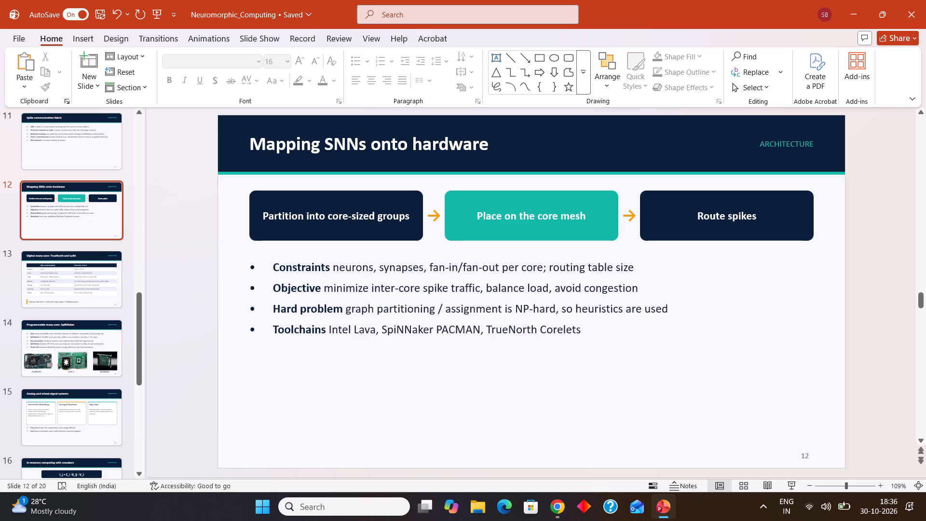
key("Down")
key("Down")
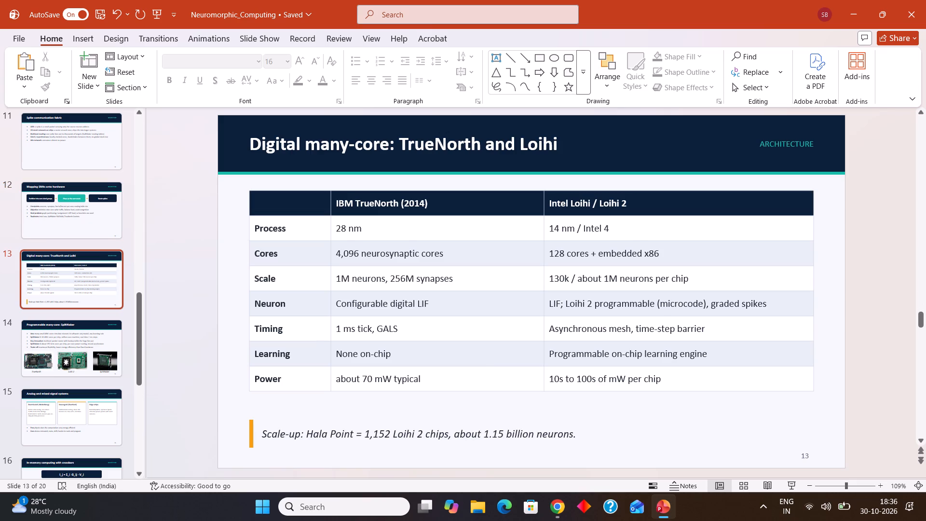
key("Down")
key("Down")
key("Down")
key("Down")
key("Down")
key("Down")
key("Down")
key("Down")
key("Up")
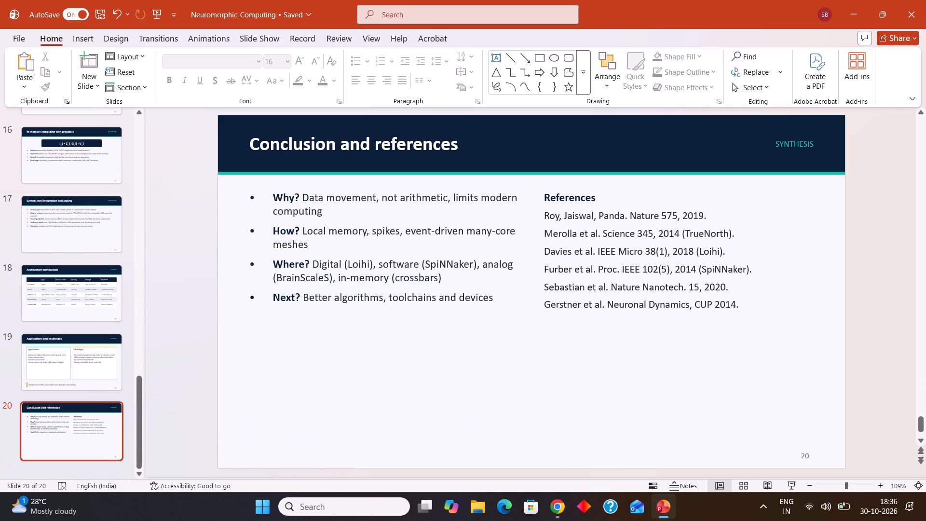
key("Up")
key("Up")
key("Up")
key("Up")
key("Down")
key("Down")
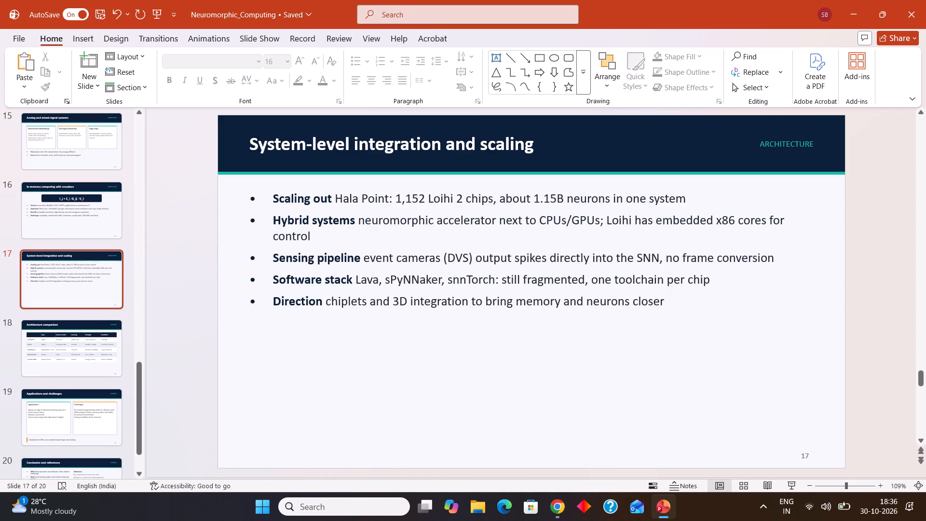
Skim the algorithm and architecture slides again, including learning in spiking networks, TrueNorth and Loihi, and SpiNNaker.
key("Up")
key("Up")
key("Up")
key("Up")
key("Up")
key("Up")
key("Down")
key("Down")
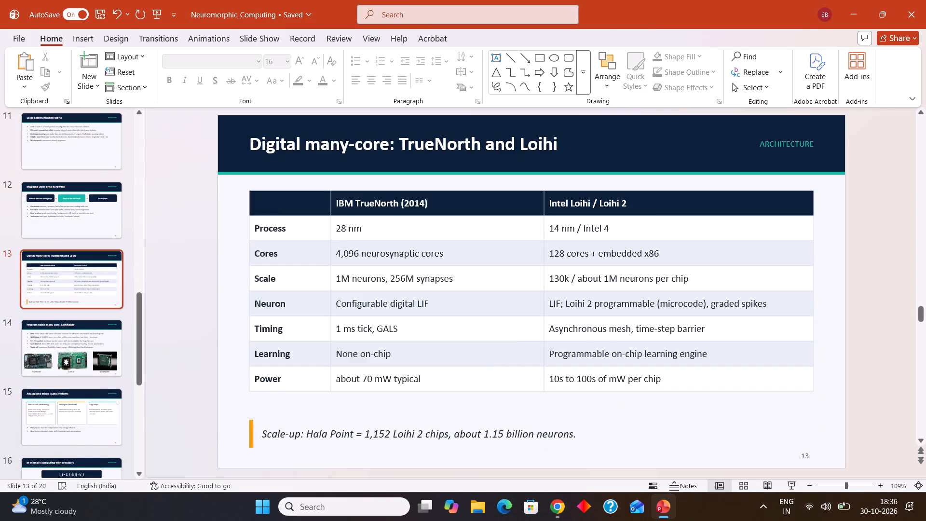
key("Down")
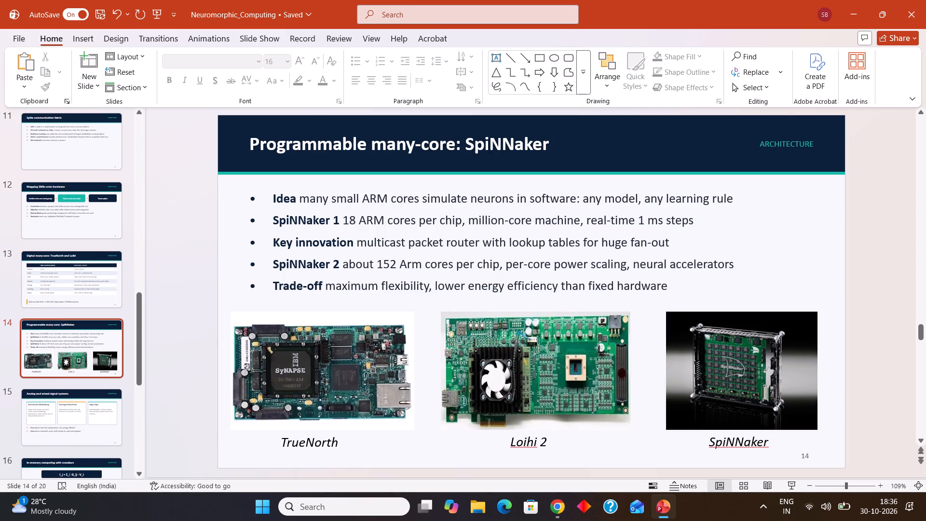
key("Up")
key("Up")
key("Up")
key("Up")
key("Up")
key("Up")
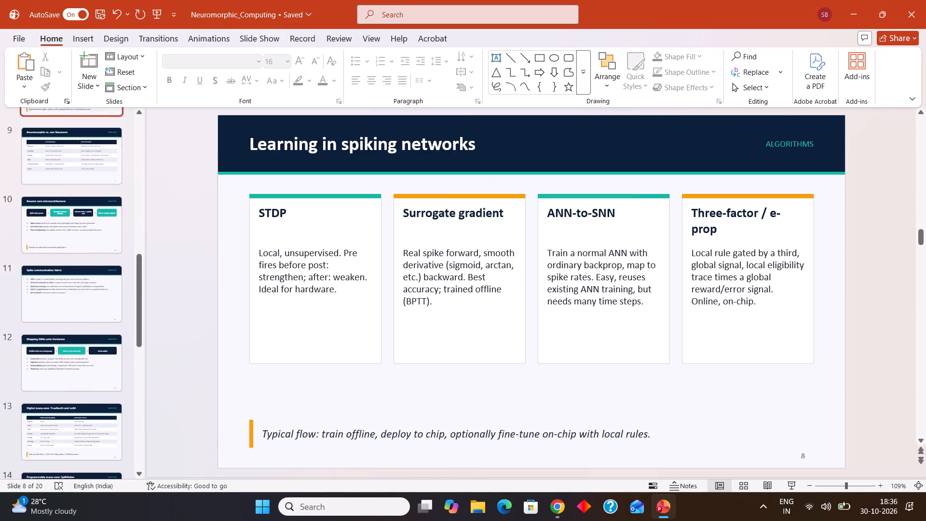
key("Up")
key("Up")
key("Down")
key("Down")
key("Down")
key("Down")
key("Down")
key("Down")
key("Down")
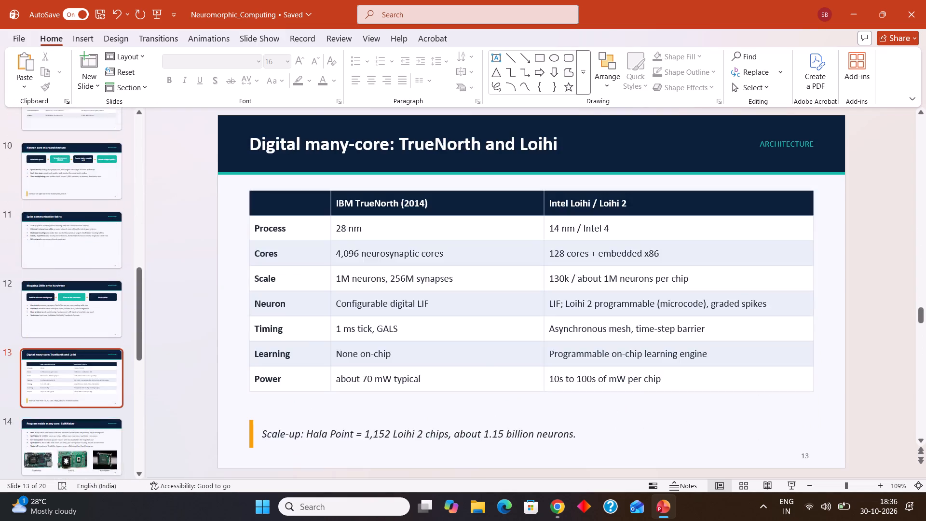
Compare slide 15 on analog and mixed-signal systems with slide 16 on in-memory computing with crossbars.
key("Down")
key("Down")
key("Down")
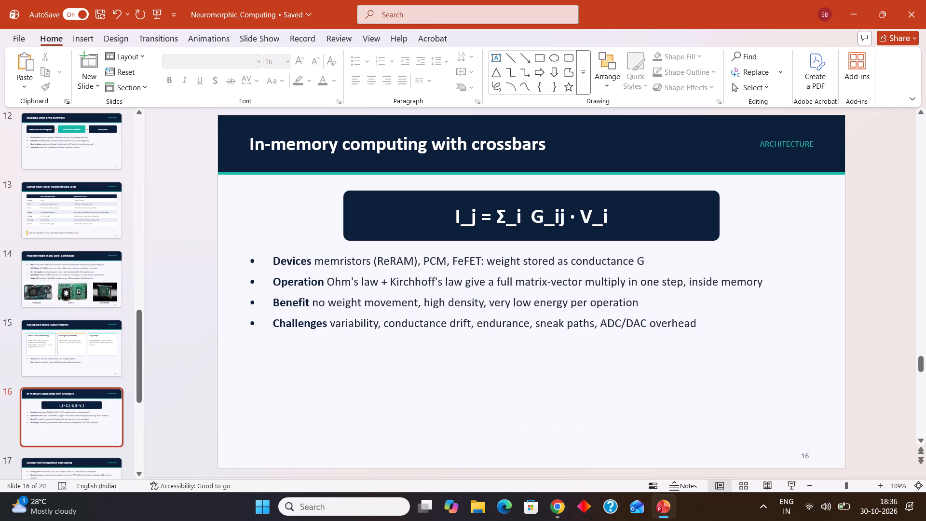
key("Up")
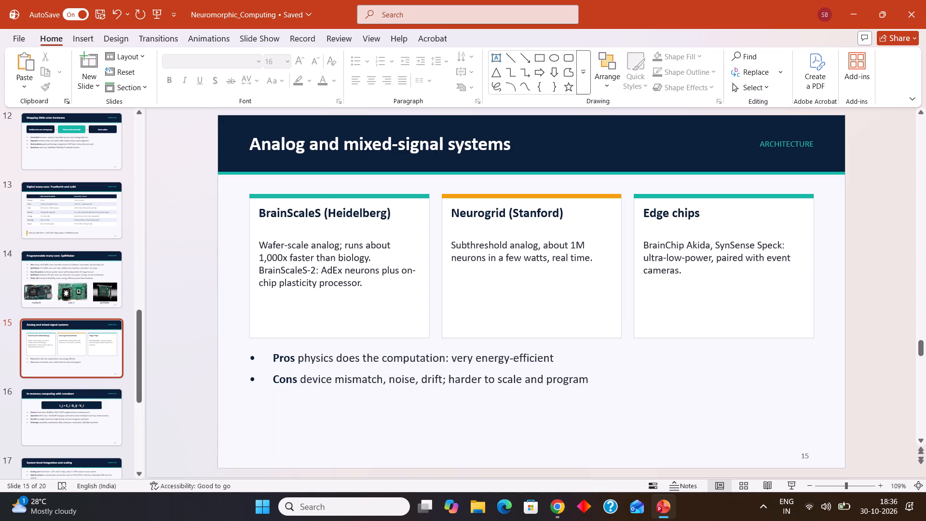
key("Down")
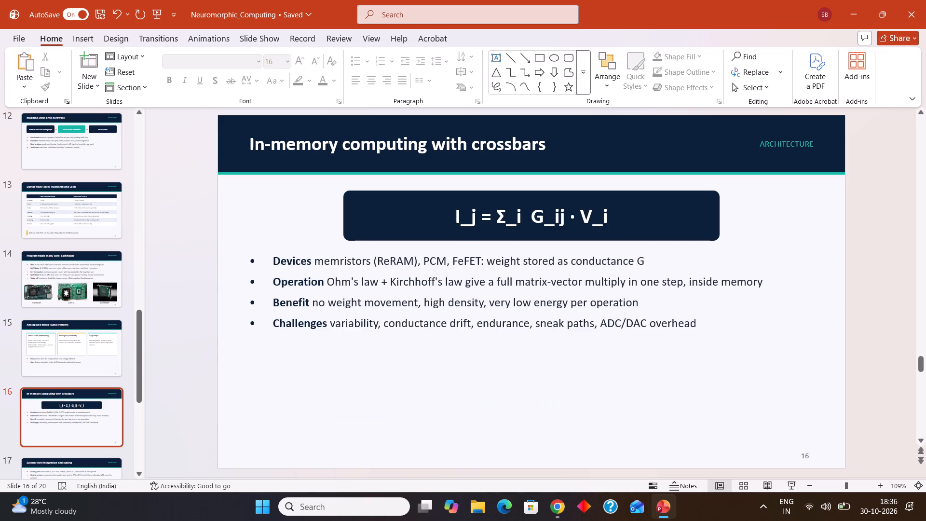
key("Up")
key("Down")
Take a screenshot of the title, equation and bullets on the in-memory computing with crossbars slide.
key("Print")
left_click_drag(229, 126, 876, 370)
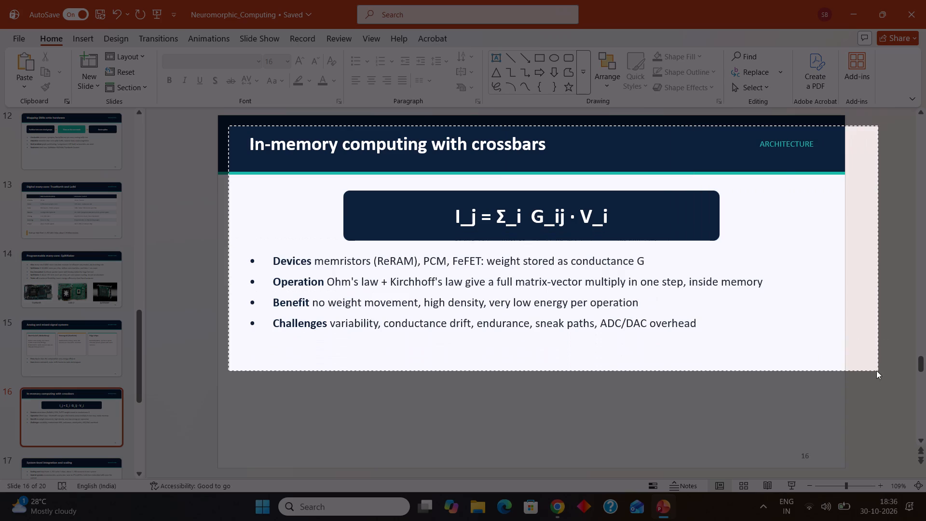
left_click_drag(876, 370, 856, 367)
left_click(537, 447)
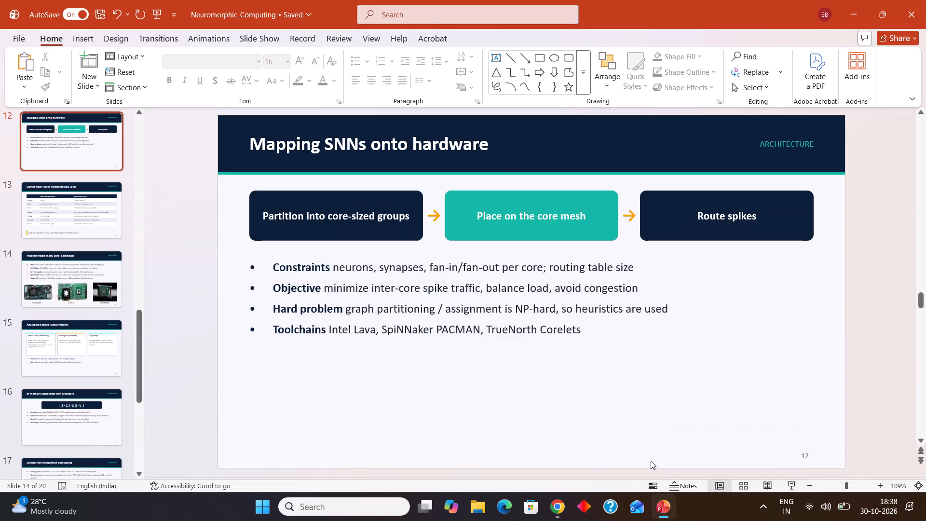